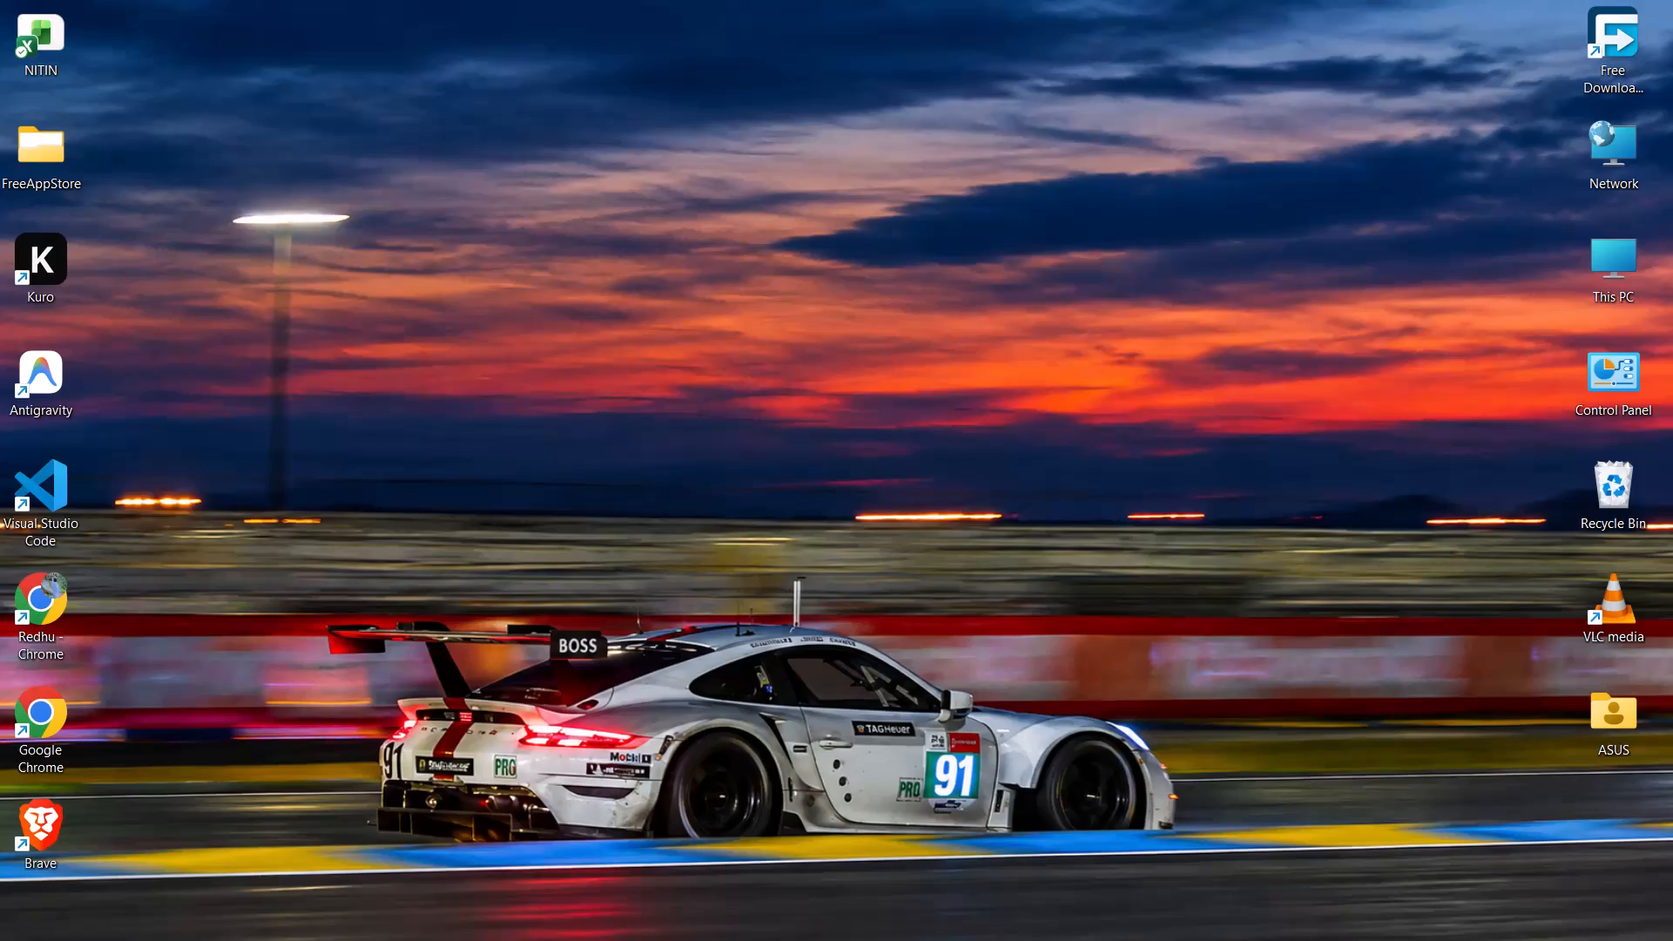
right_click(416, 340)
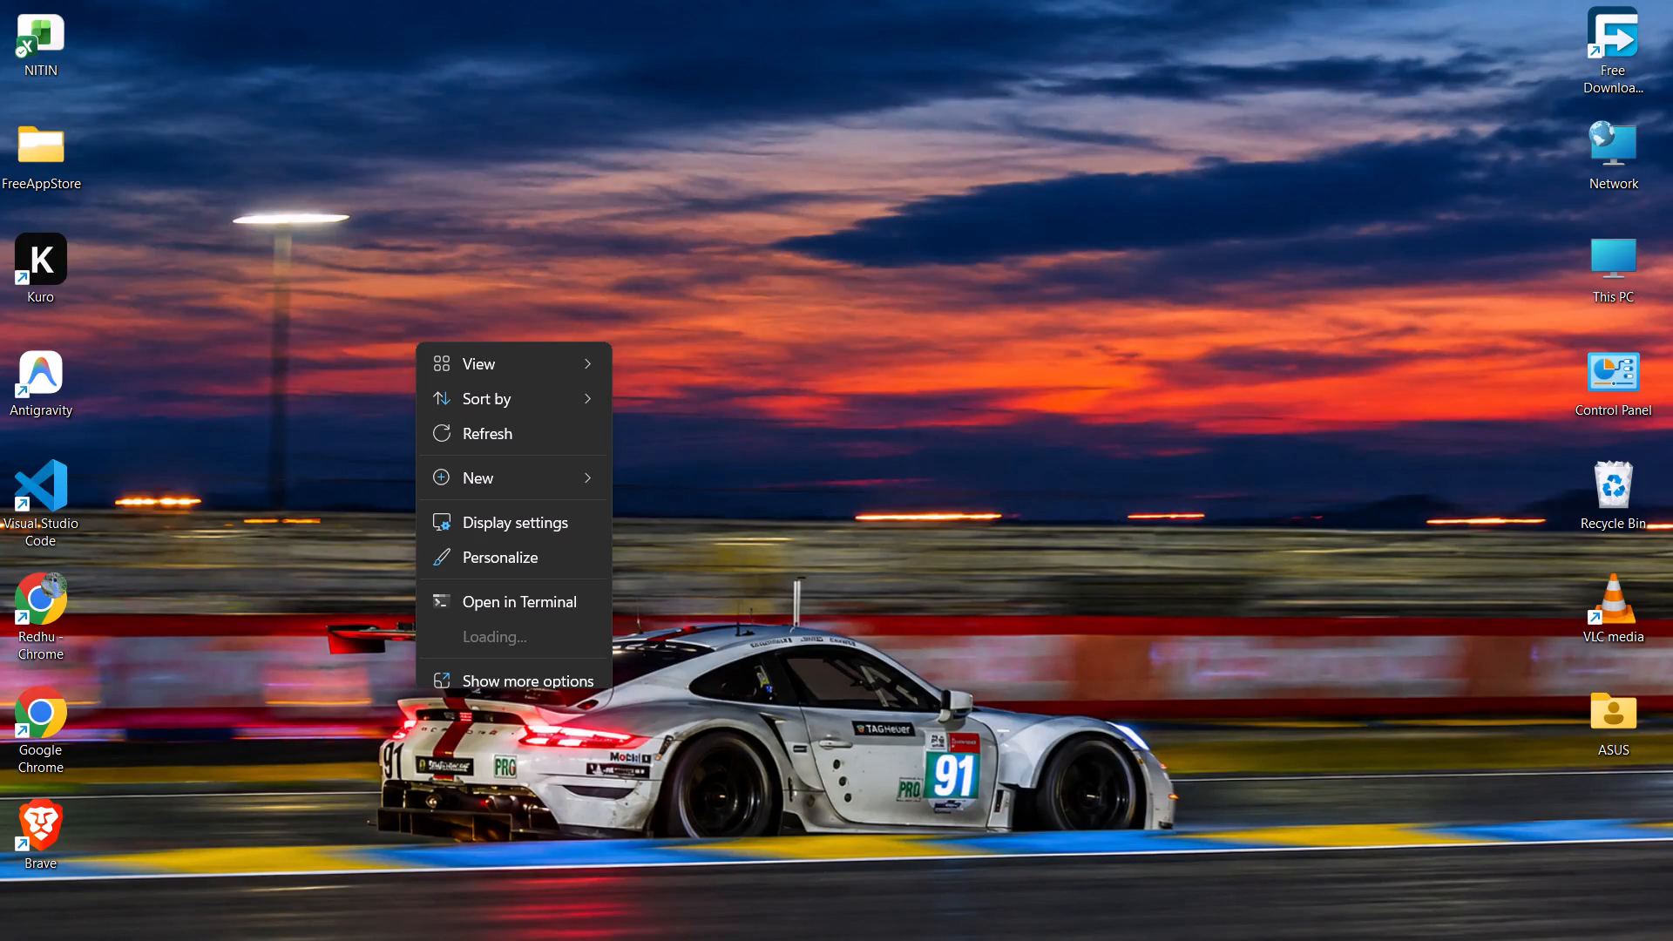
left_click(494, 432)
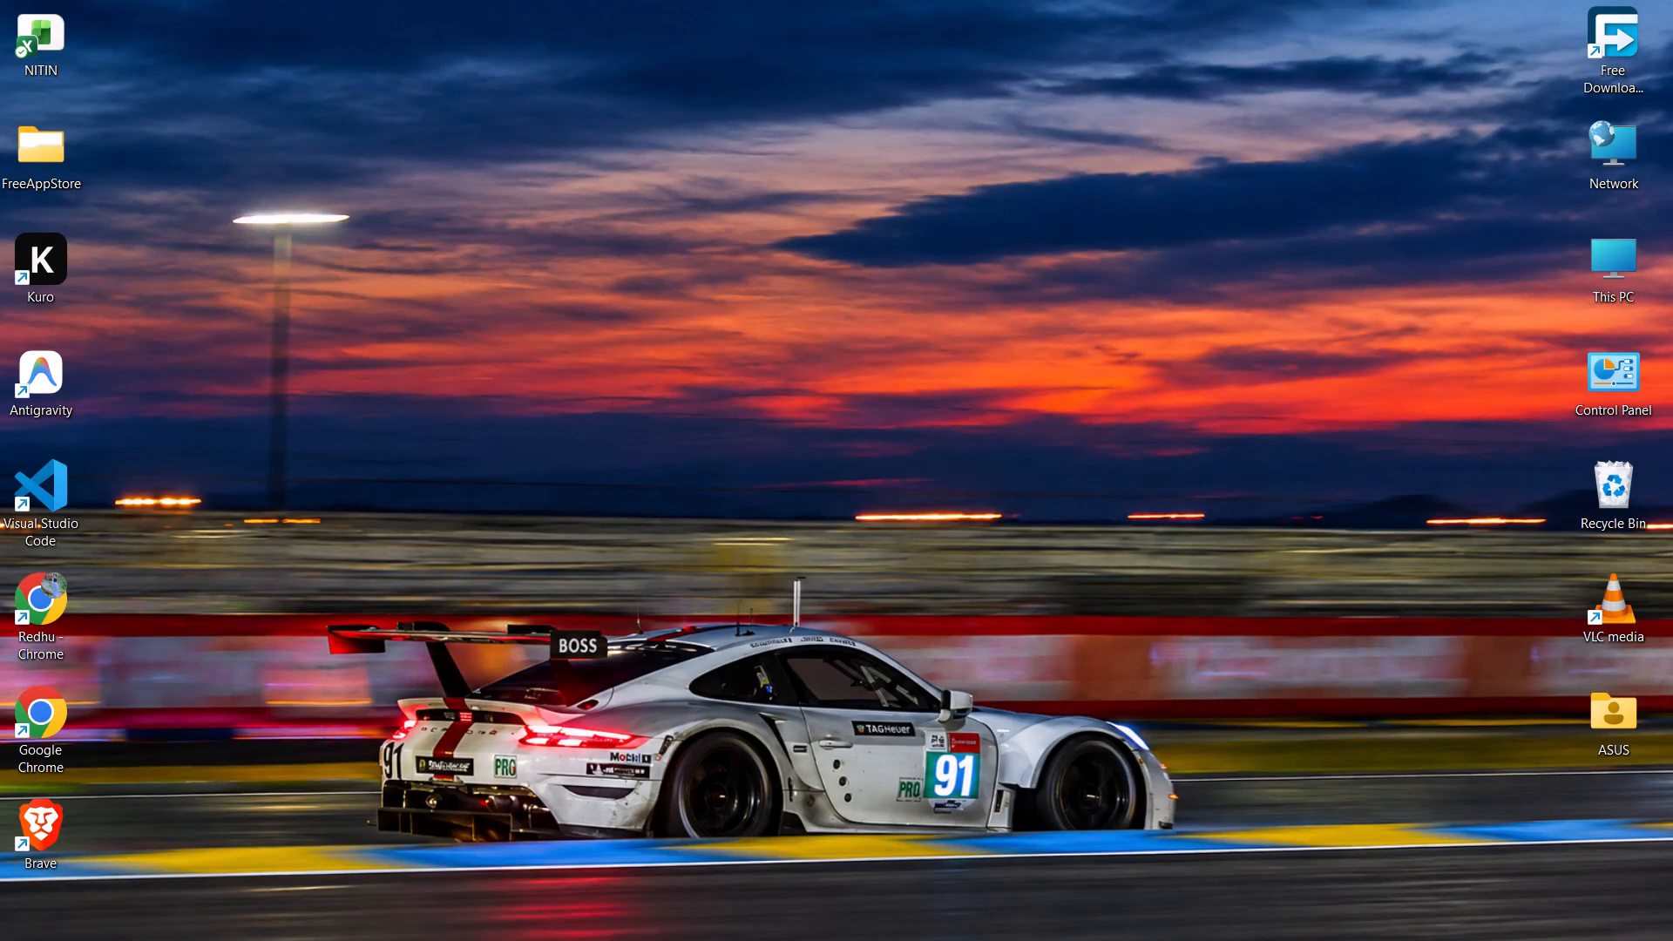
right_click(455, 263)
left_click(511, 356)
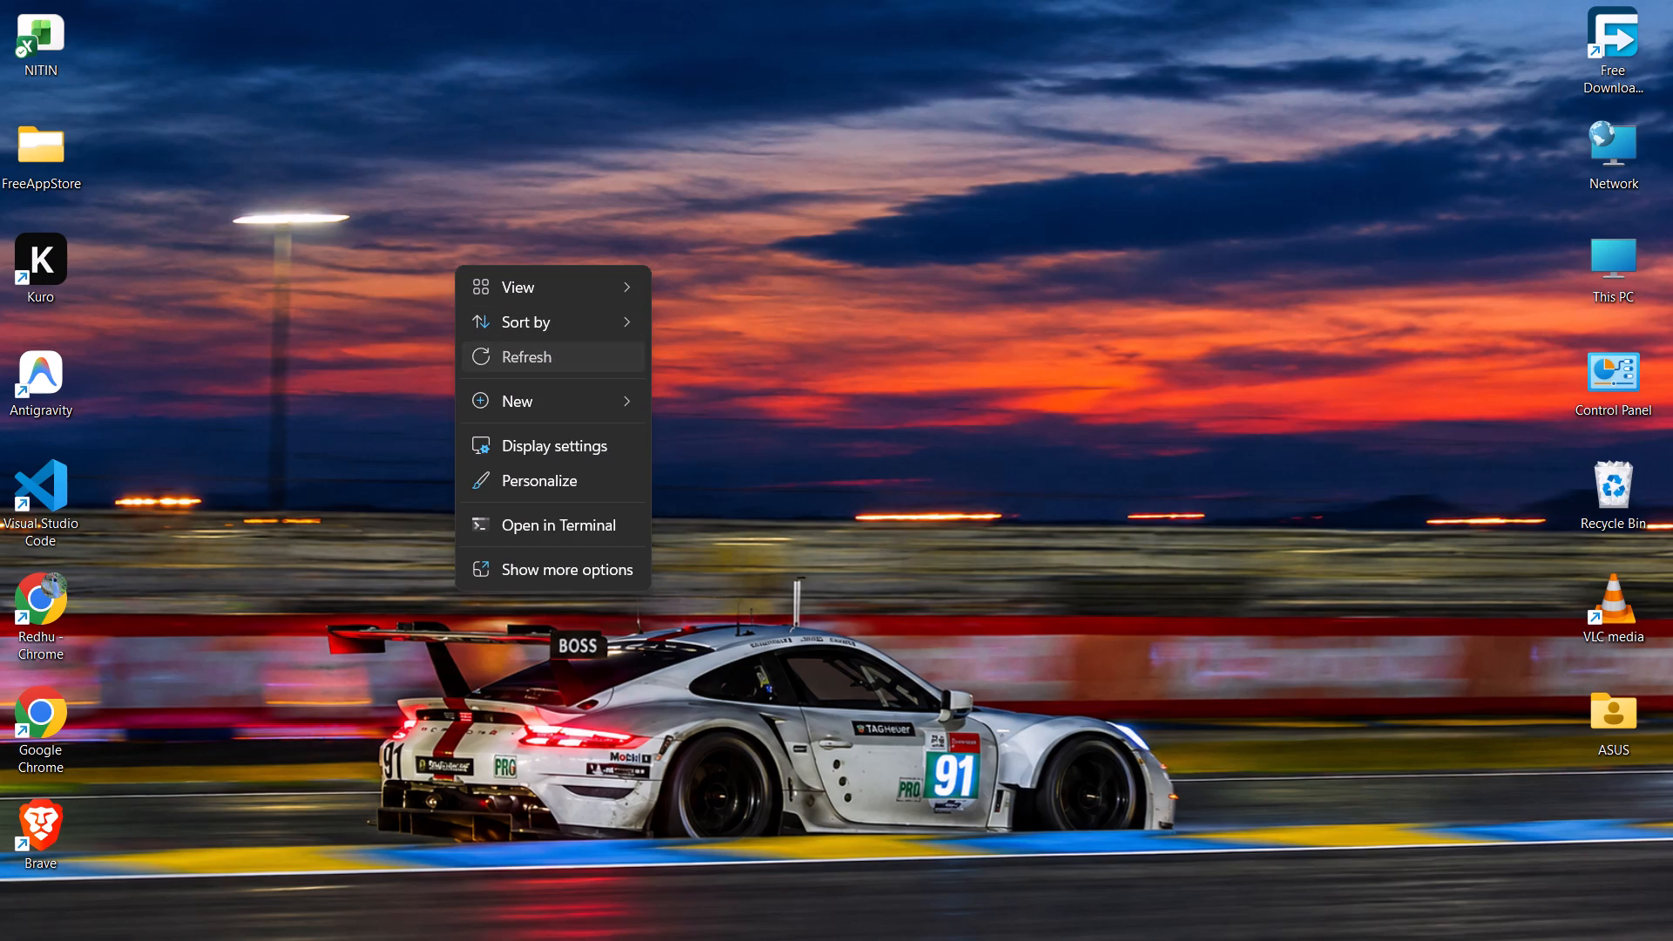
Open Google Chrome and maximize its window.
left_click(343, 923)
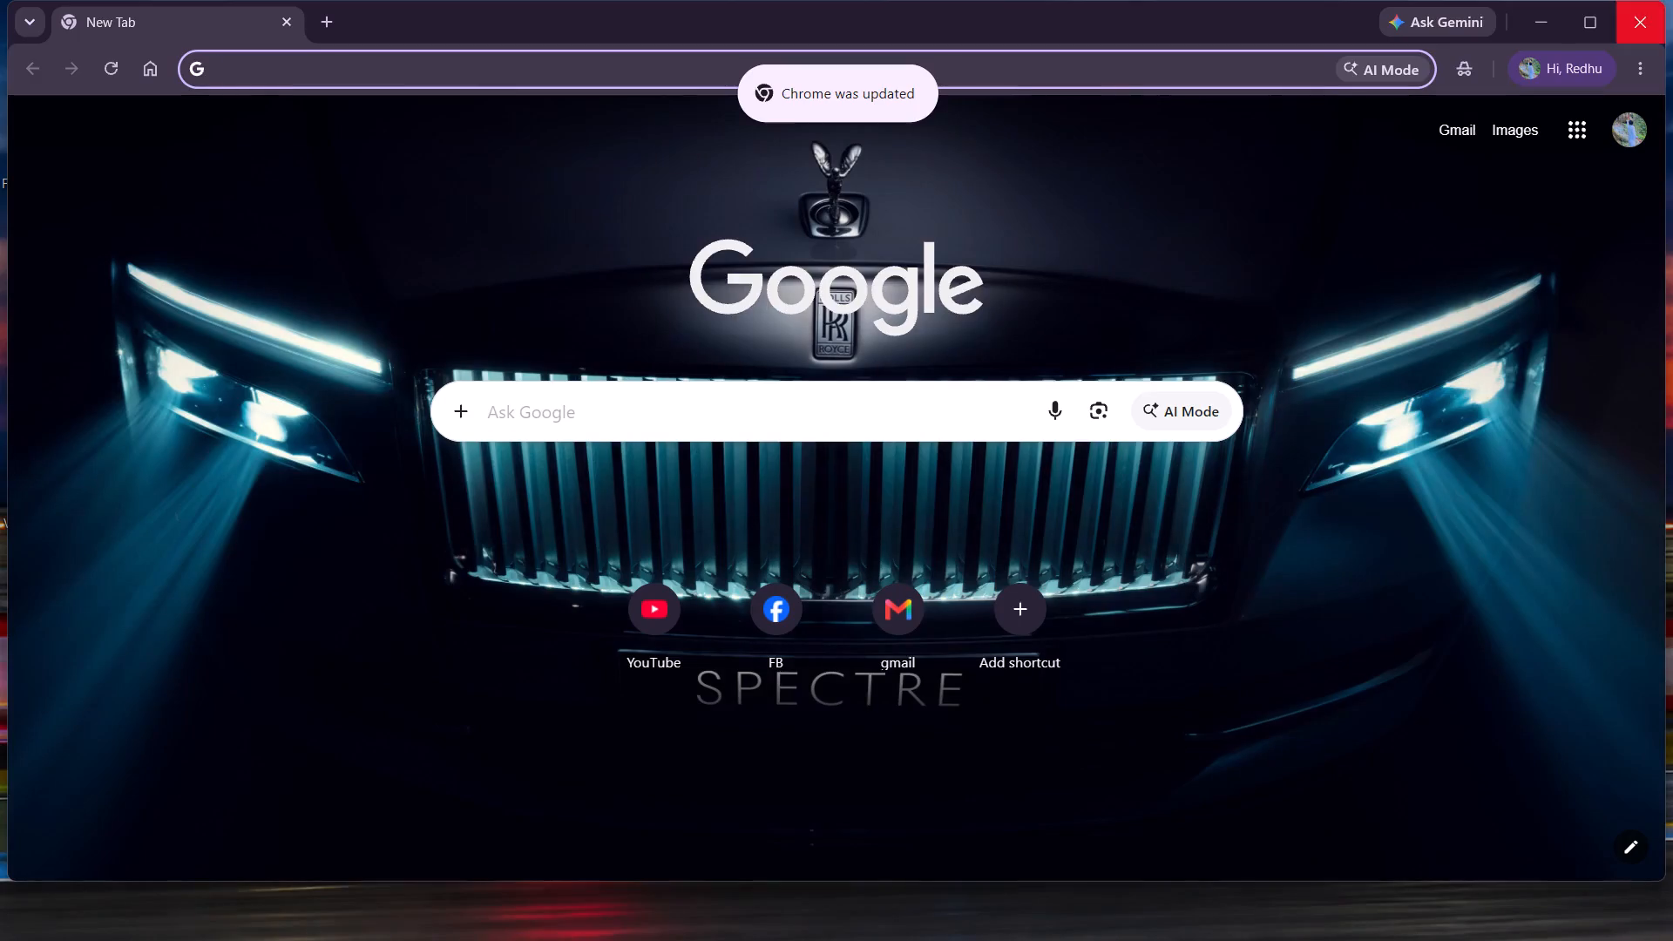
left_click(1609, 24)
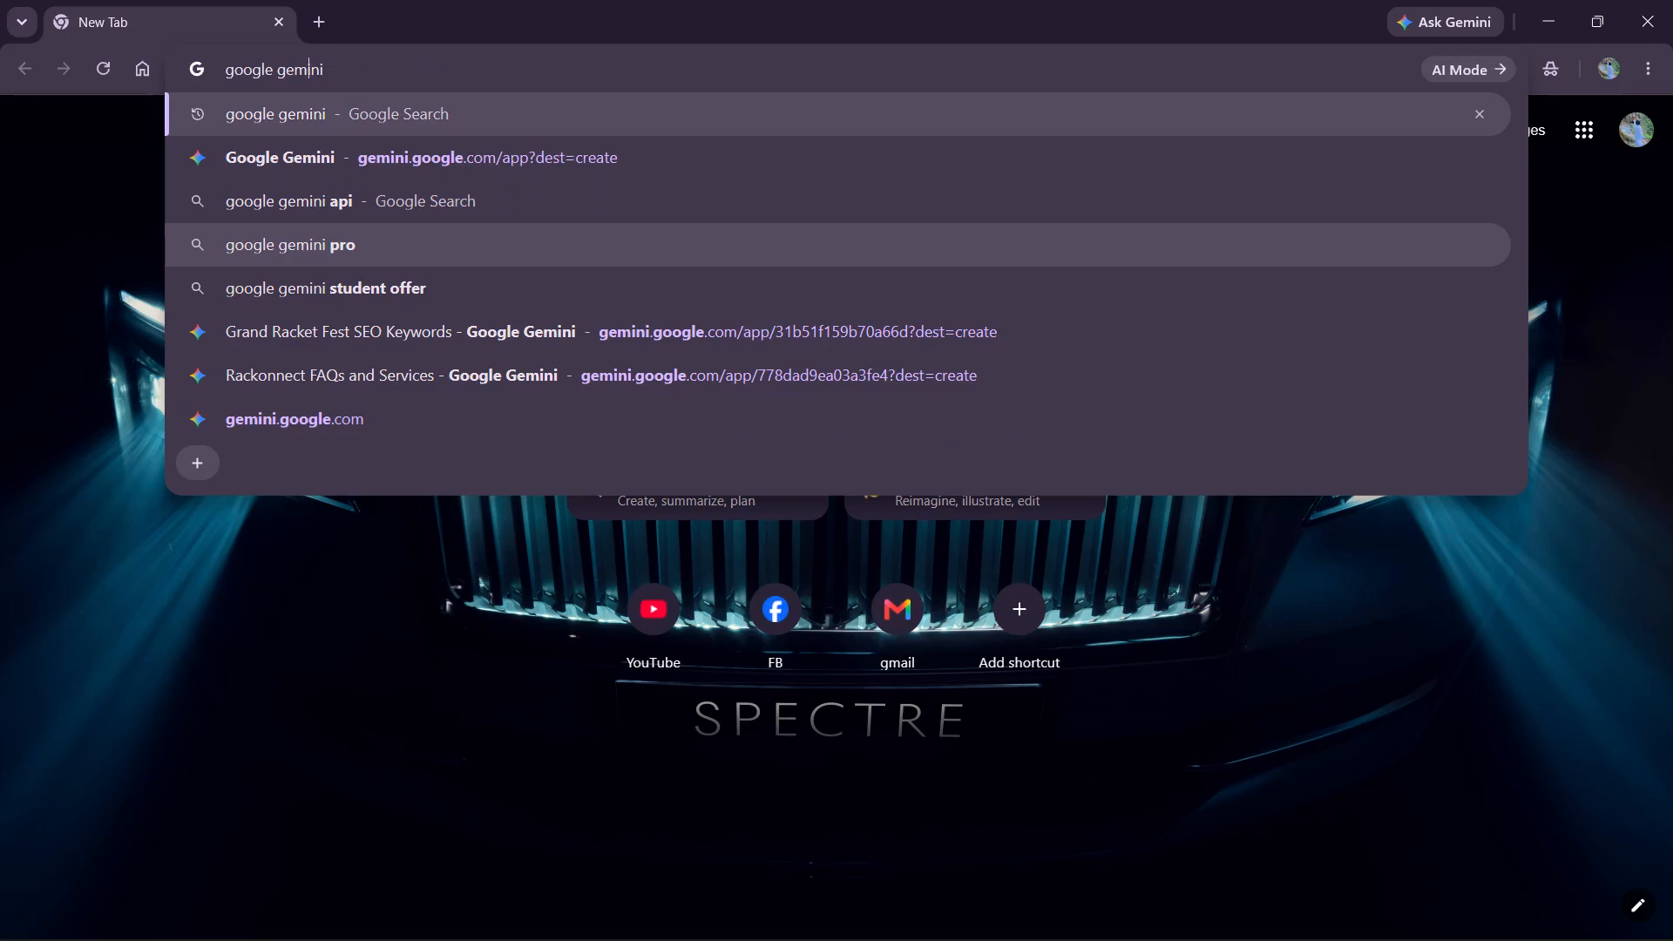
key("BackSpace")
key("BackSpace")
key("BackSpace")
key("BackSpace")
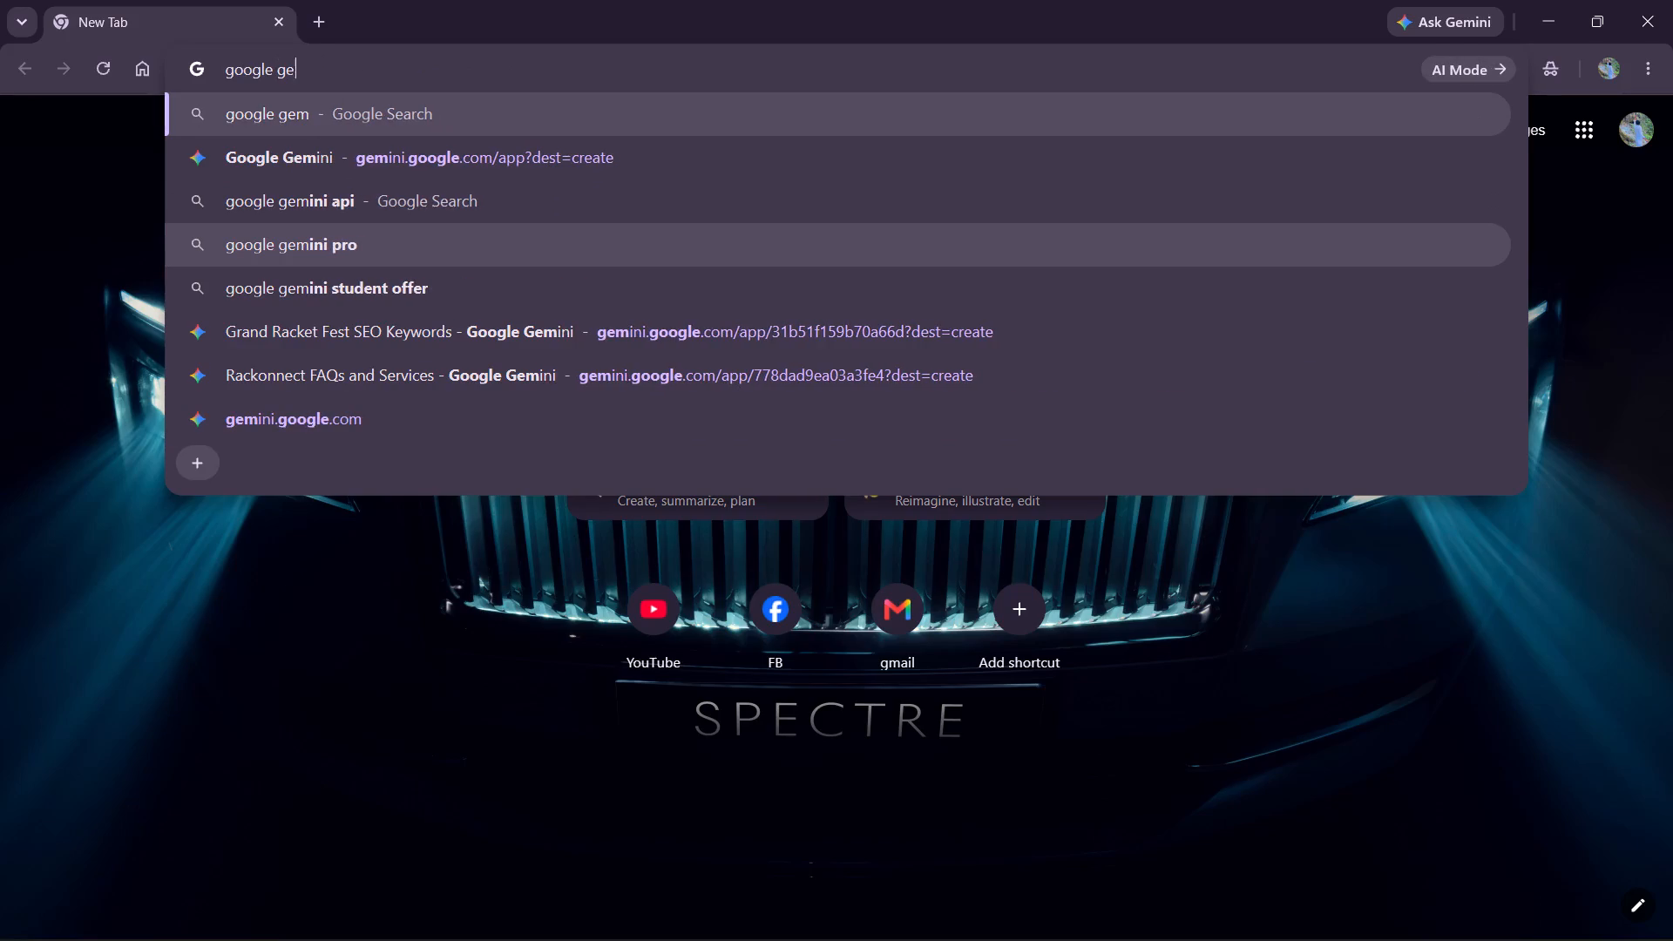
key("BackSpace")
key("BackSpace")
key("Up")
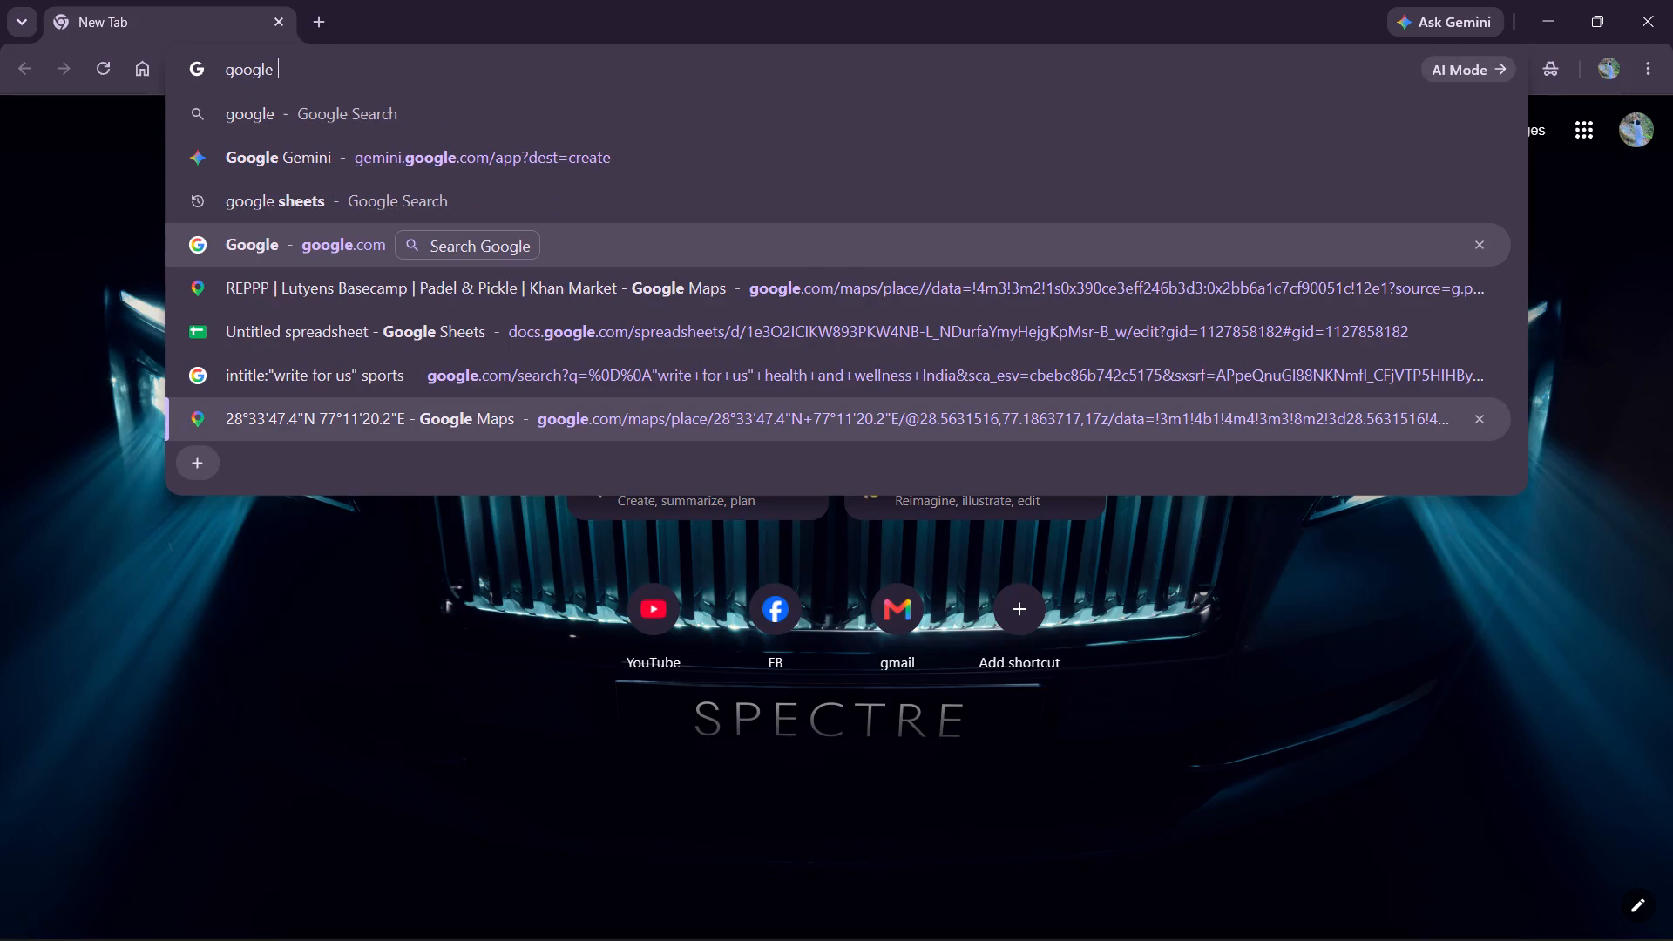
key("Up")
key("Up")
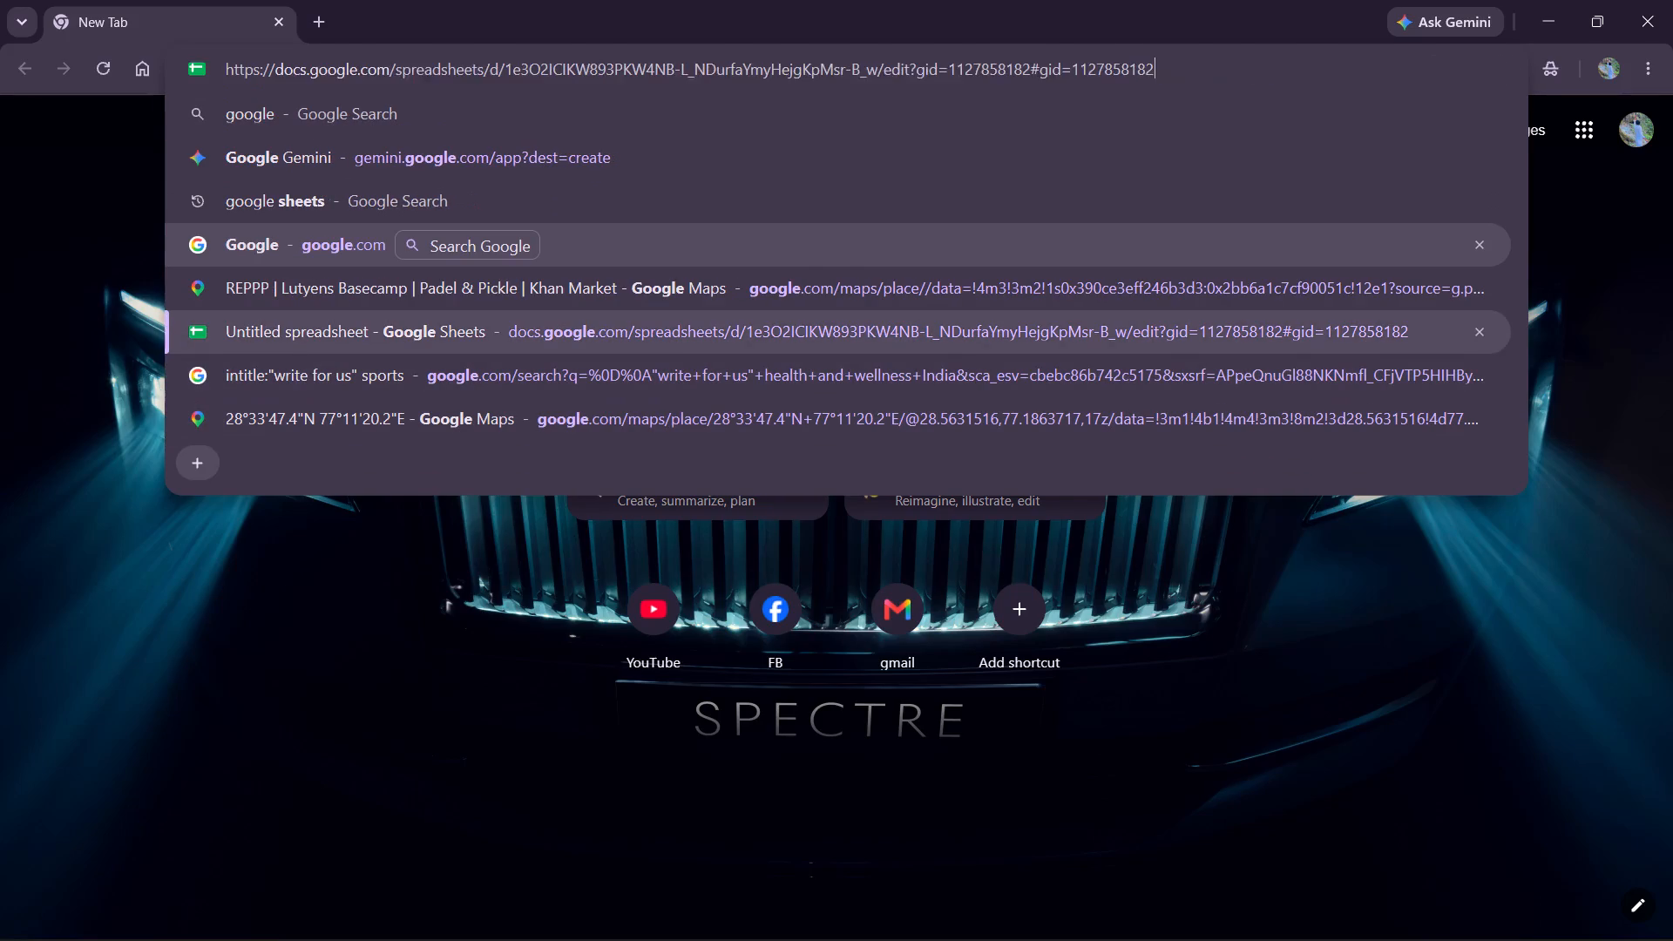
key("Up")
key("Up")
key("Up")
key("Return")
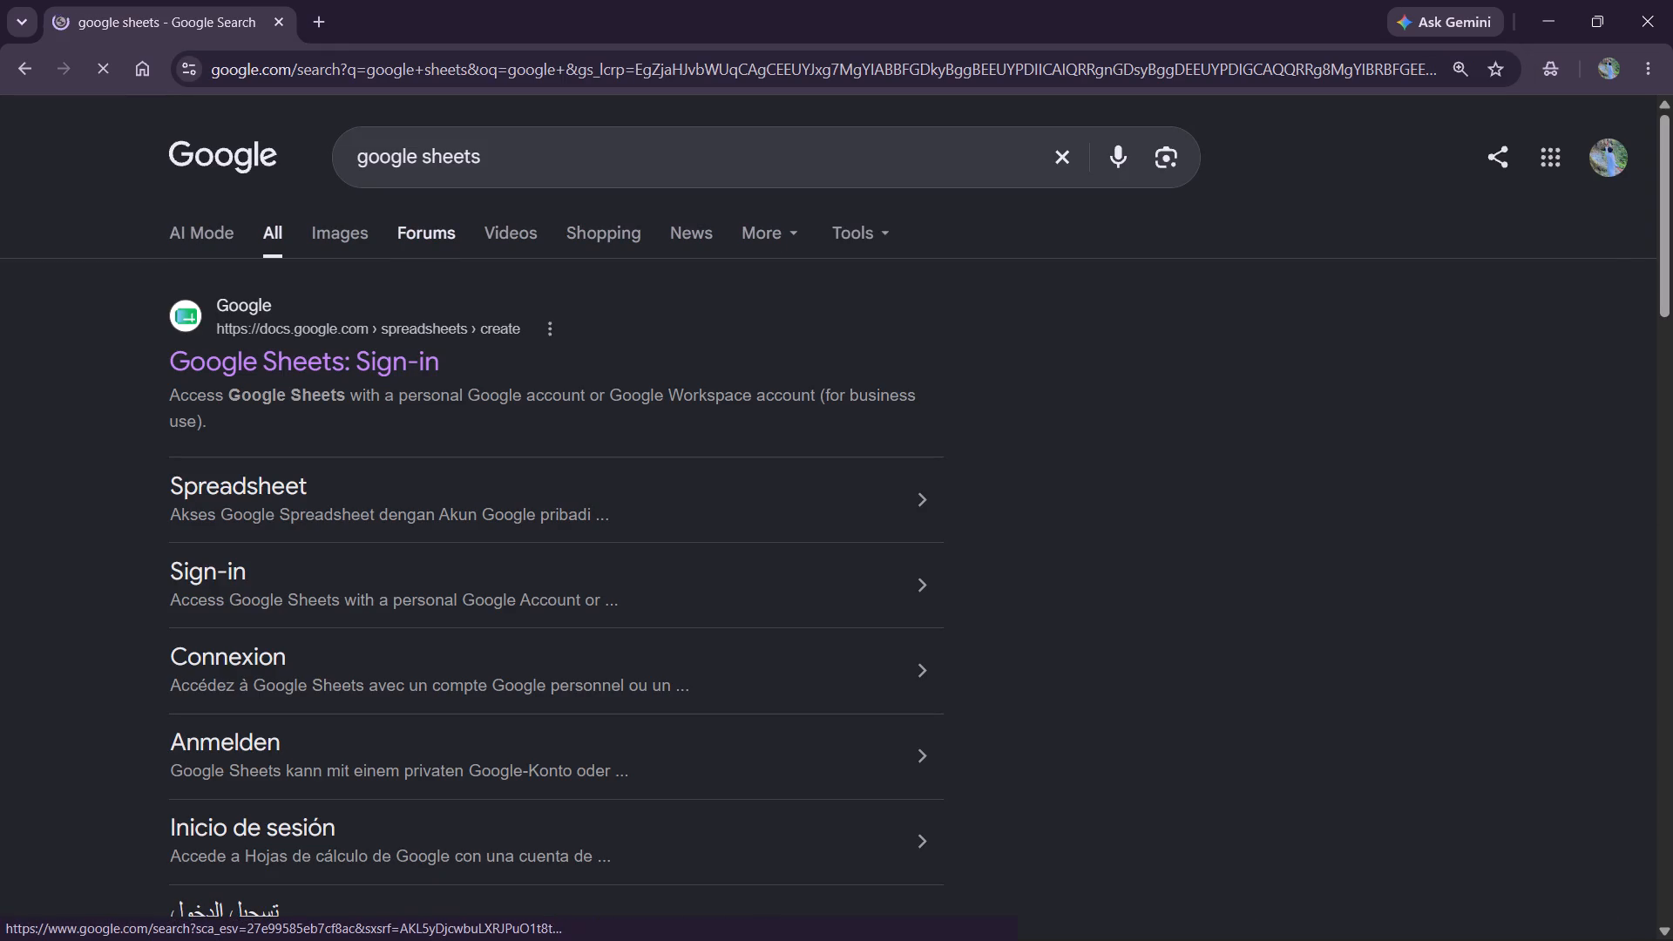
Go through the Google Sheets search result to the Sheets home list and open the lakshay spreadsheet.
left_click(367, 355)
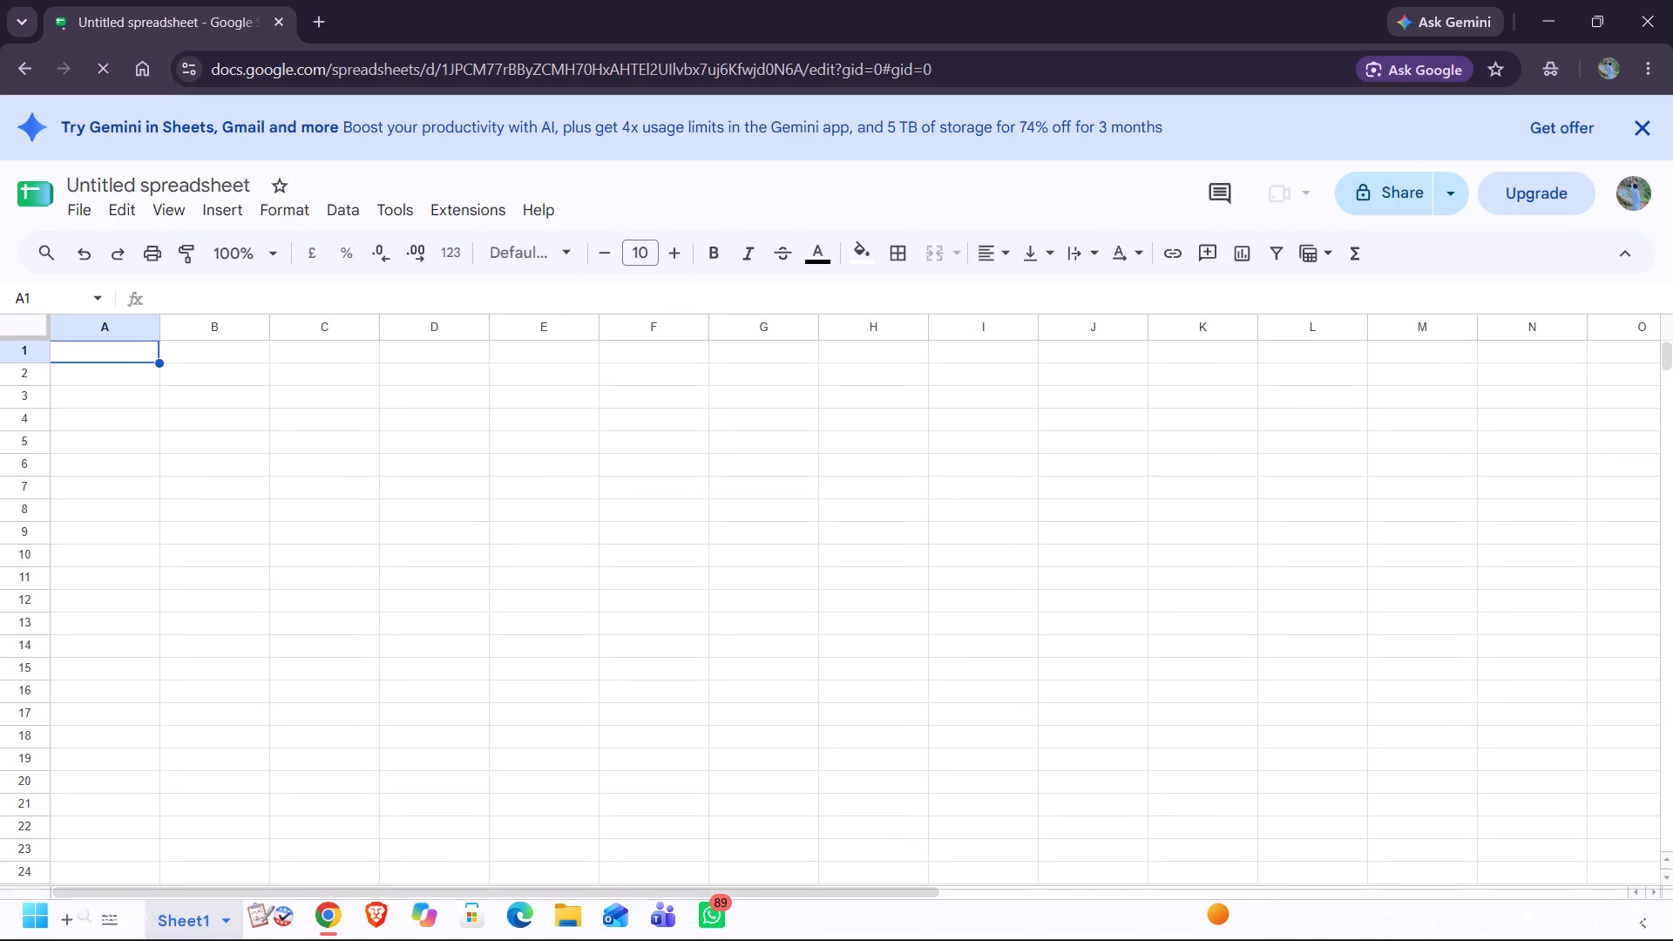
left_click(40, 193)
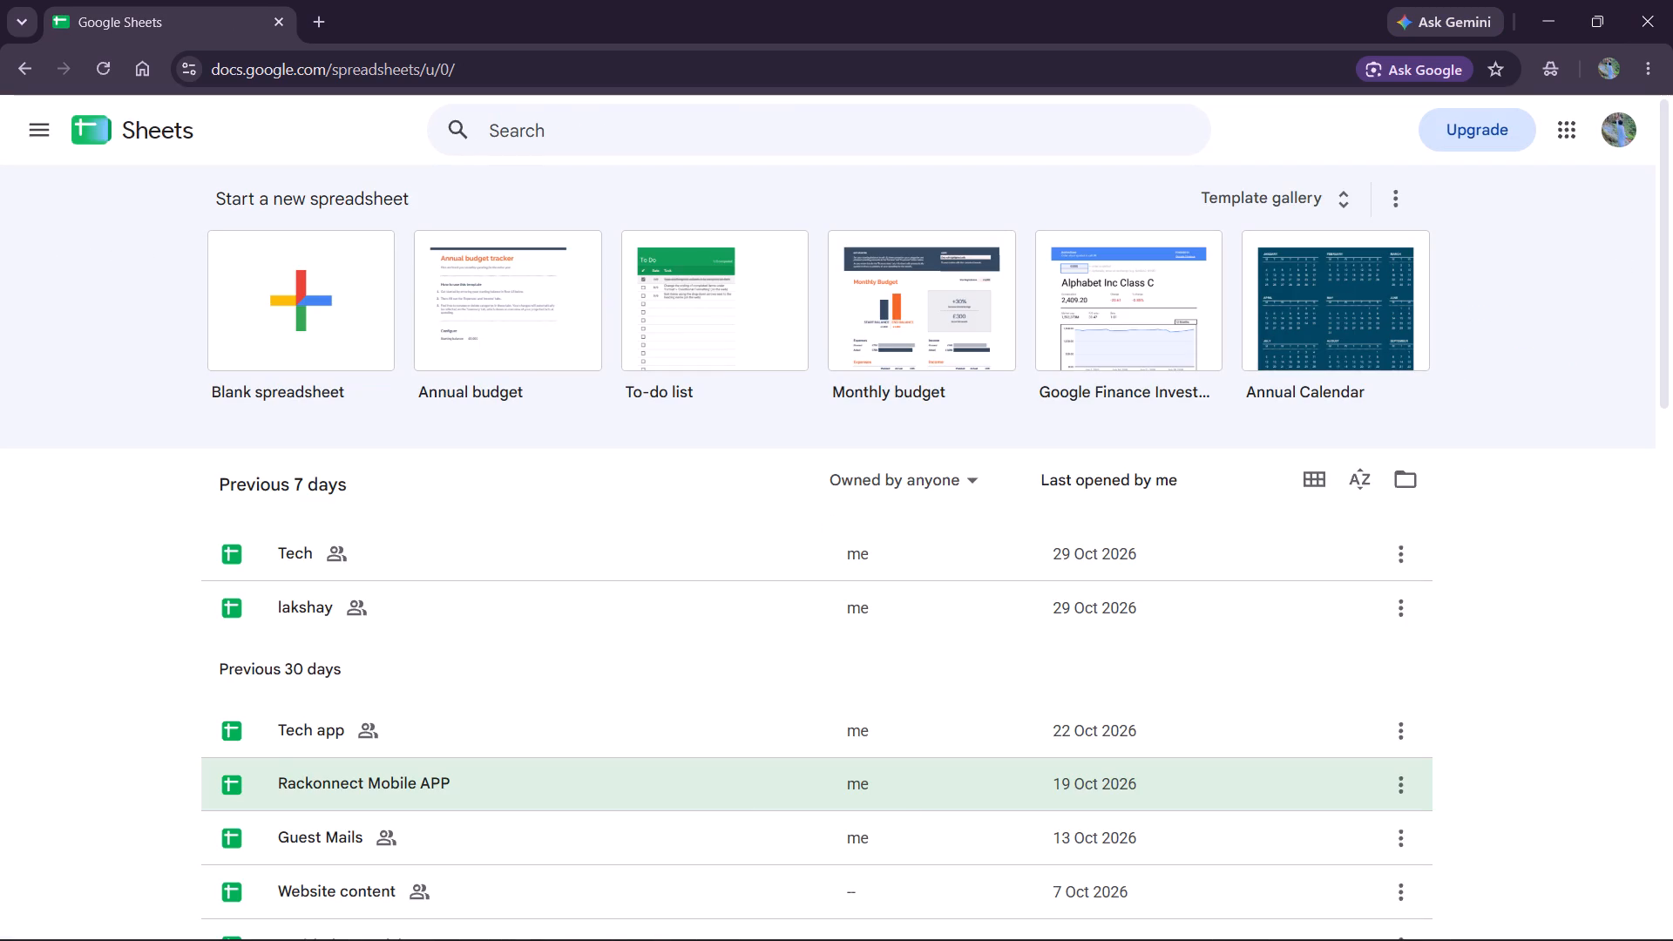
left_click(511, 612)
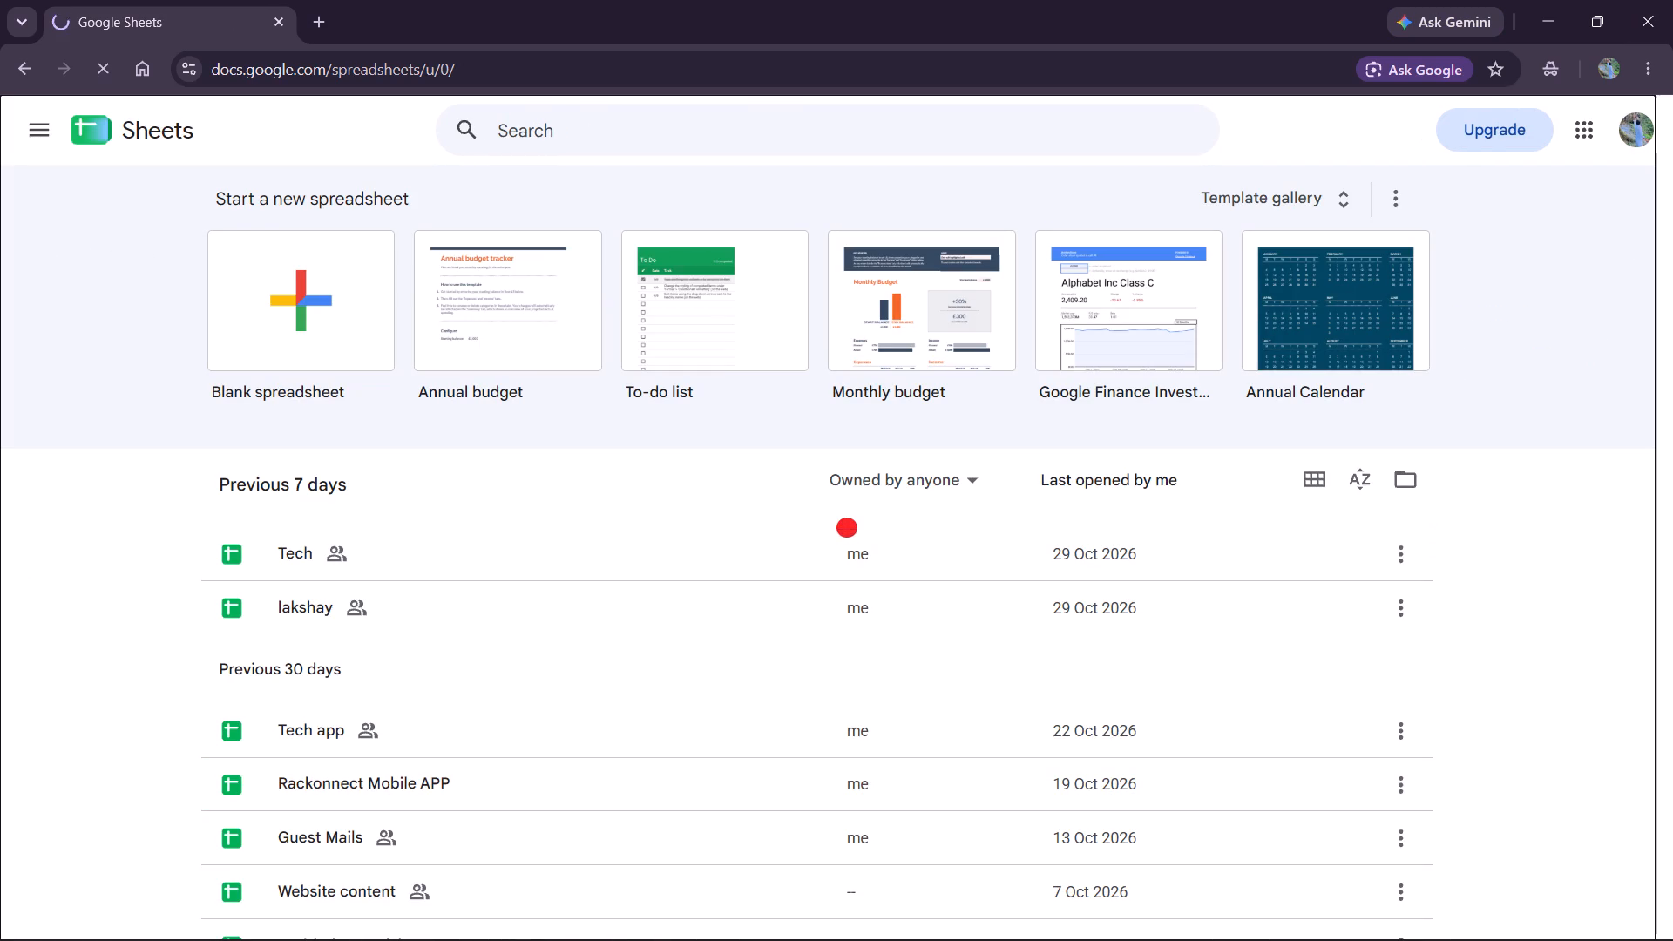
Enter the date 29-Octo-2026 in cell A86, the first empty row below the existing work report entries.
scroll(721, 631, "down", 5)
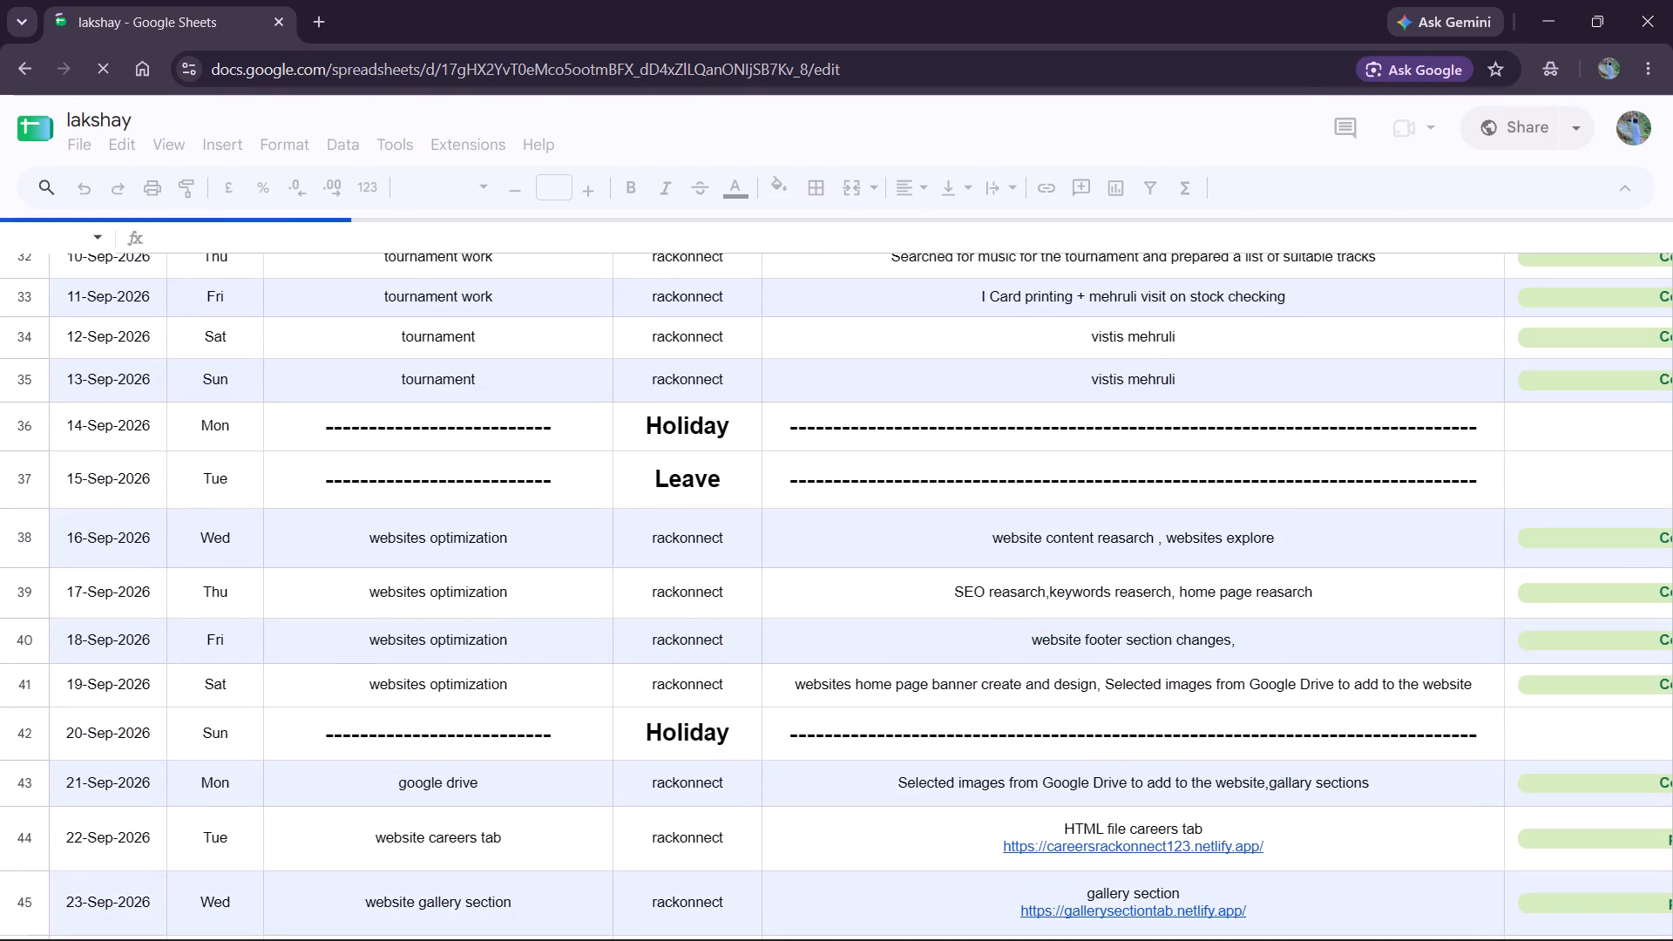
scroll(721, 619, "down", 5)
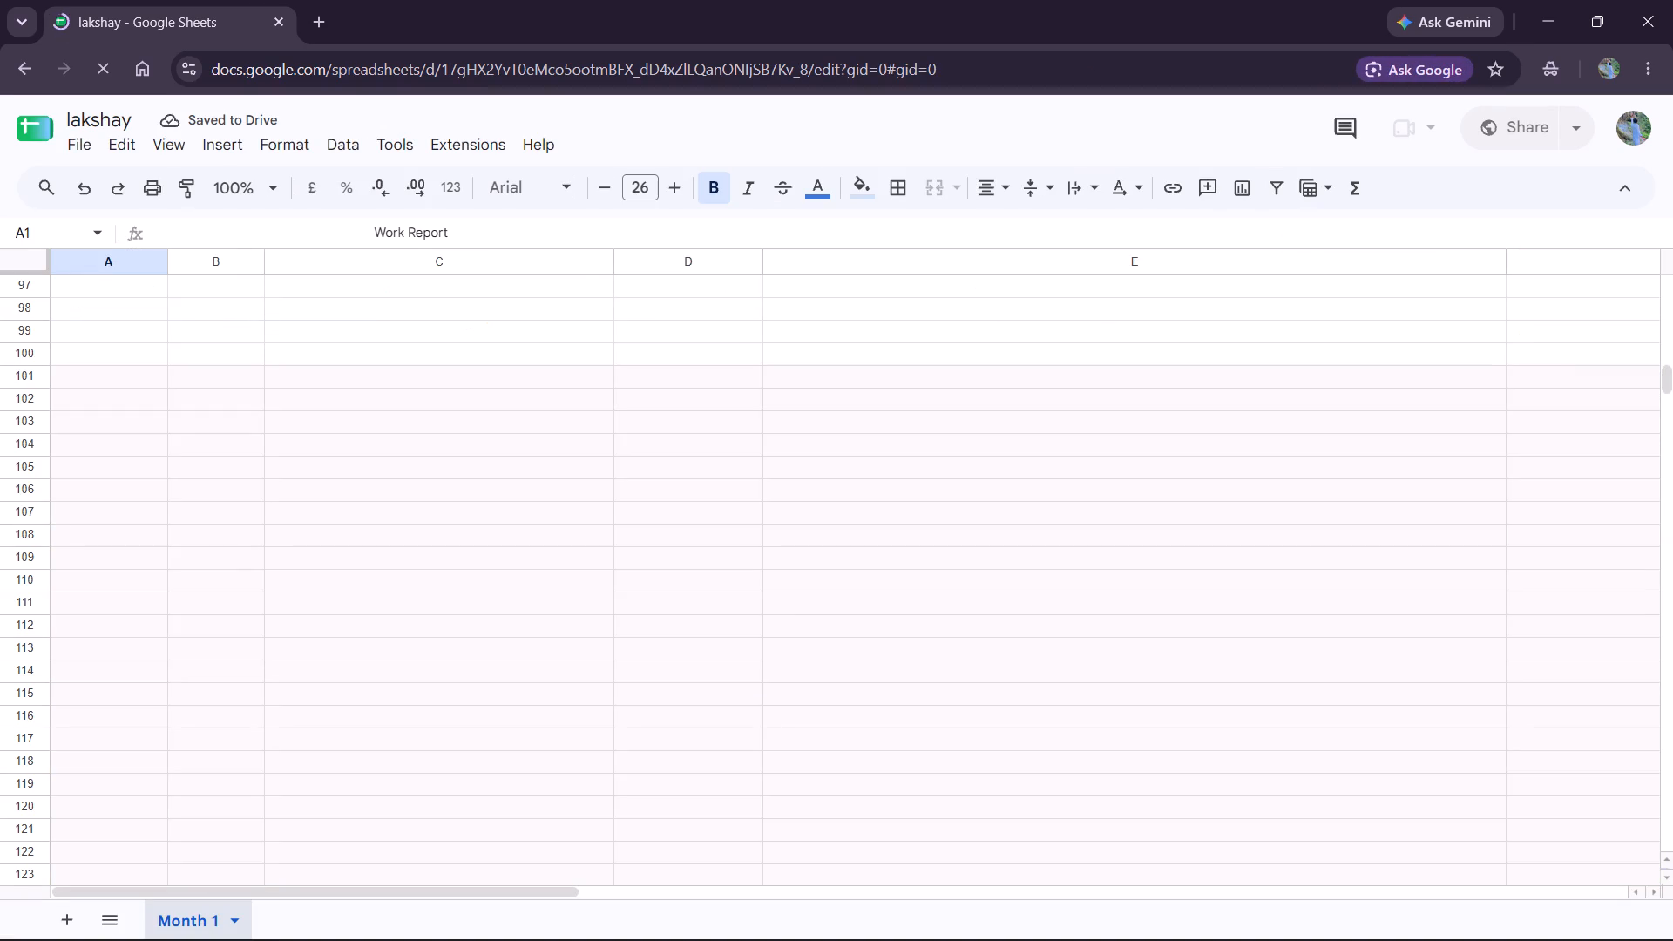
scroll(831, 582, "up", 1)
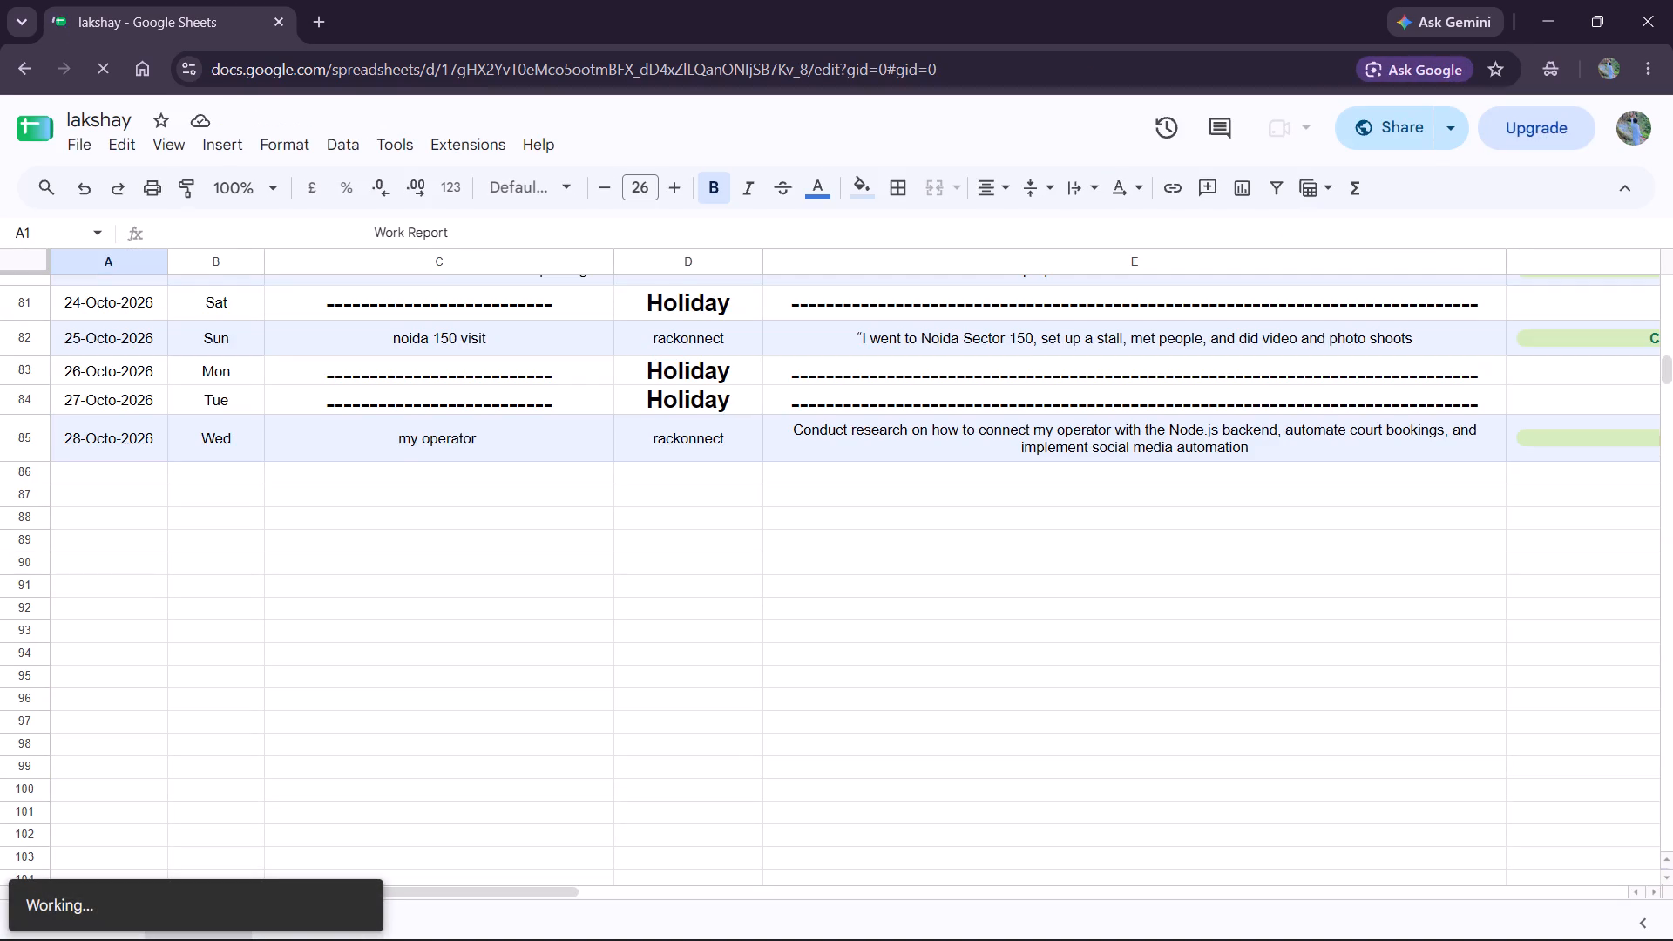
left_click(105, 470)
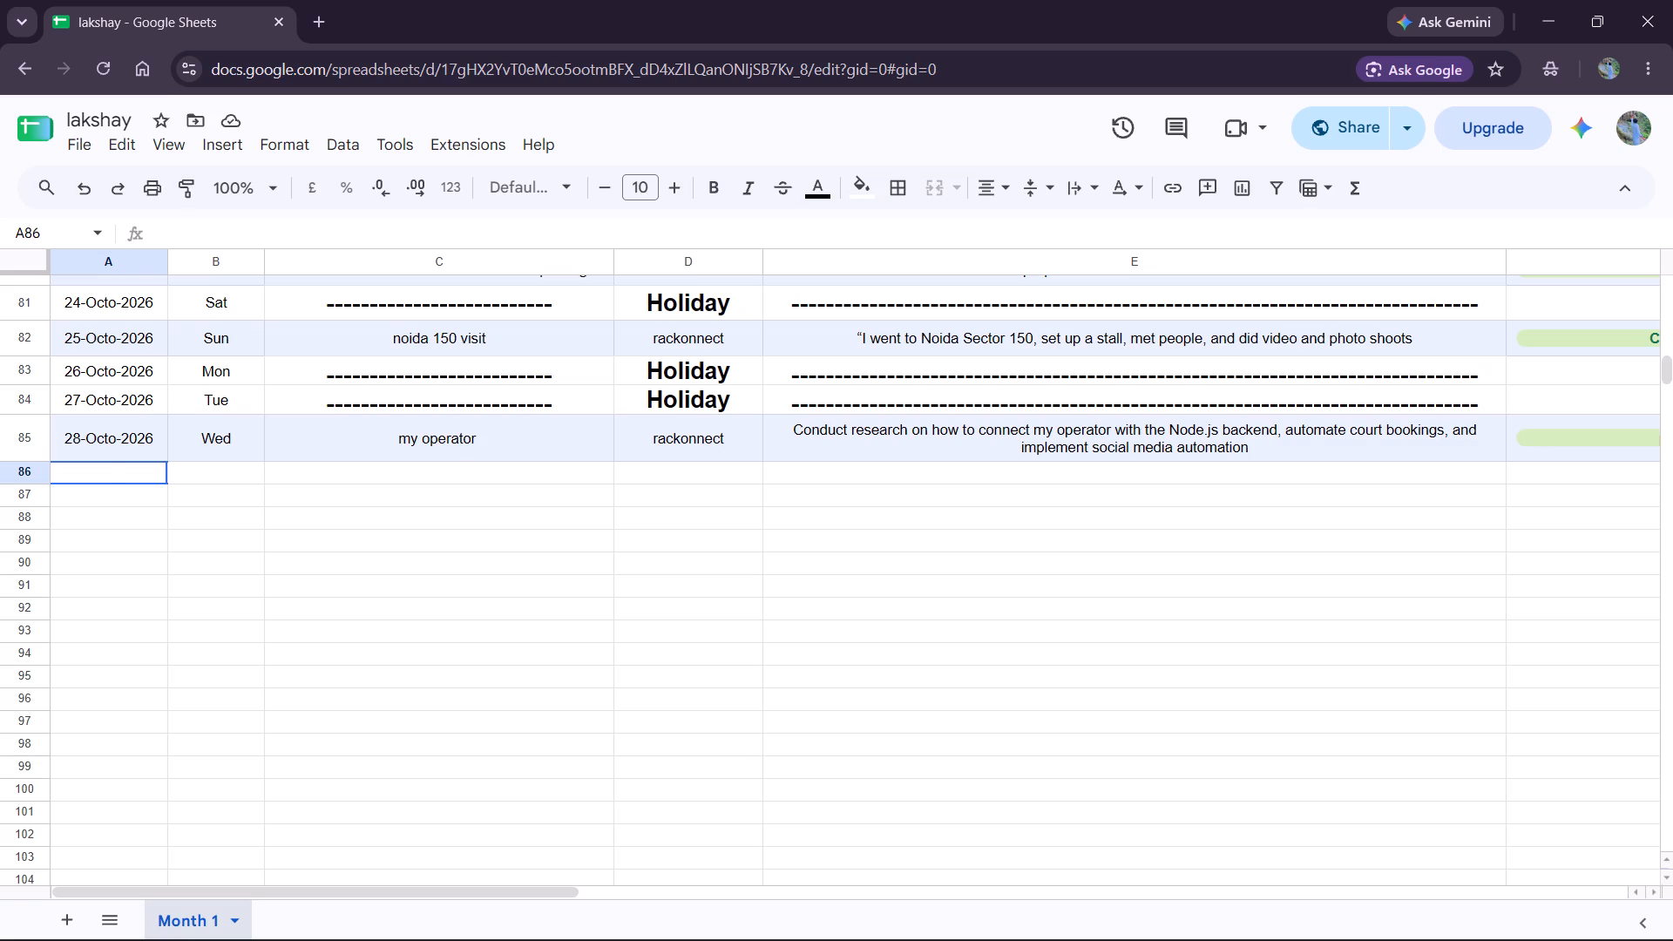
key("2")
type("9-")
key("o")
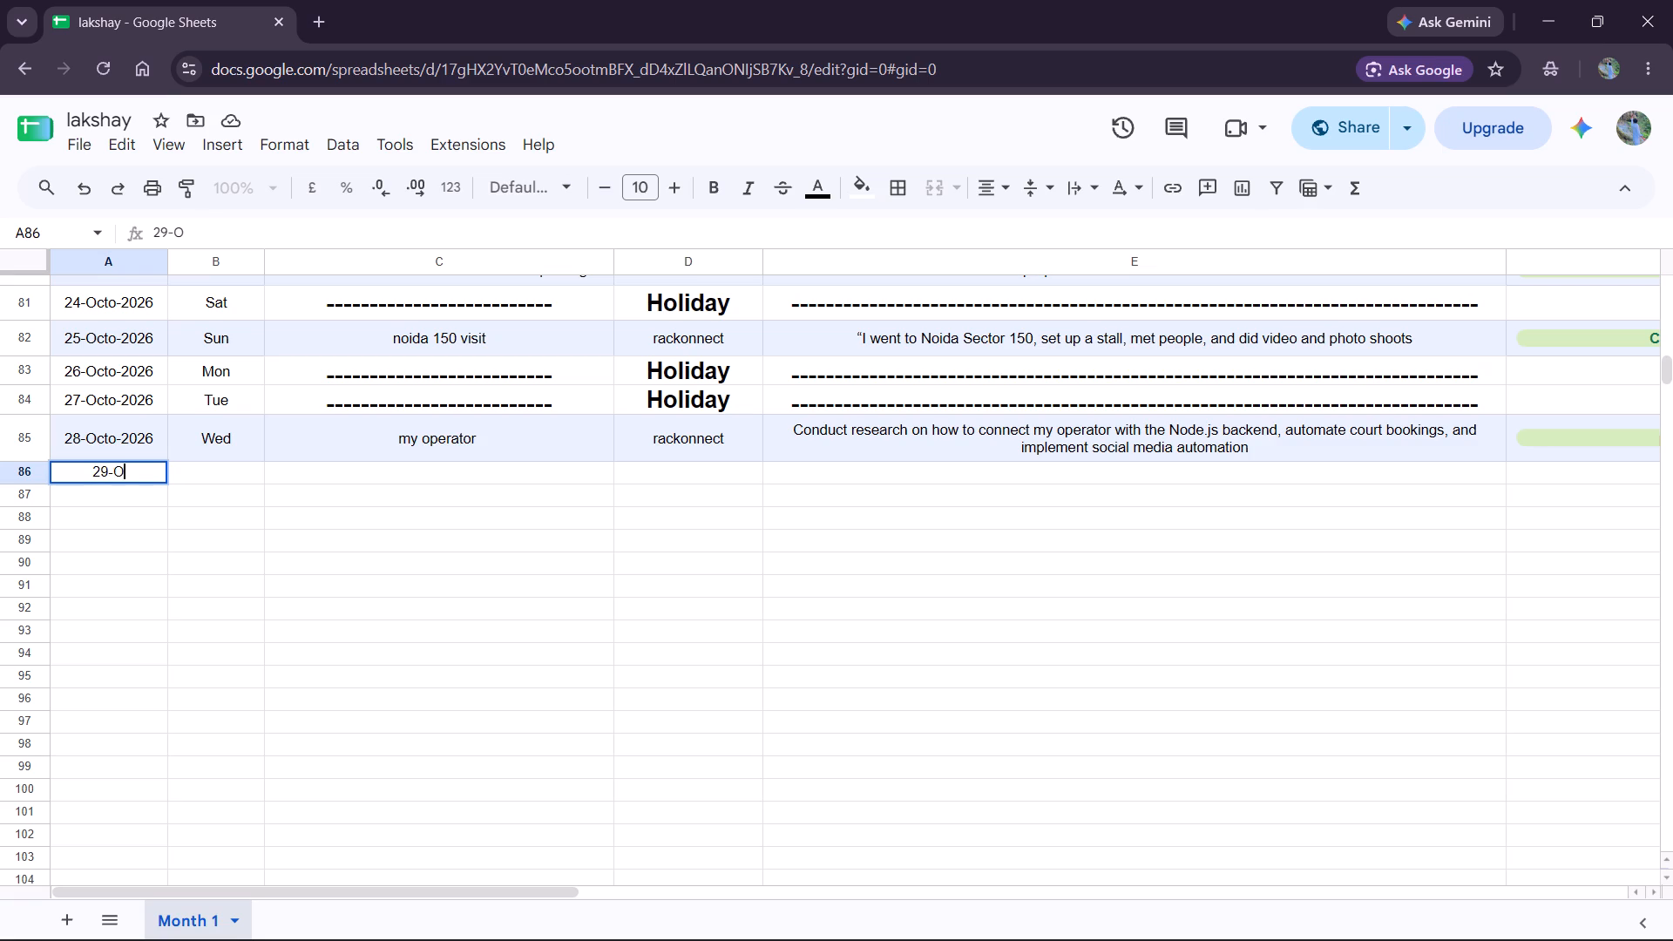
type("cto")
key("minus")
key("2")
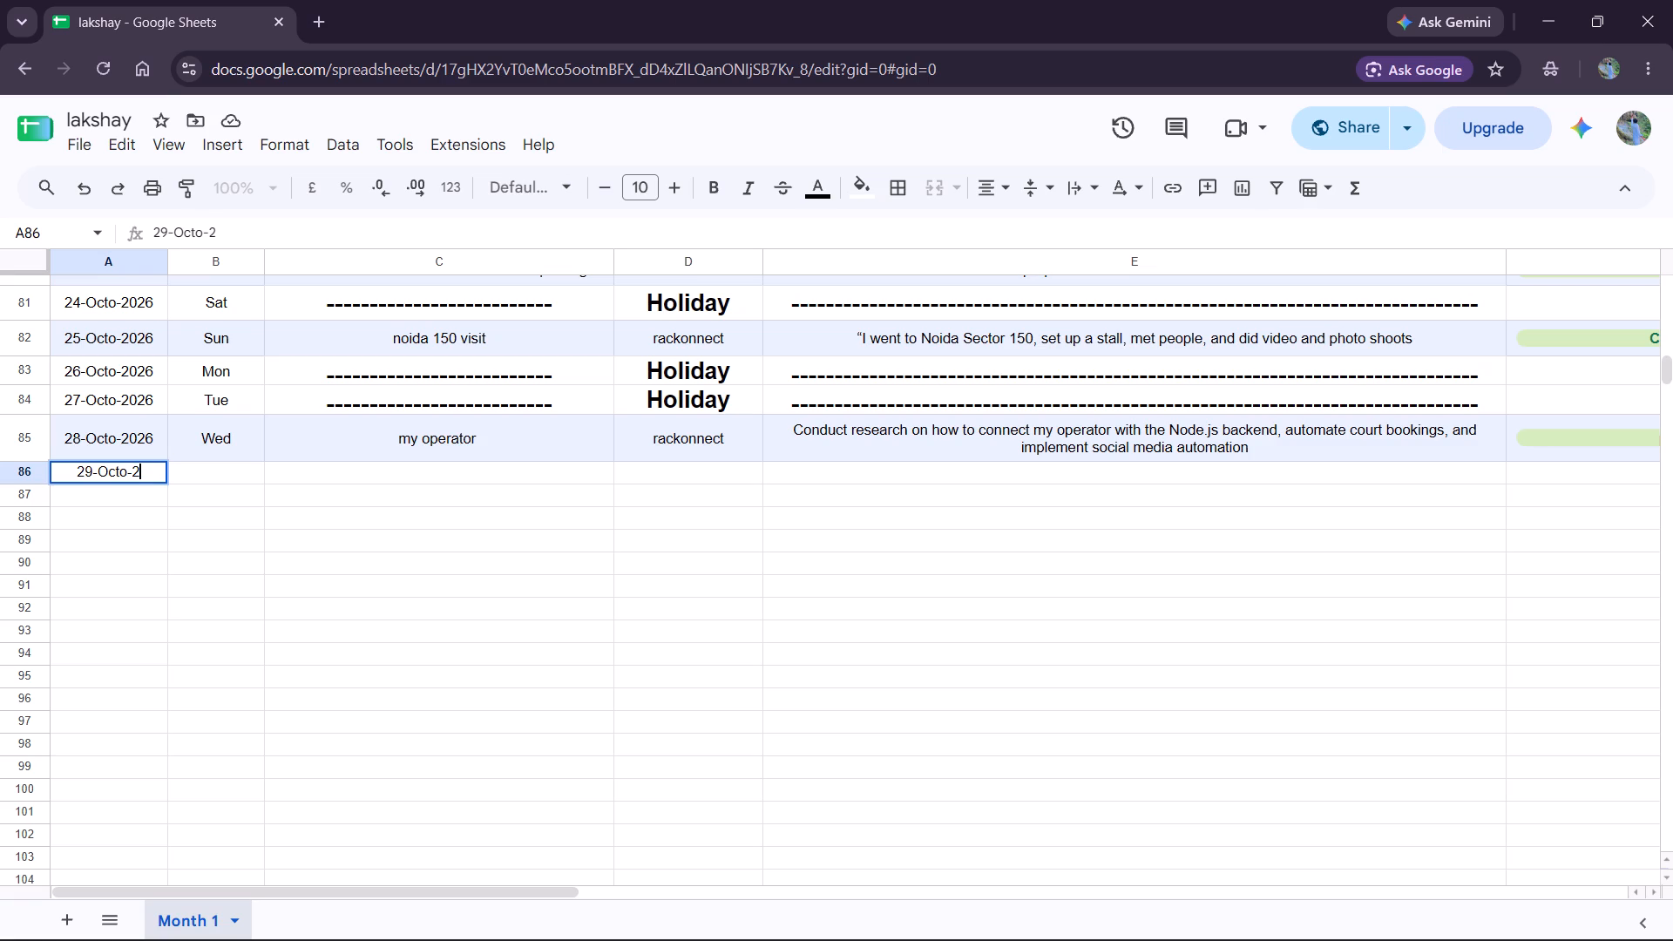
type("026")
key("Return")
Enter the dates 30-Octo-2026 in cell A87 and 31-Octo-2026 in cell A88.
type("30")
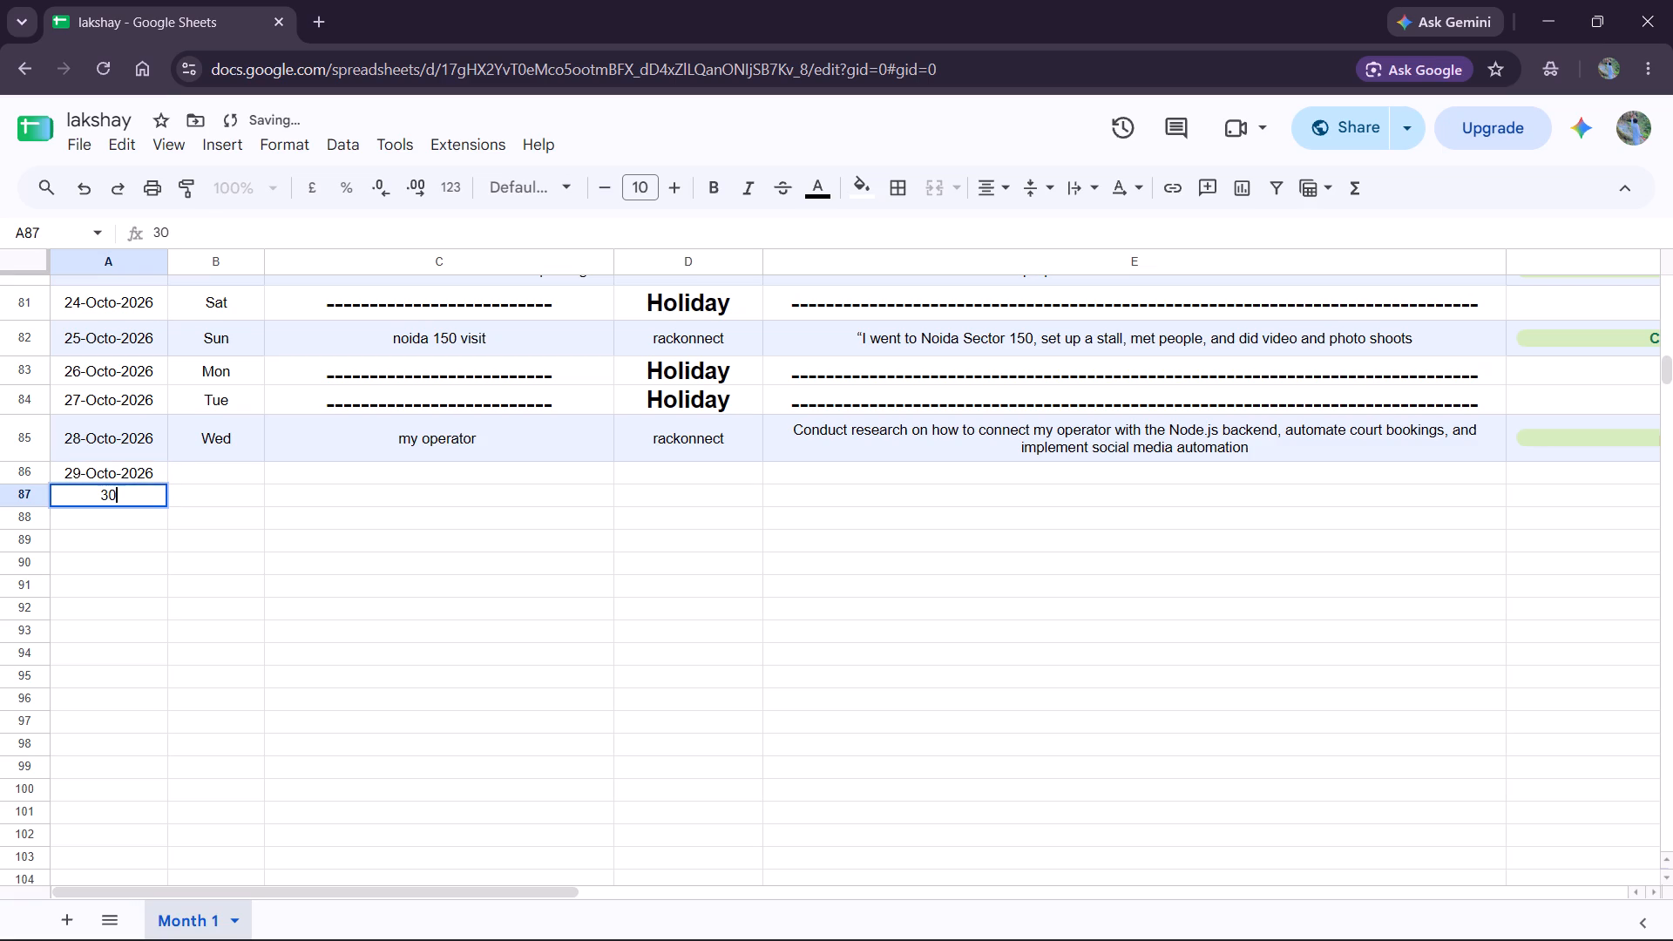
key("minus")
type("cto-2026")
key("Return")
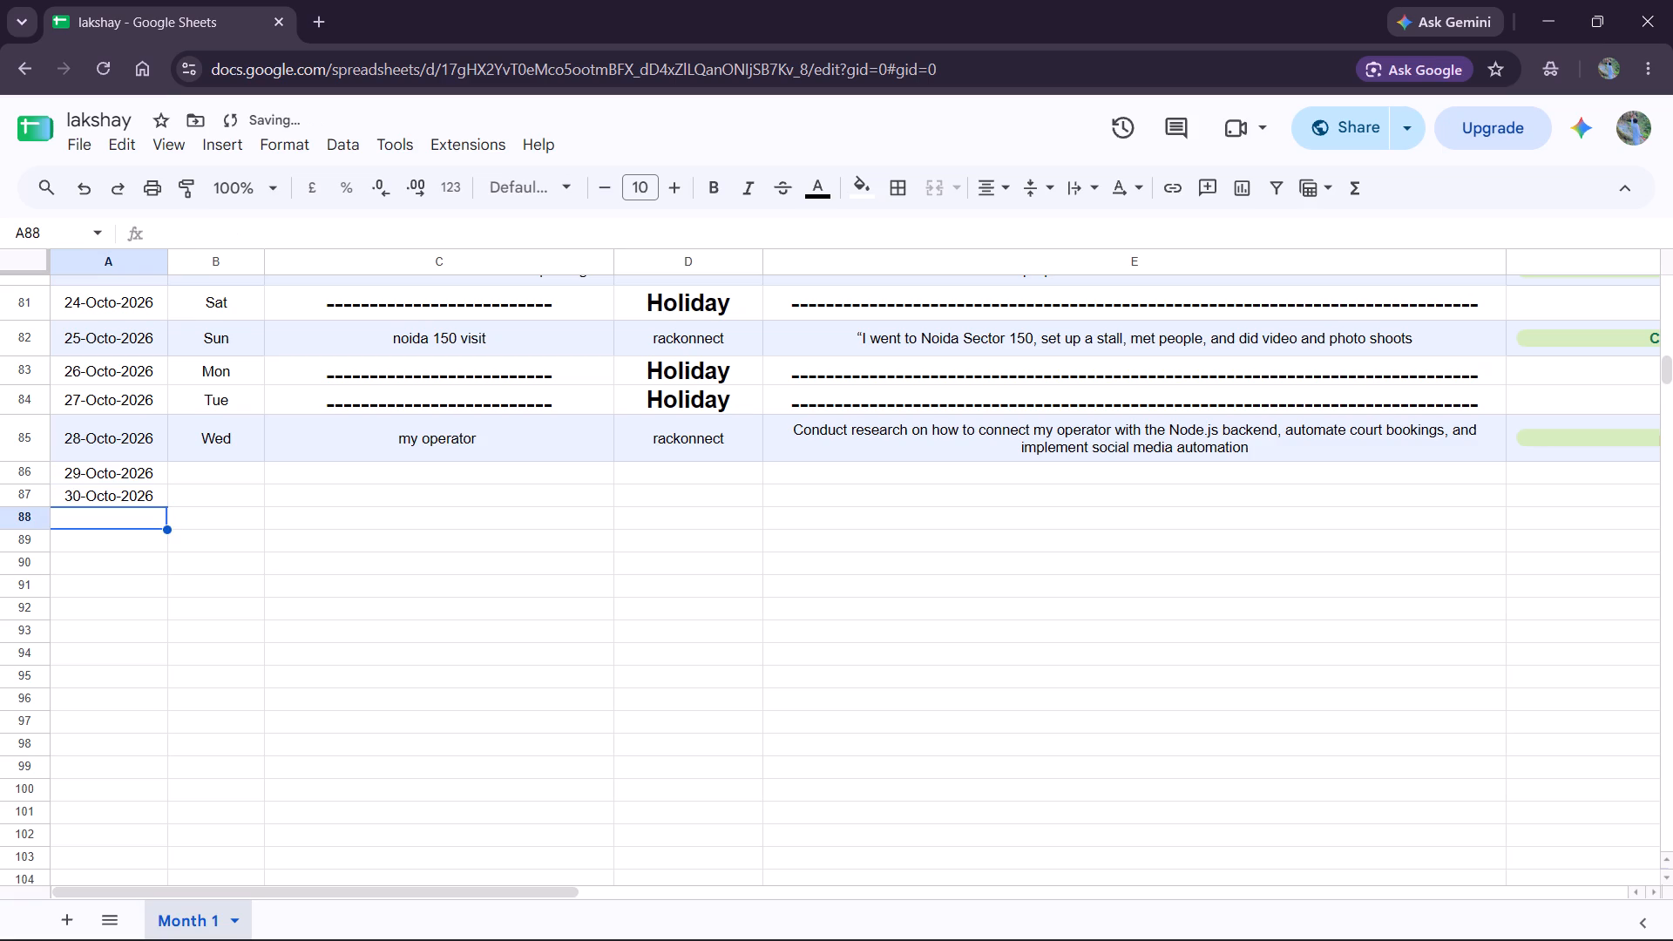
type("31")
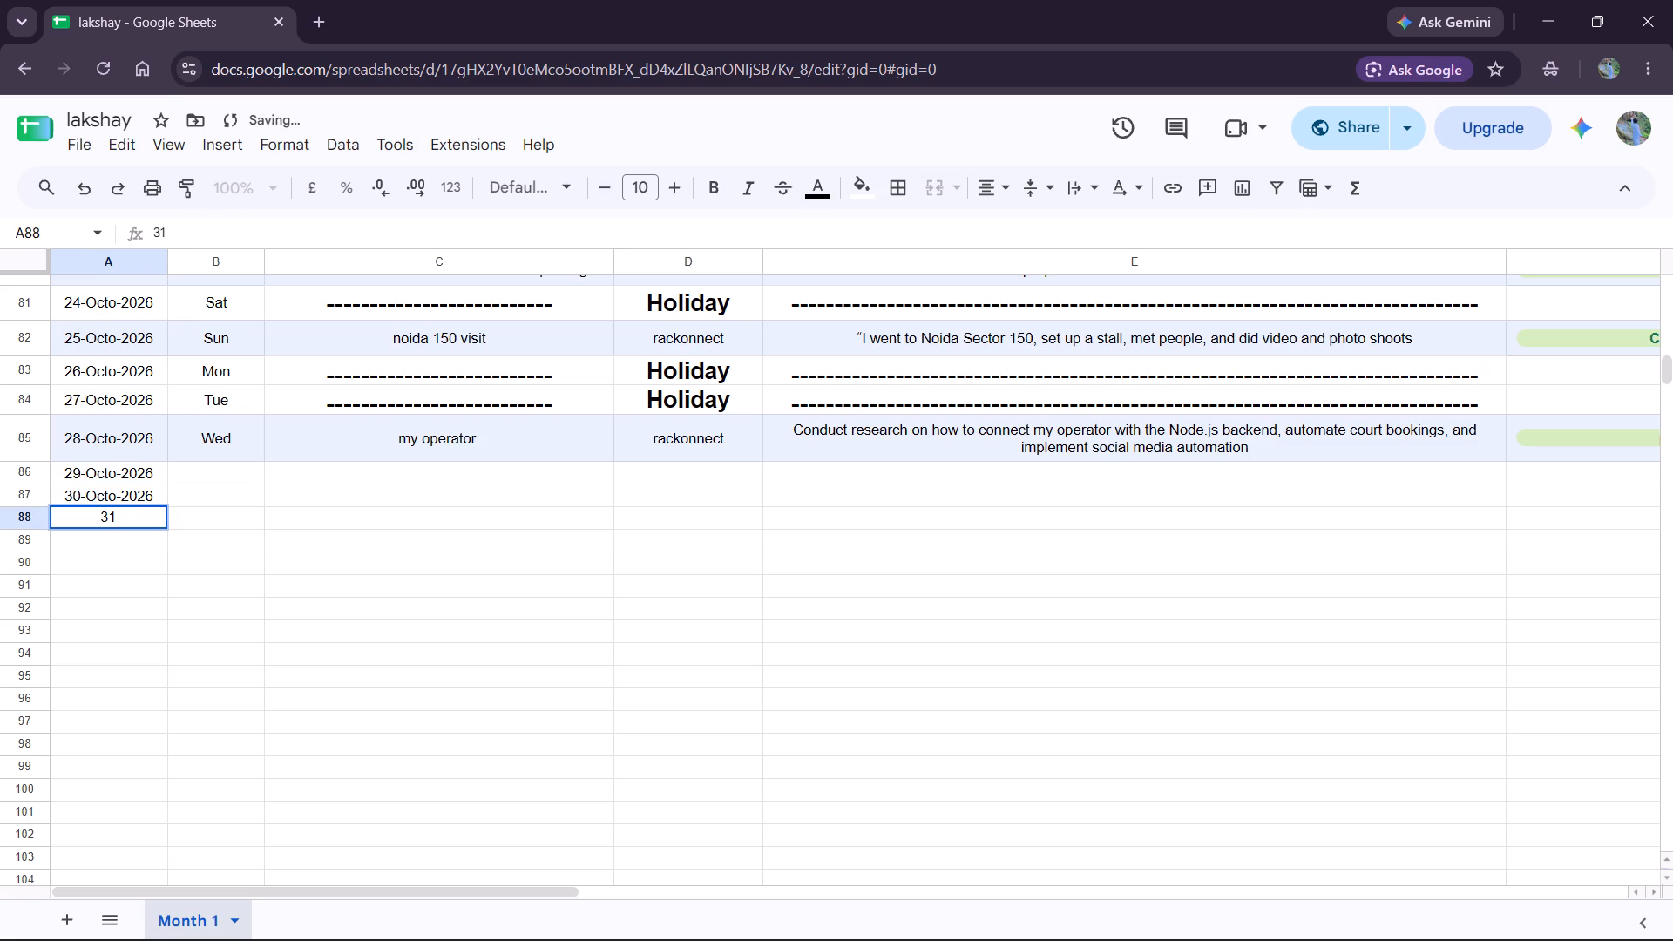
key("minus")
type("cto")
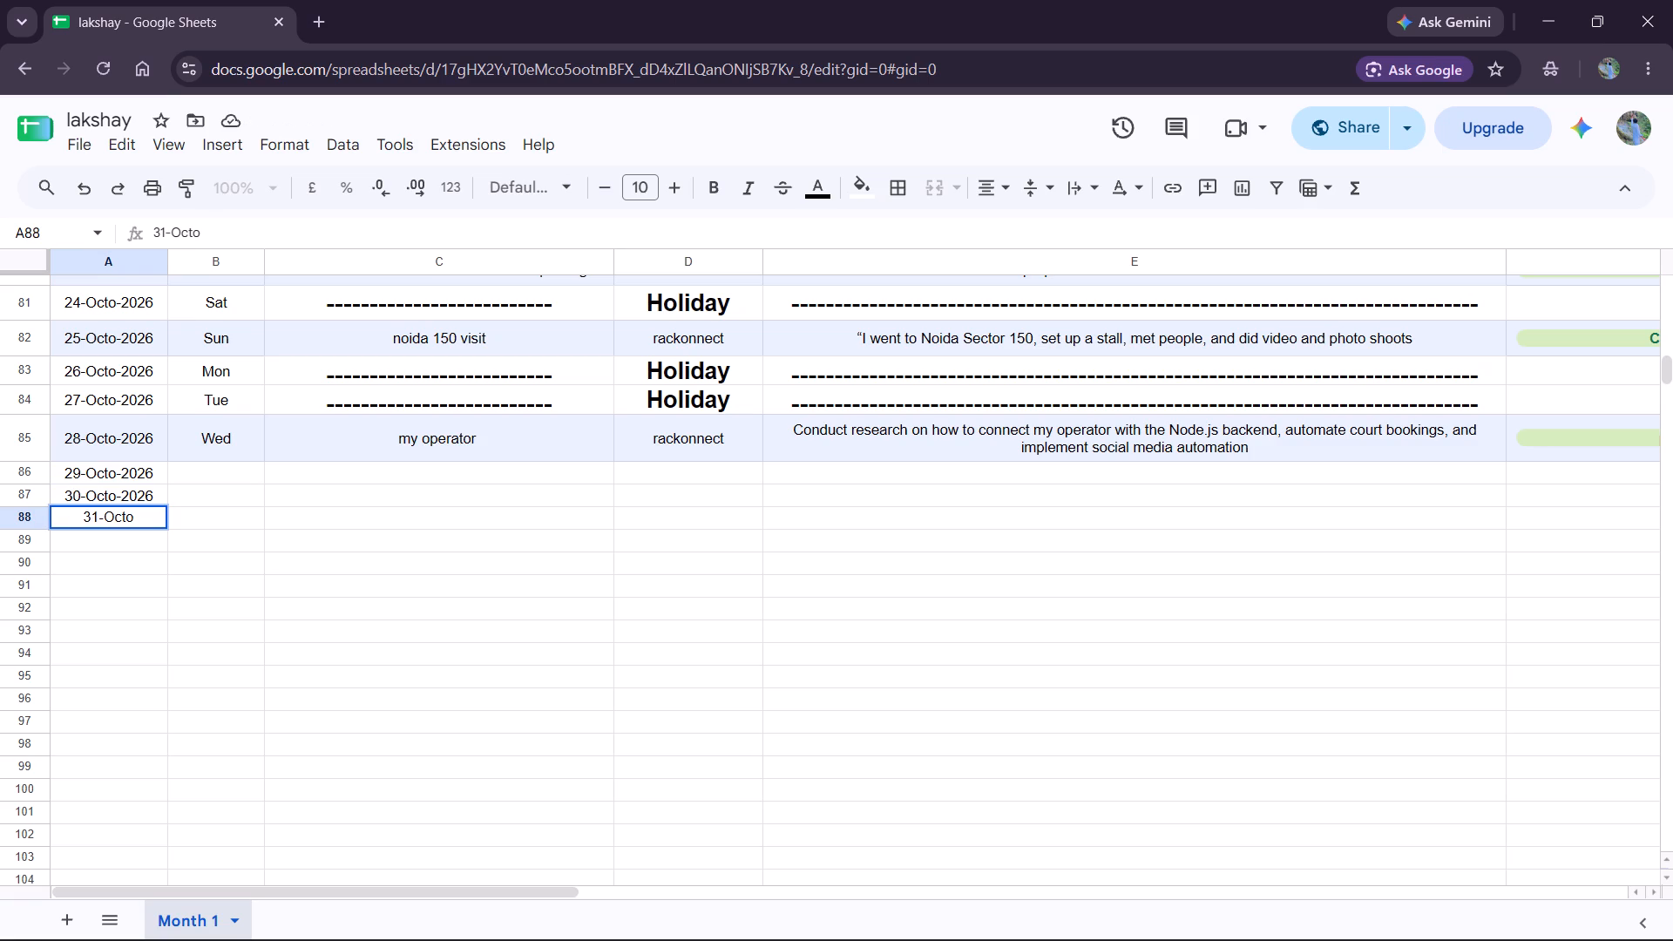
type("-2026")
key("Return")
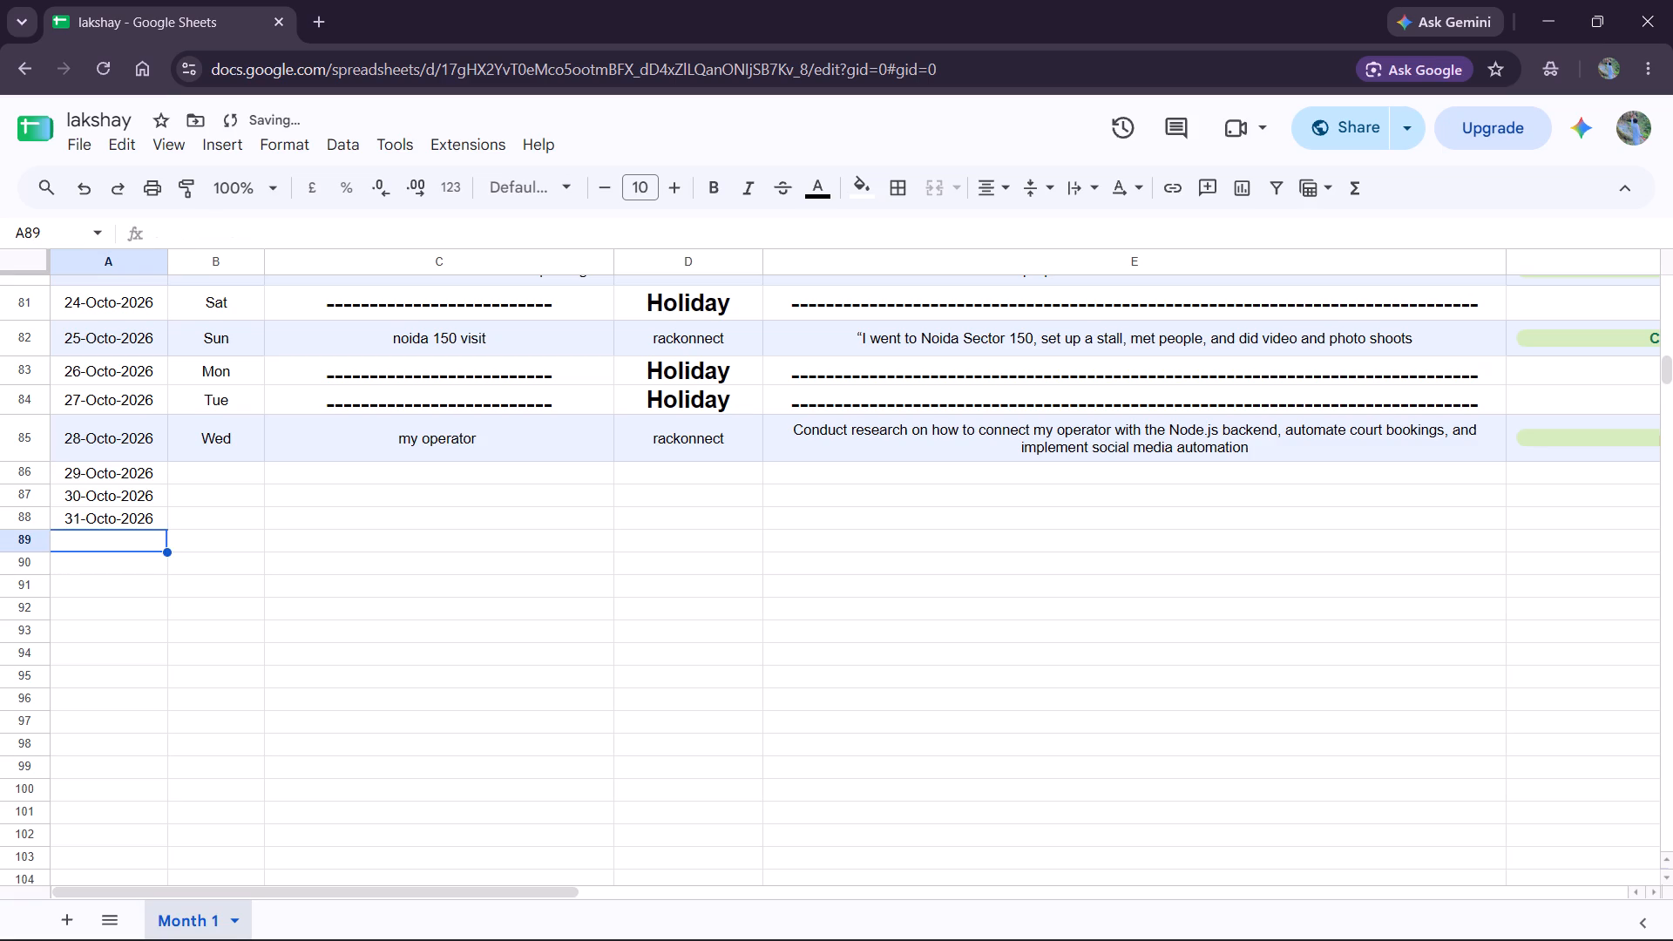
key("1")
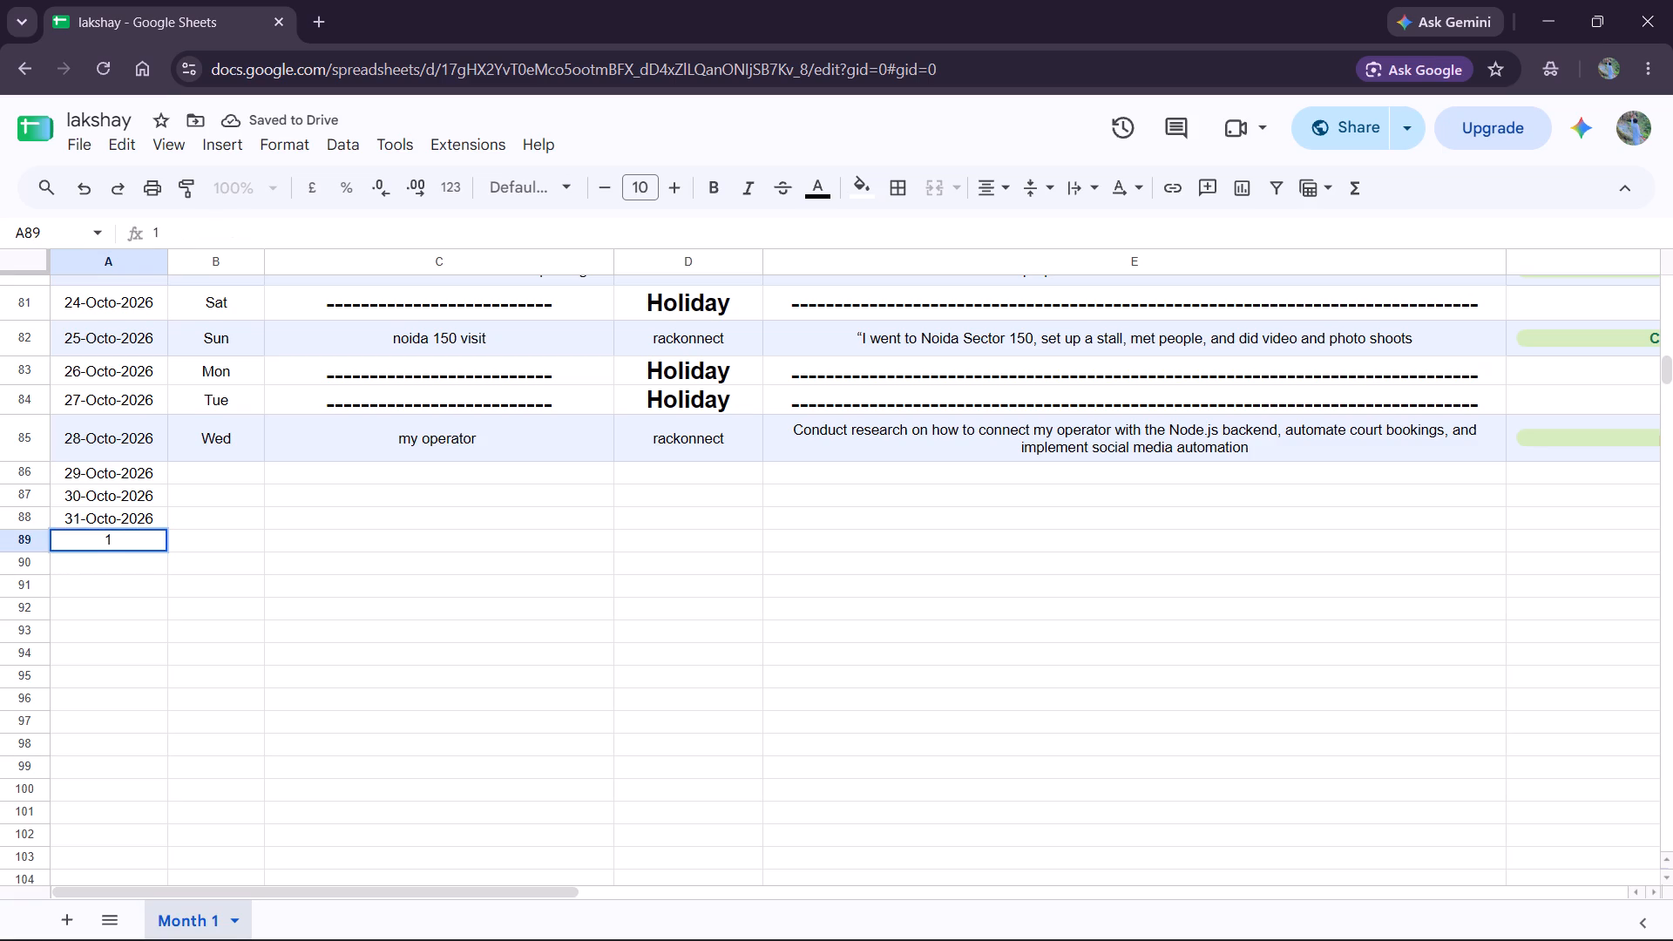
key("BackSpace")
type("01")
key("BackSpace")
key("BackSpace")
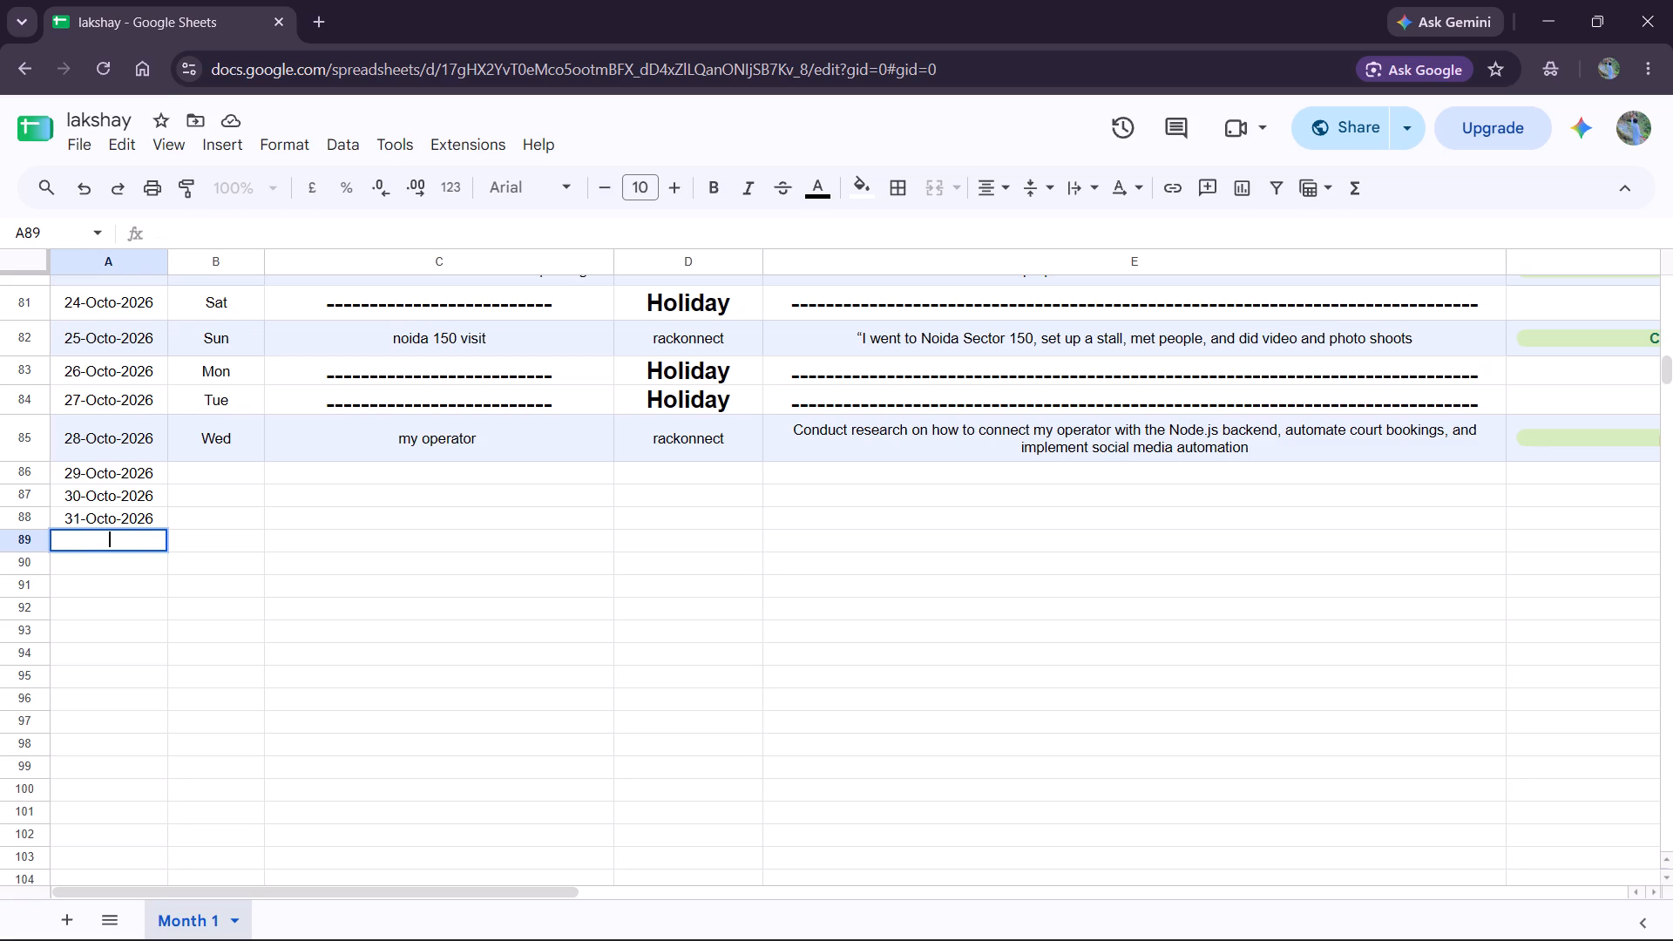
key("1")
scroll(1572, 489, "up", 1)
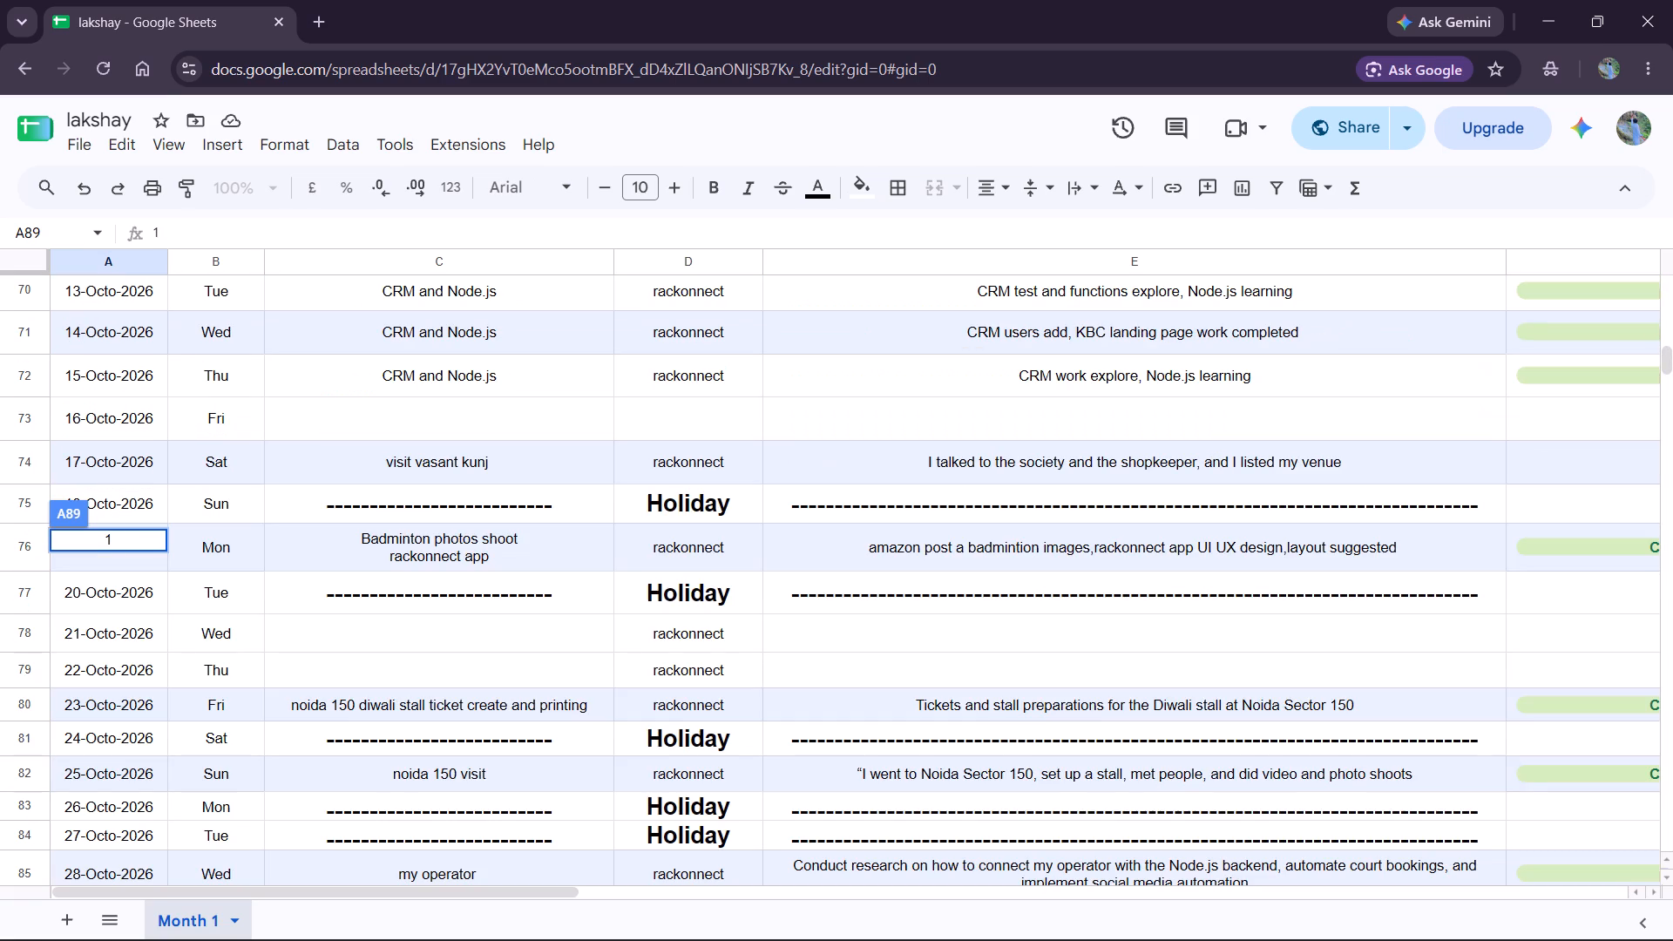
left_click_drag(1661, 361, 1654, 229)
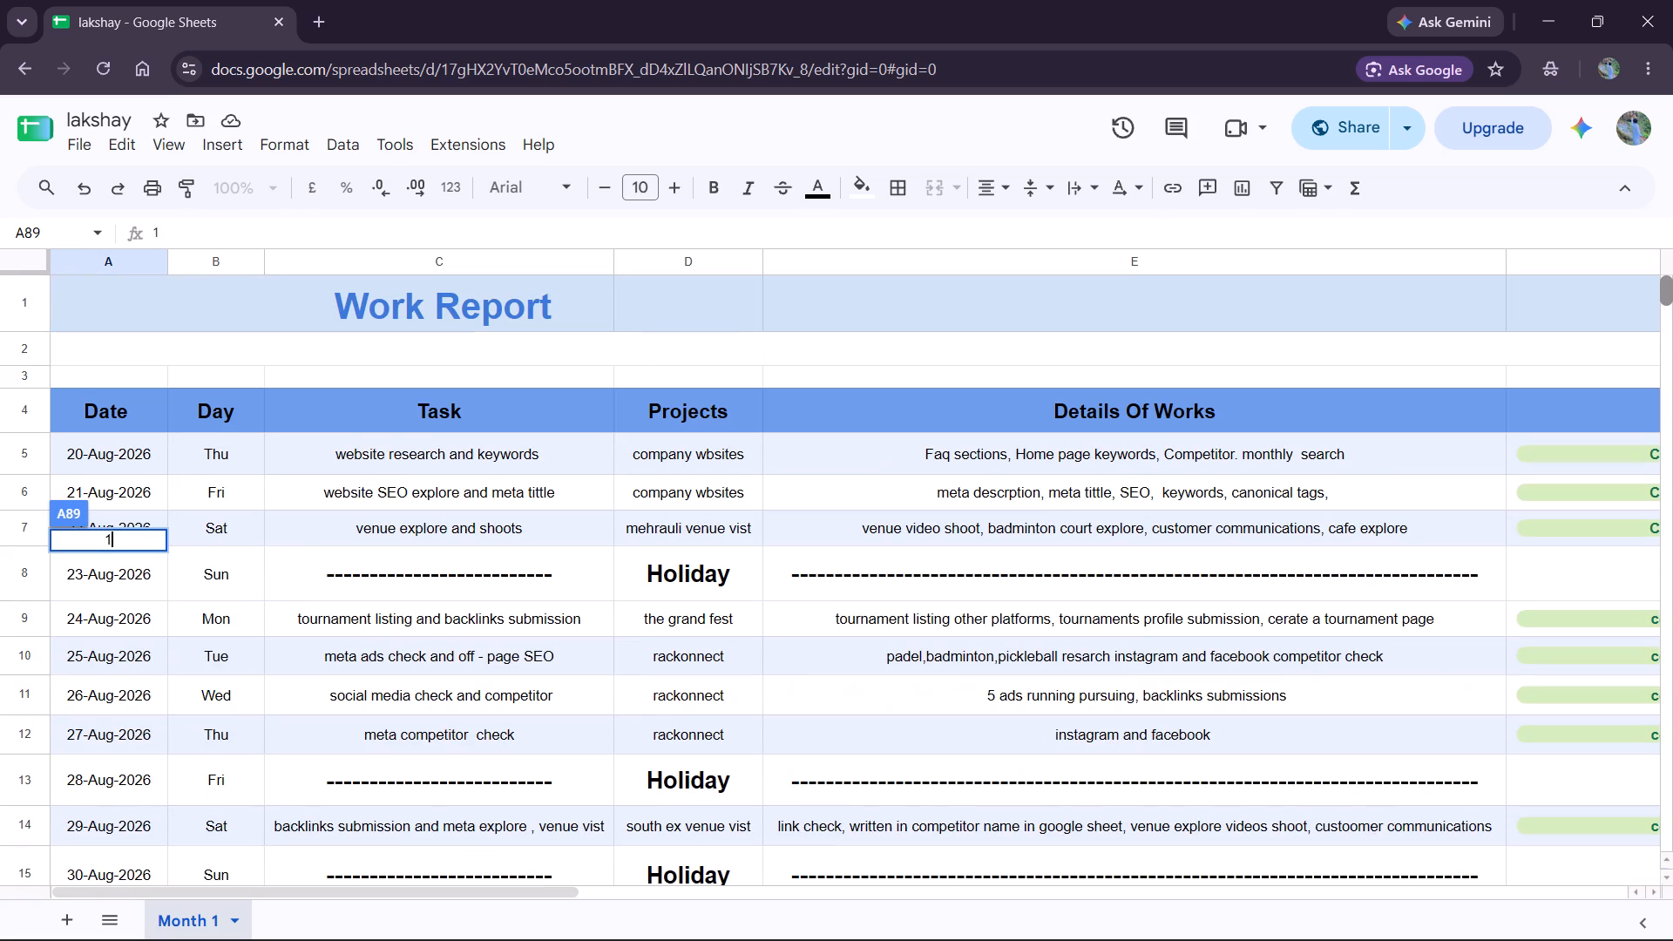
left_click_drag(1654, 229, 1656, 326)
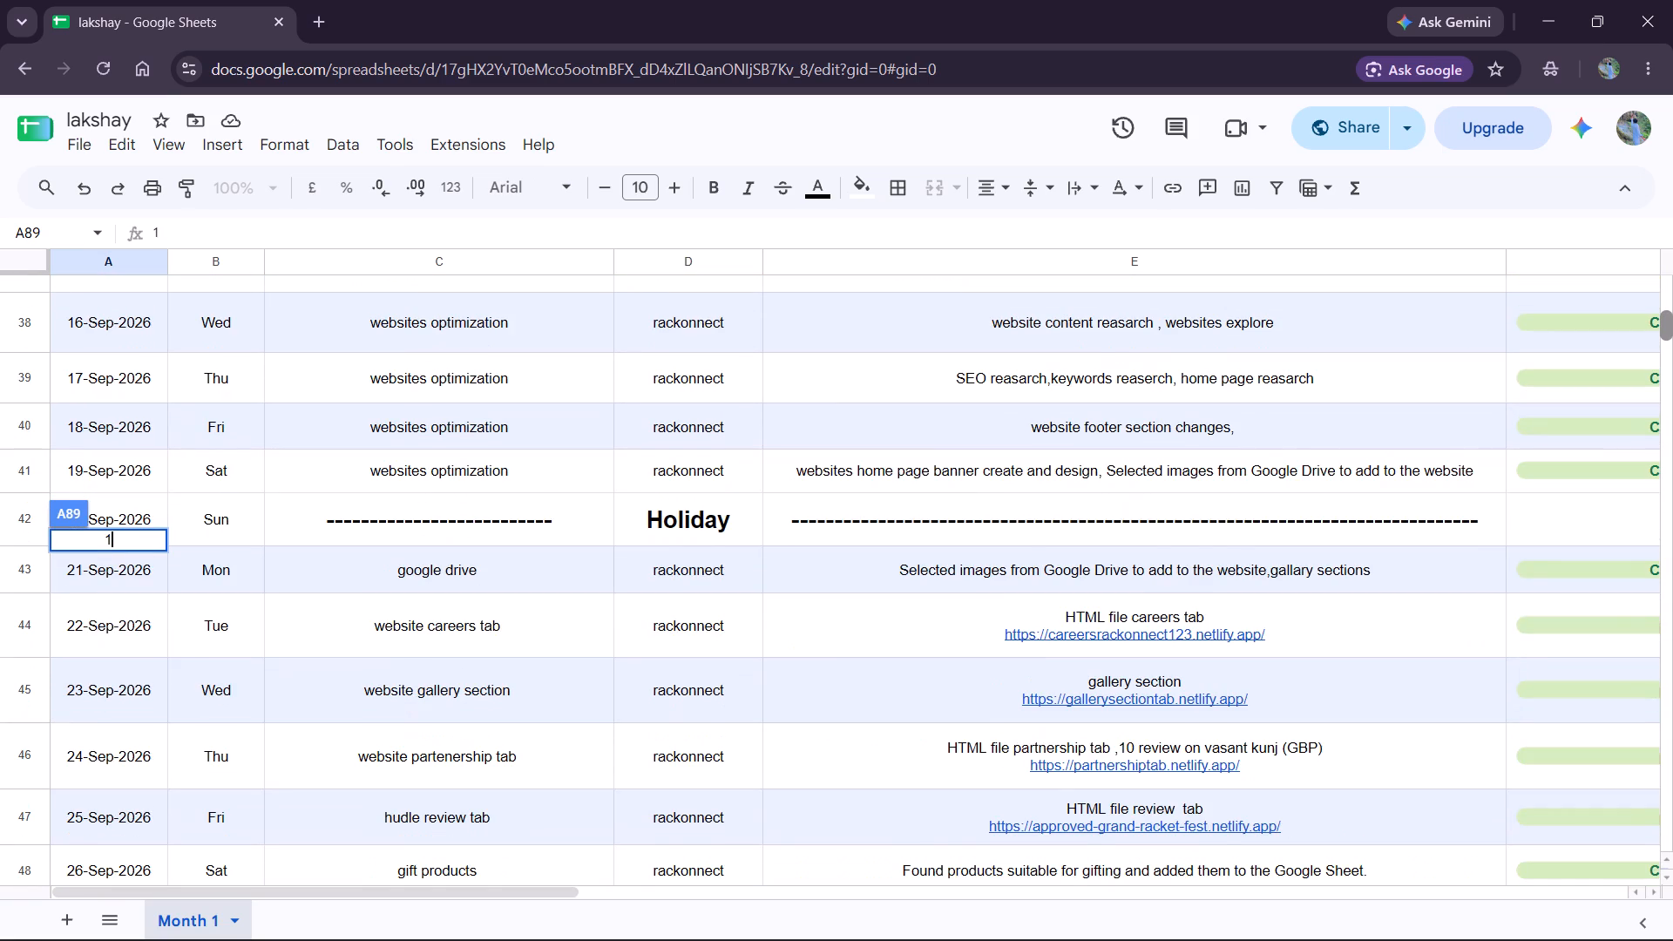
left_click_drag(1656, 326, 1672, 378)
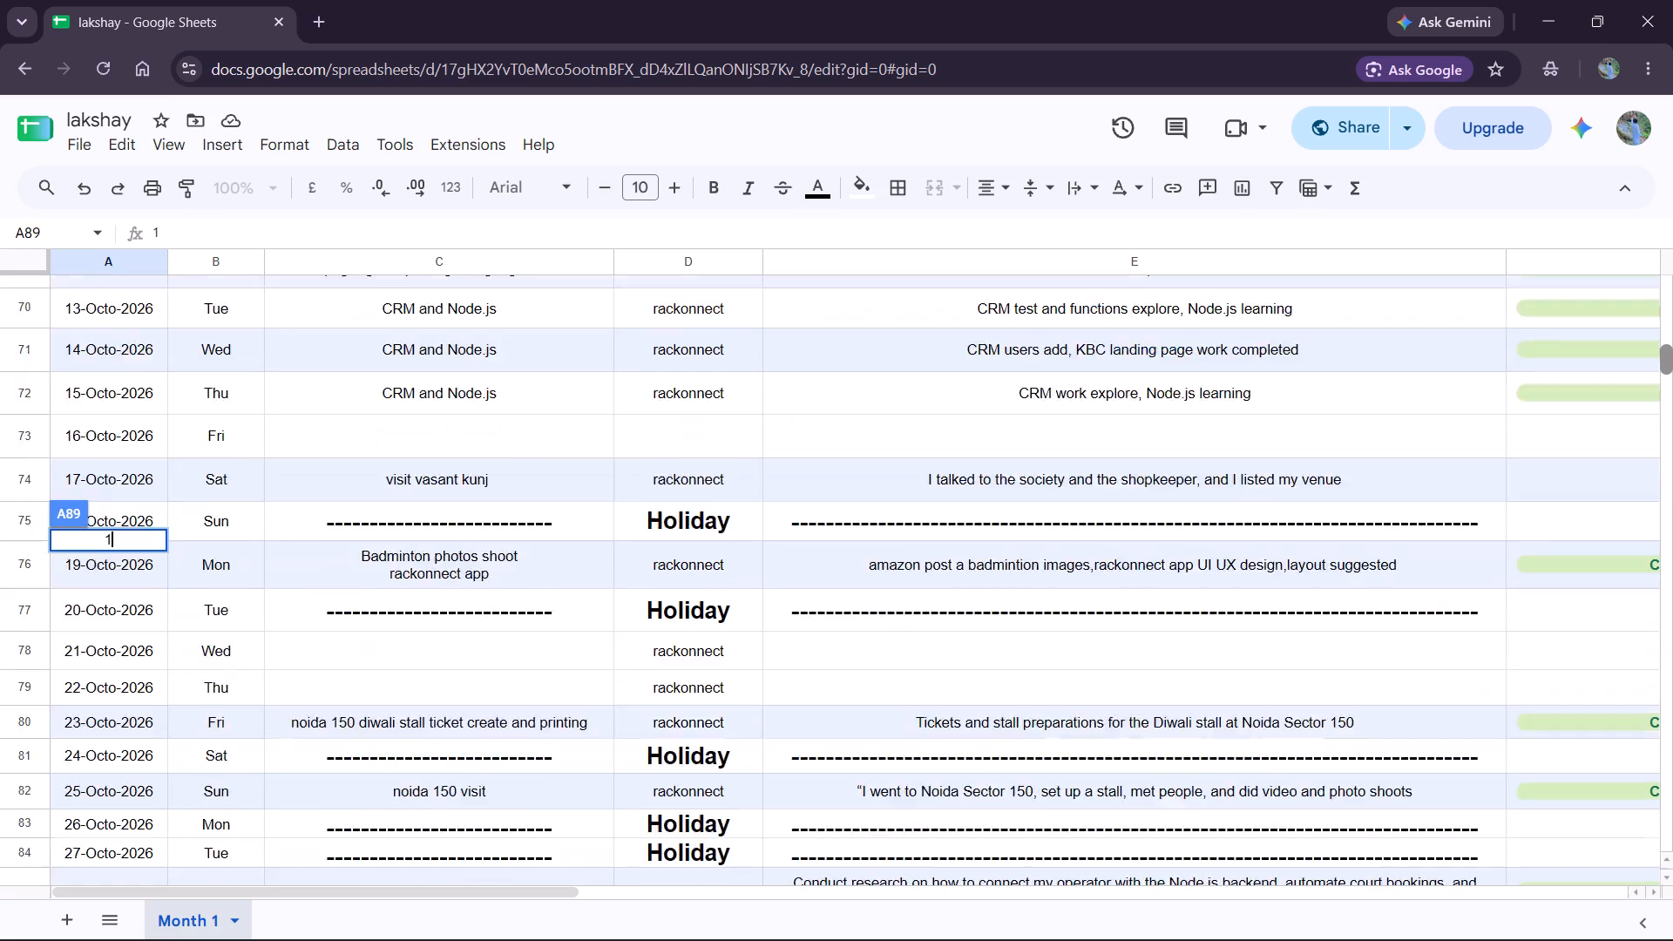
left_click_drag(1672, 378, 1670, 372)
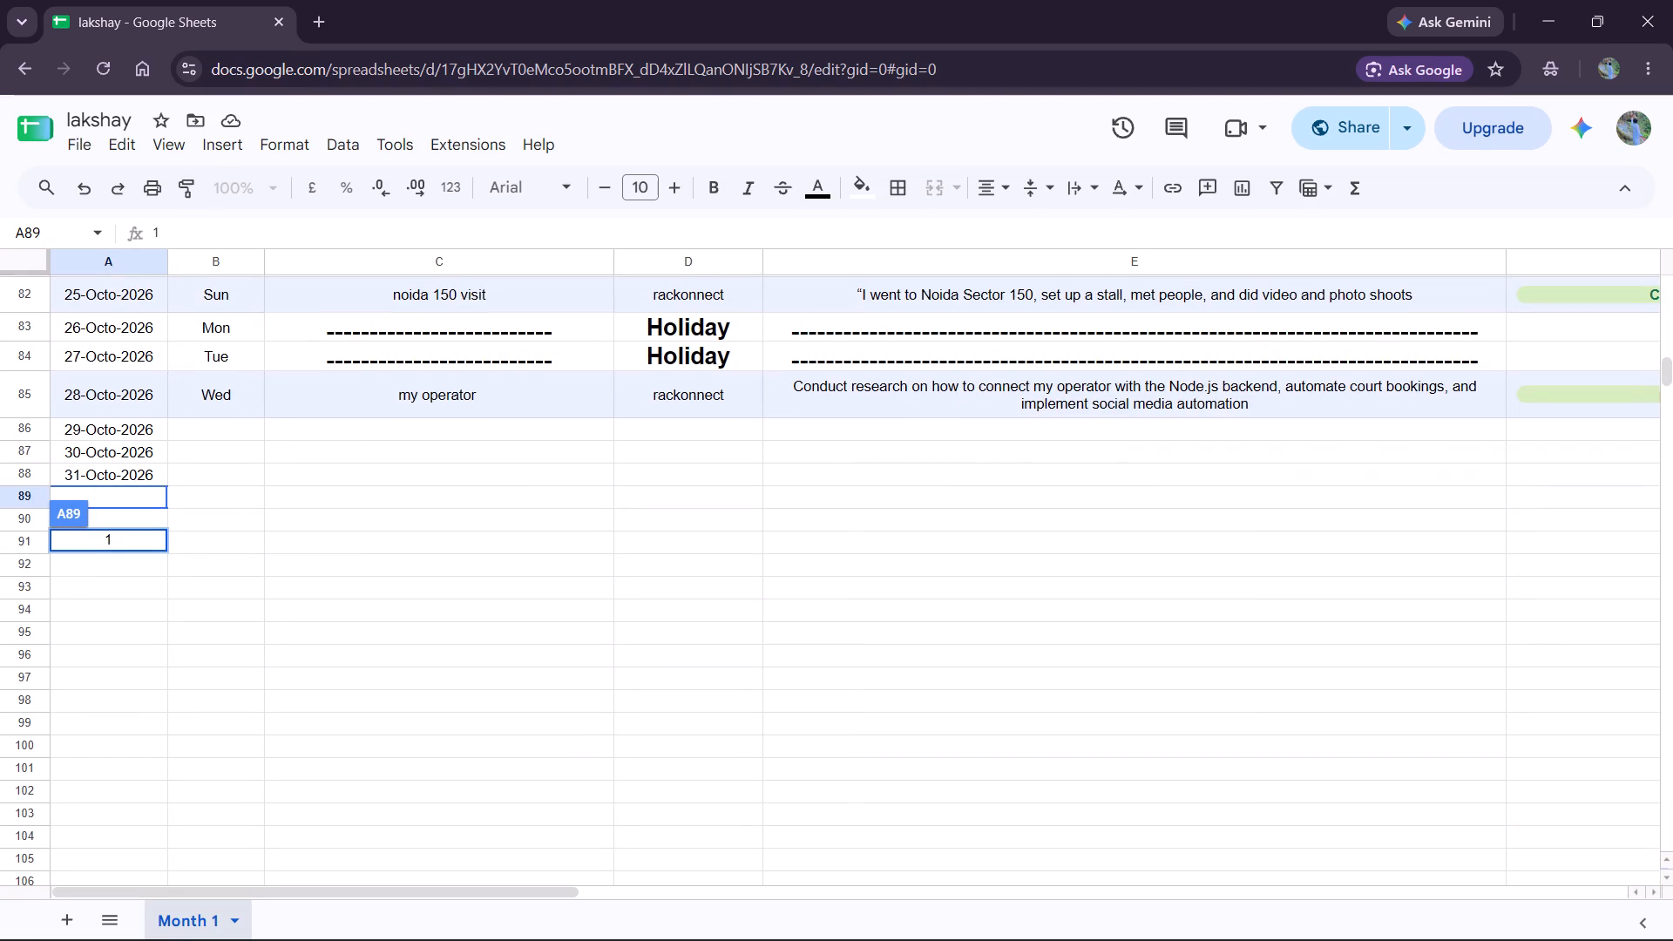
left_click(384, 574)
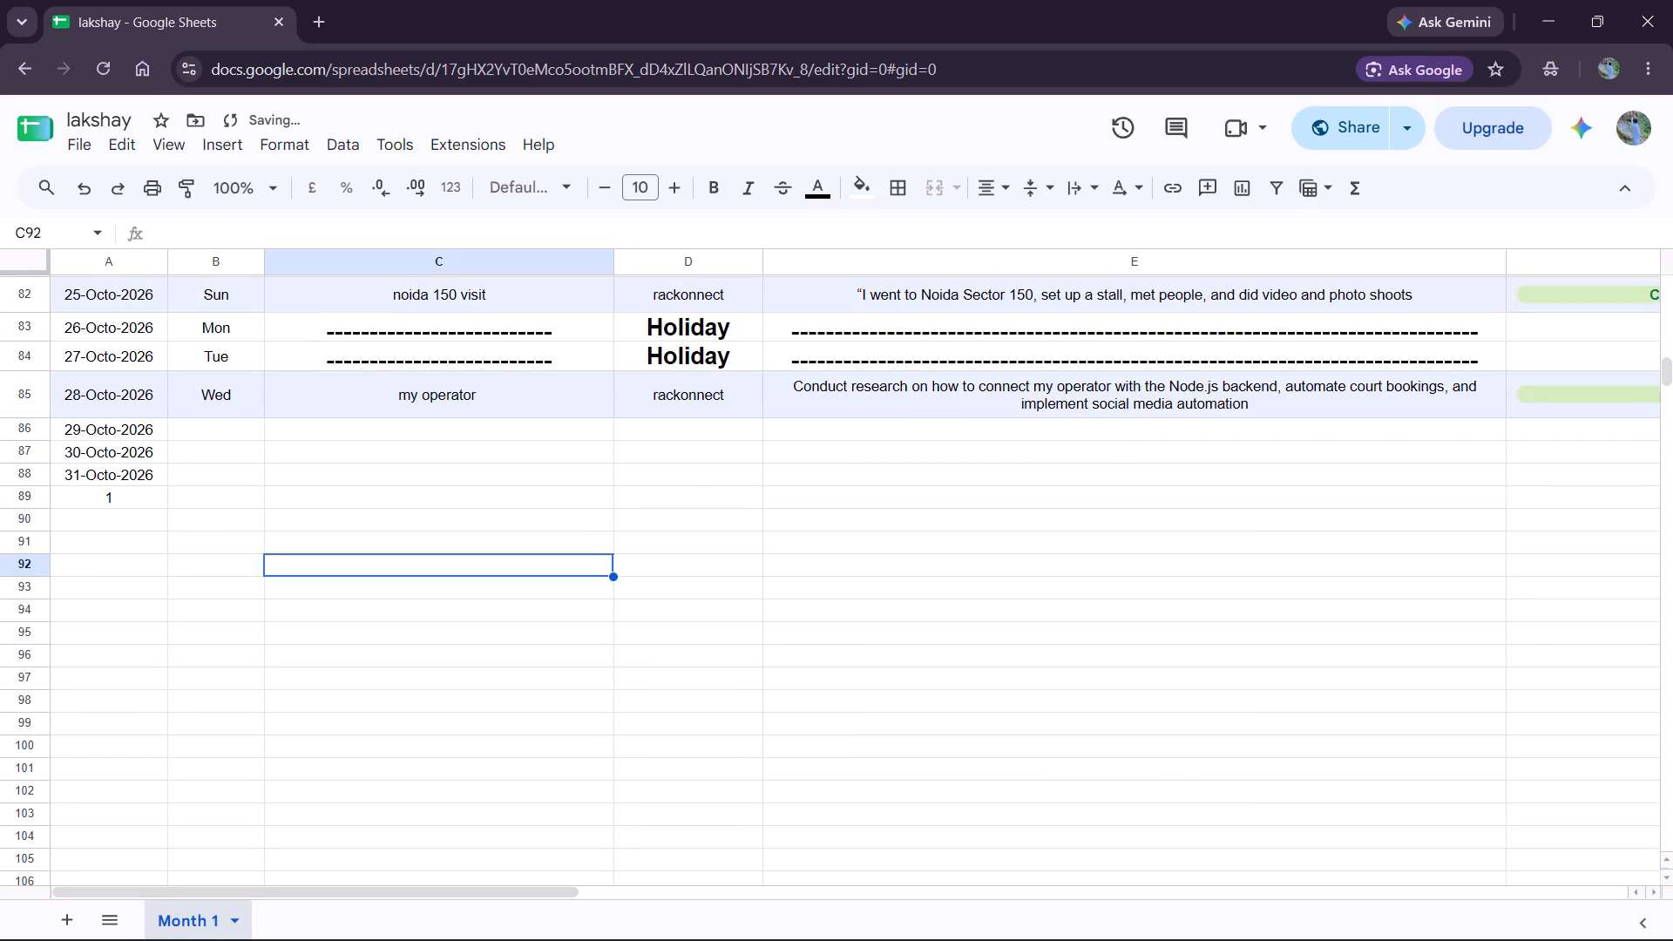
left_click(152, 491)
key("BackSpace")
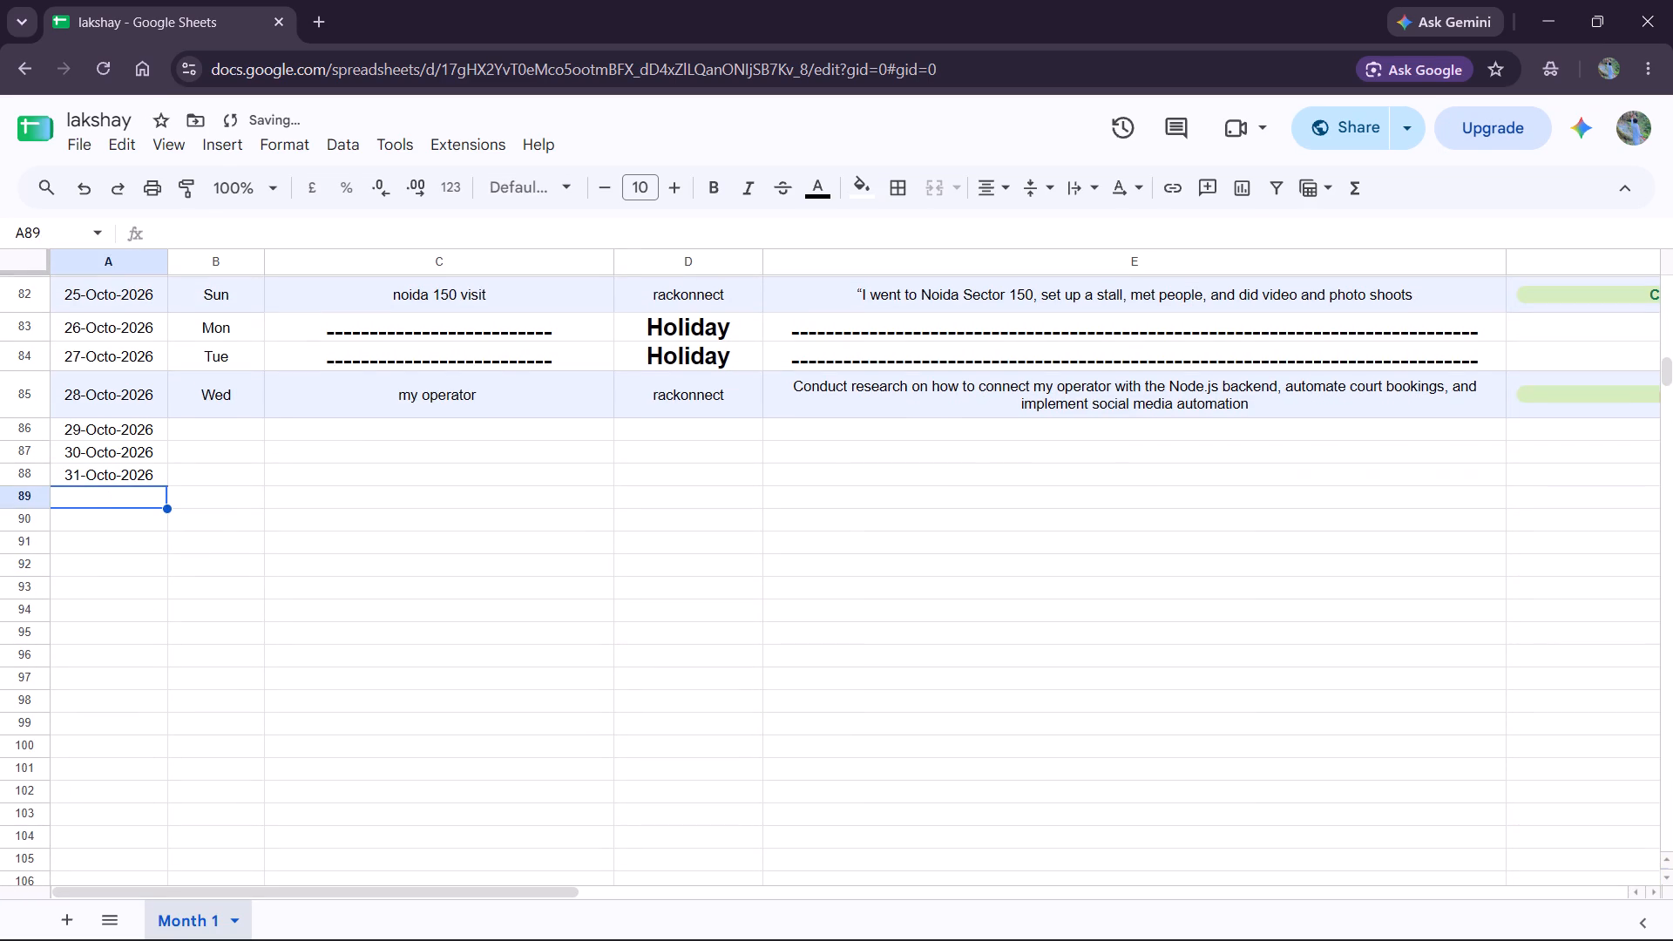
Increase the heights of rows 86, 87 and 88 to roughly match row 85 above them.
left_click_drag(22, 435, 30, 455)
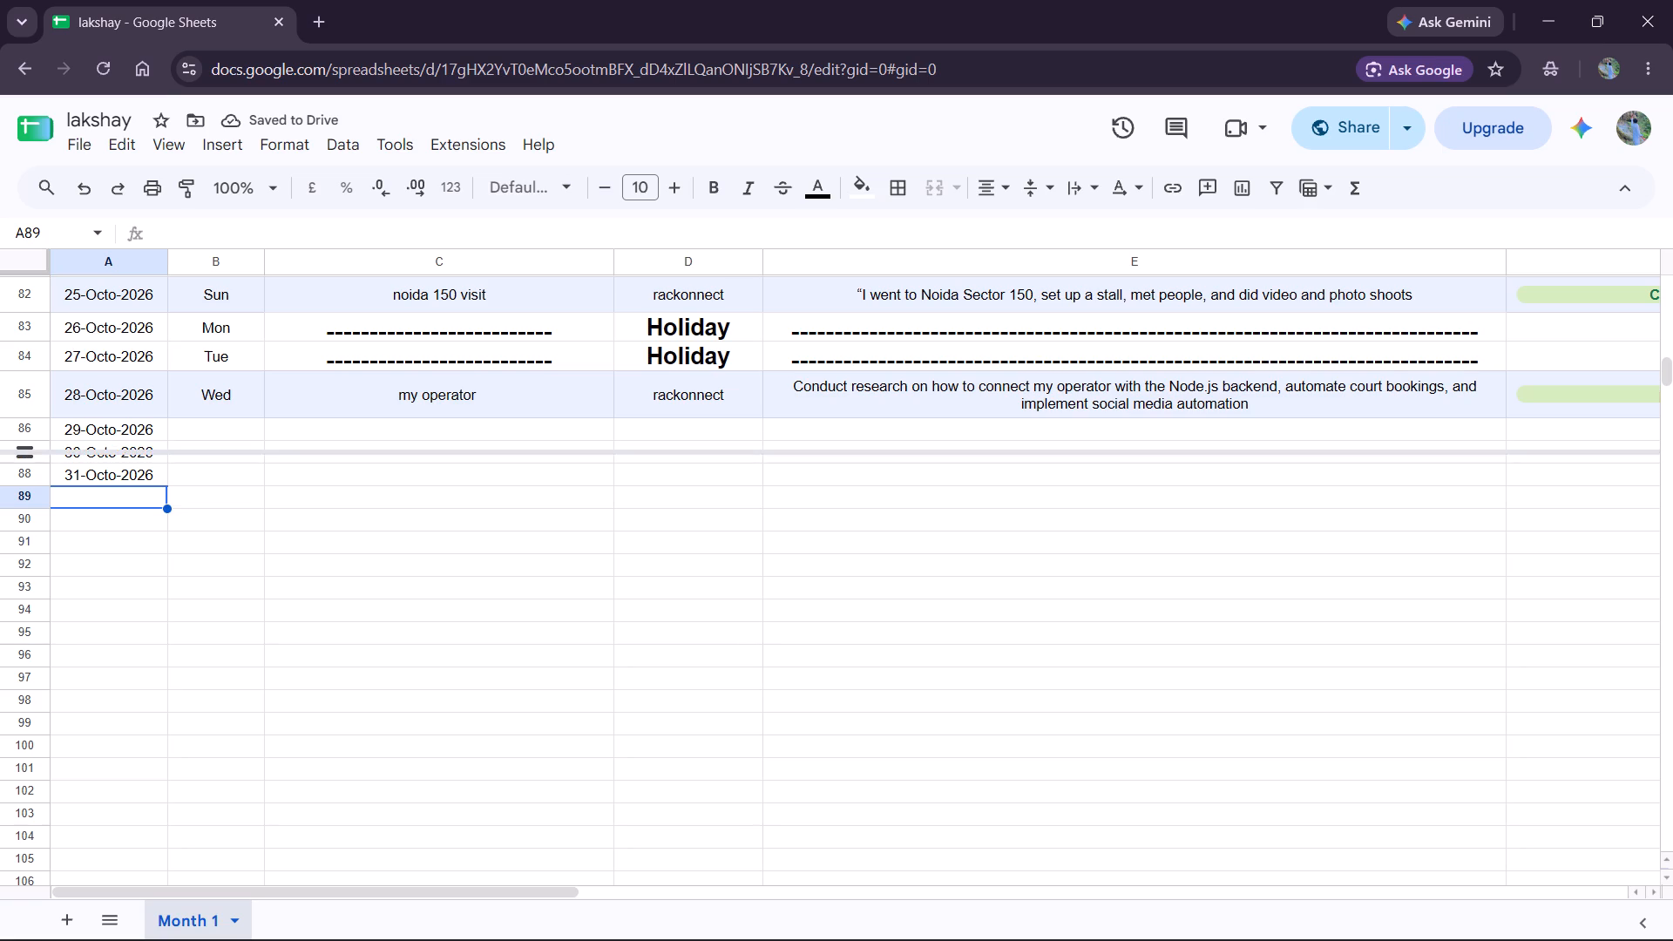
left_click_drag(30, 455, 37, 448)
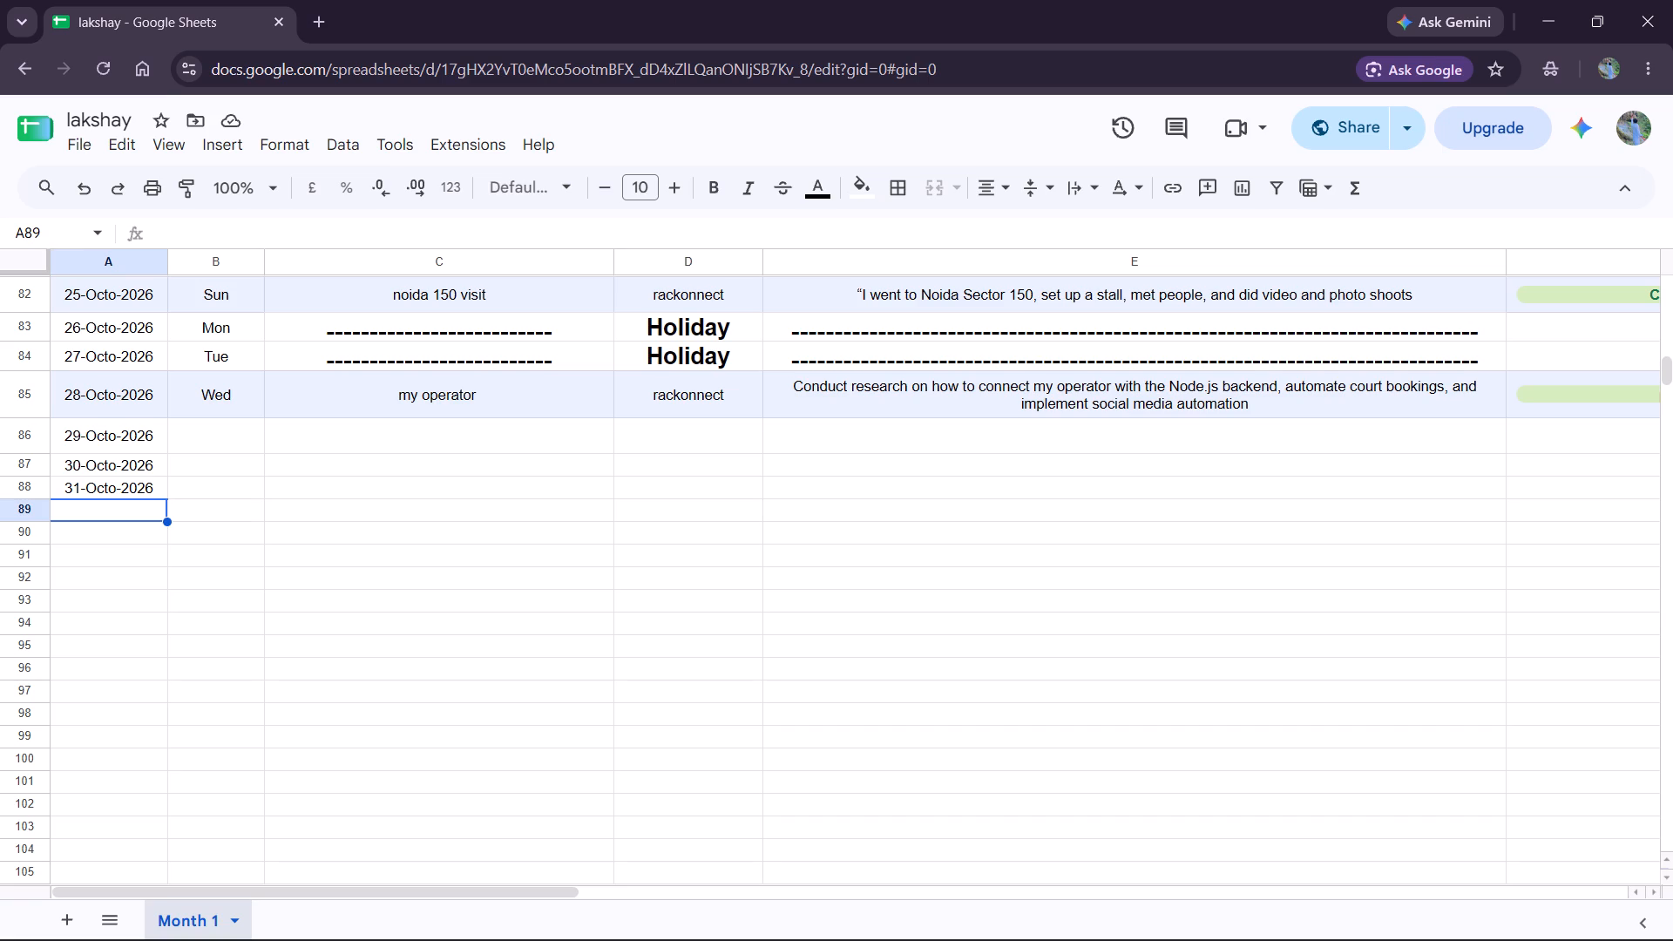
left_click(95, 438)
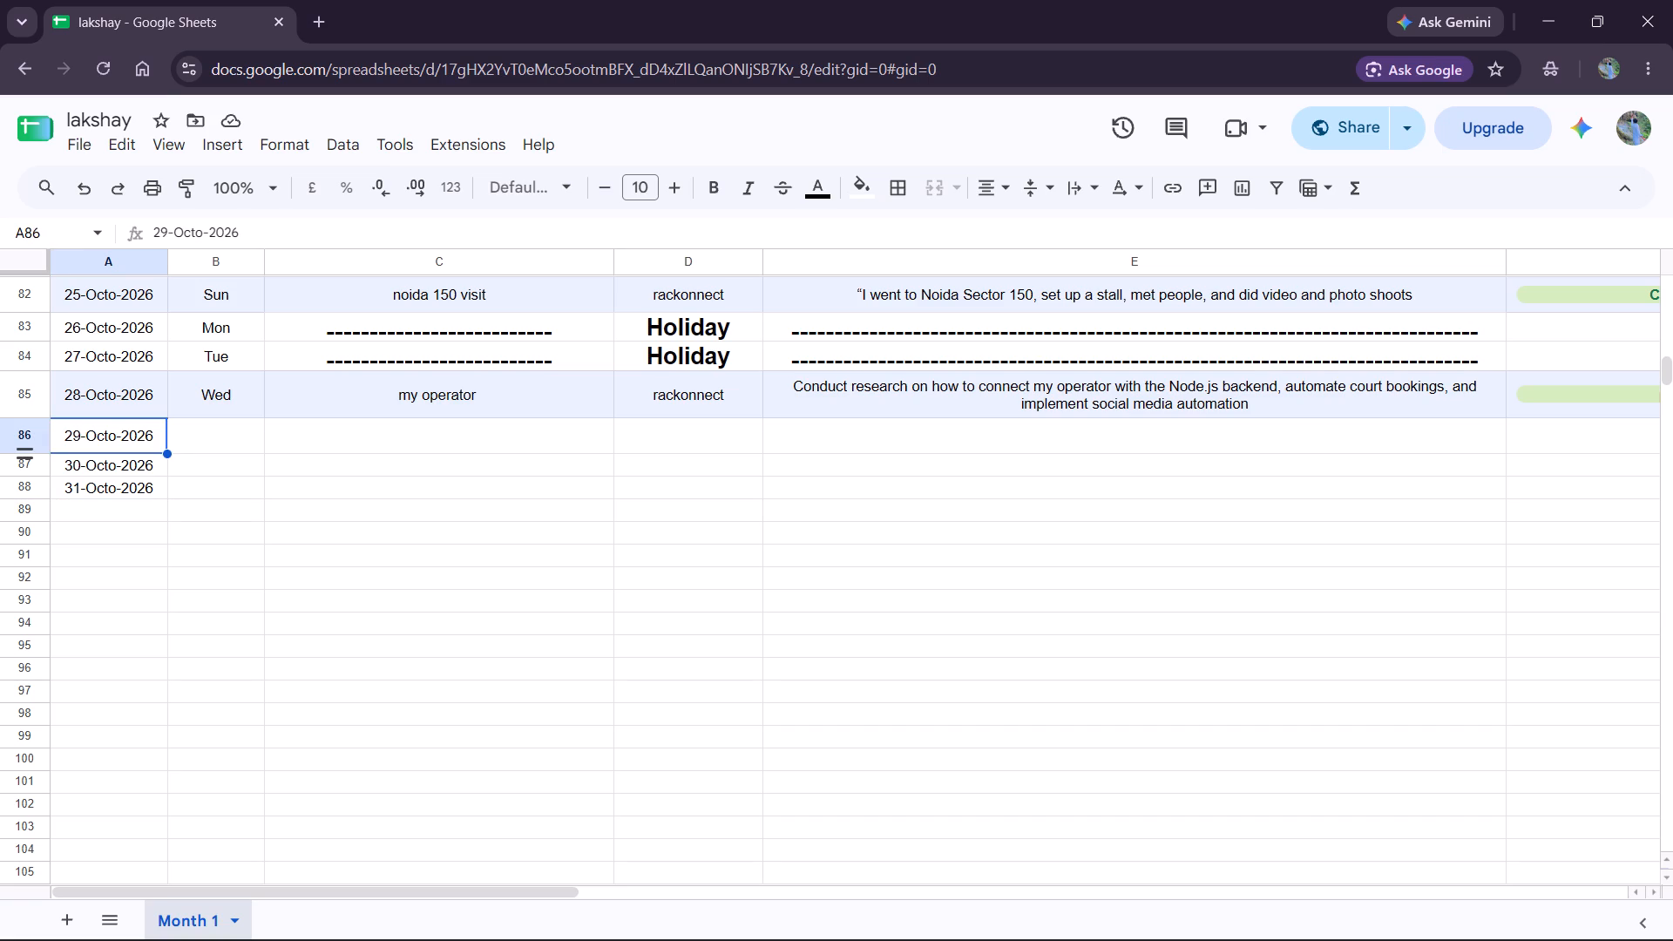
left_click_drag(29, 453, 34, 461)
left_click_drag(24, 483, 26, 498)
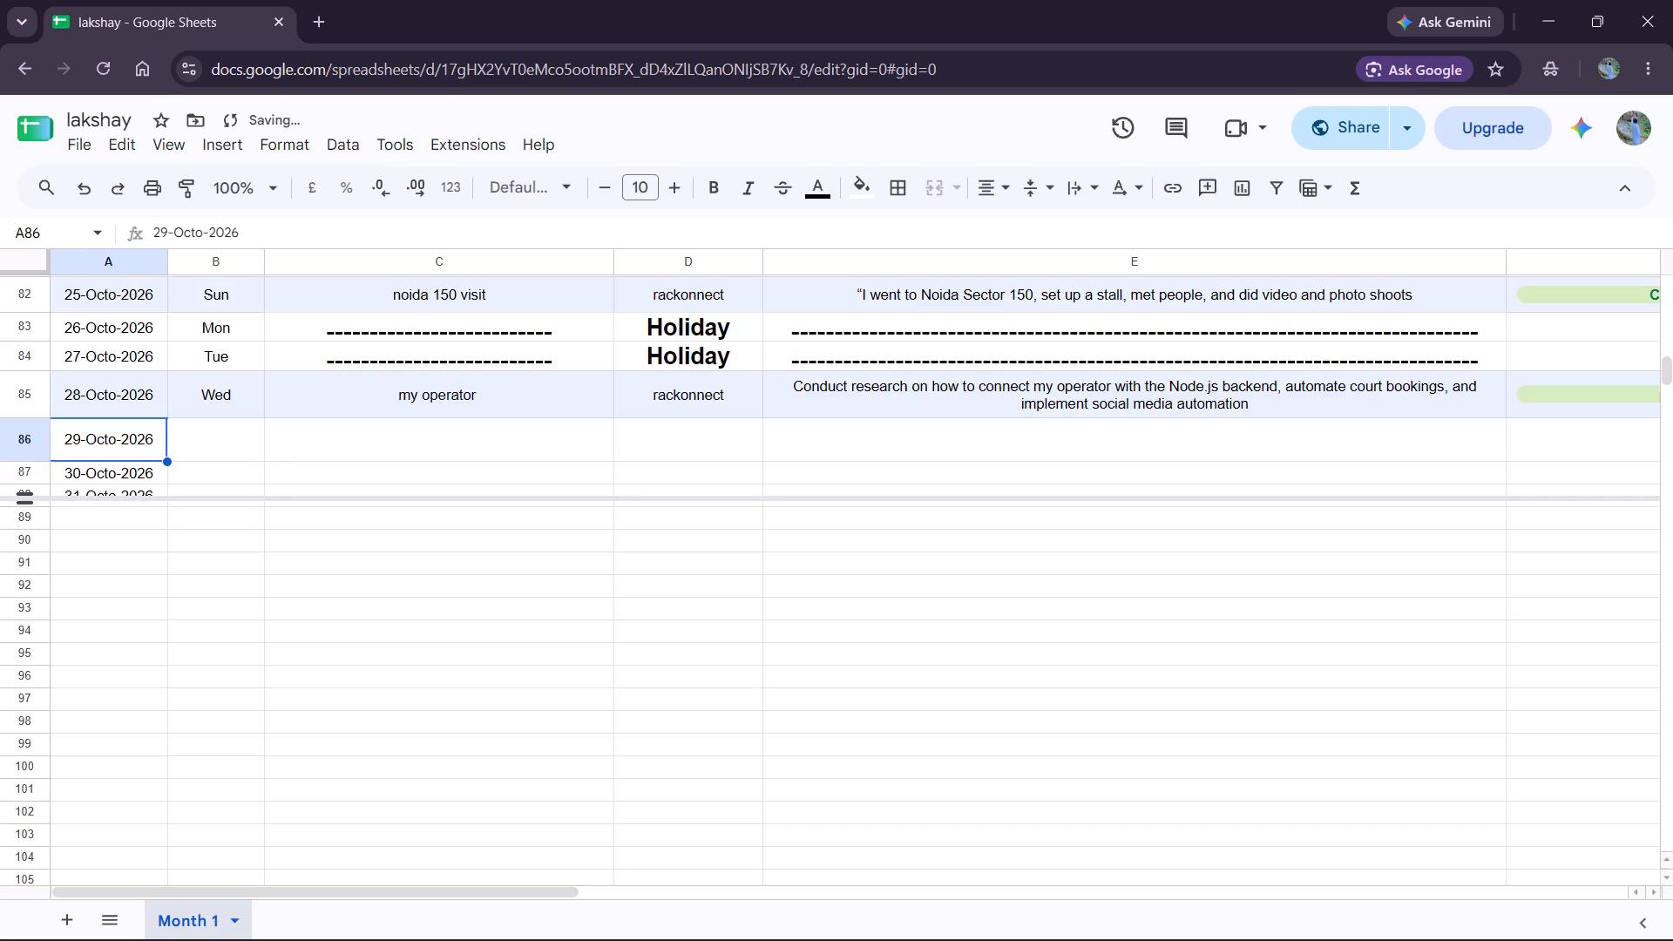
left_click_drag(26, 498, 28, 504)
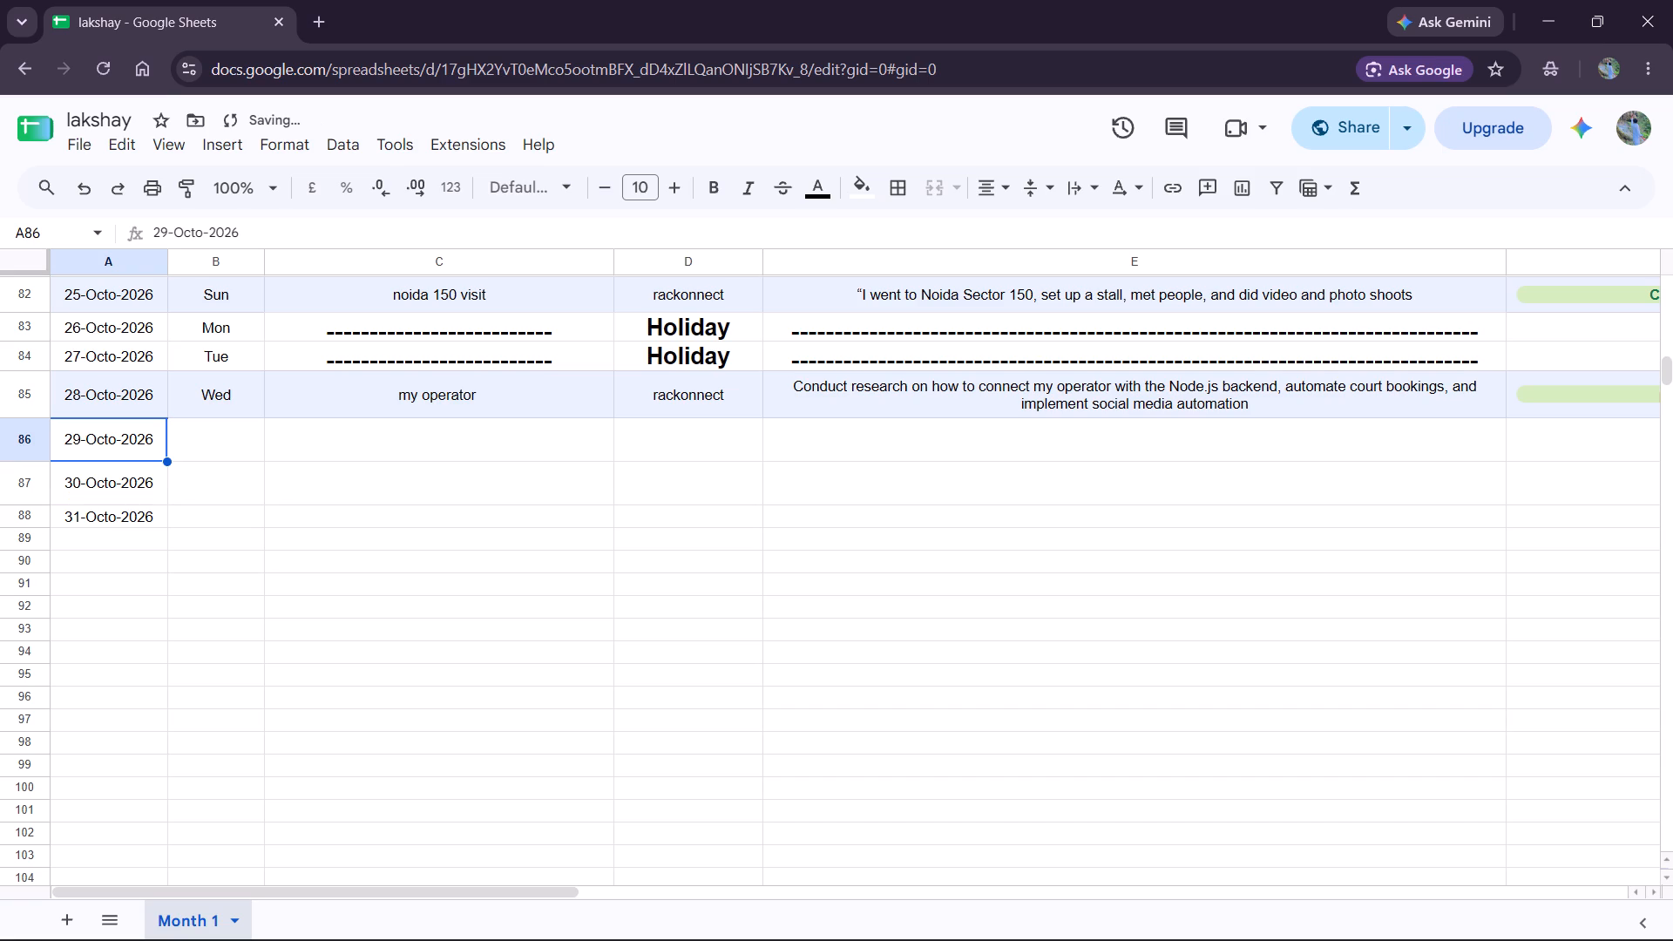
left_click_drag(24, 529, 39, 555)
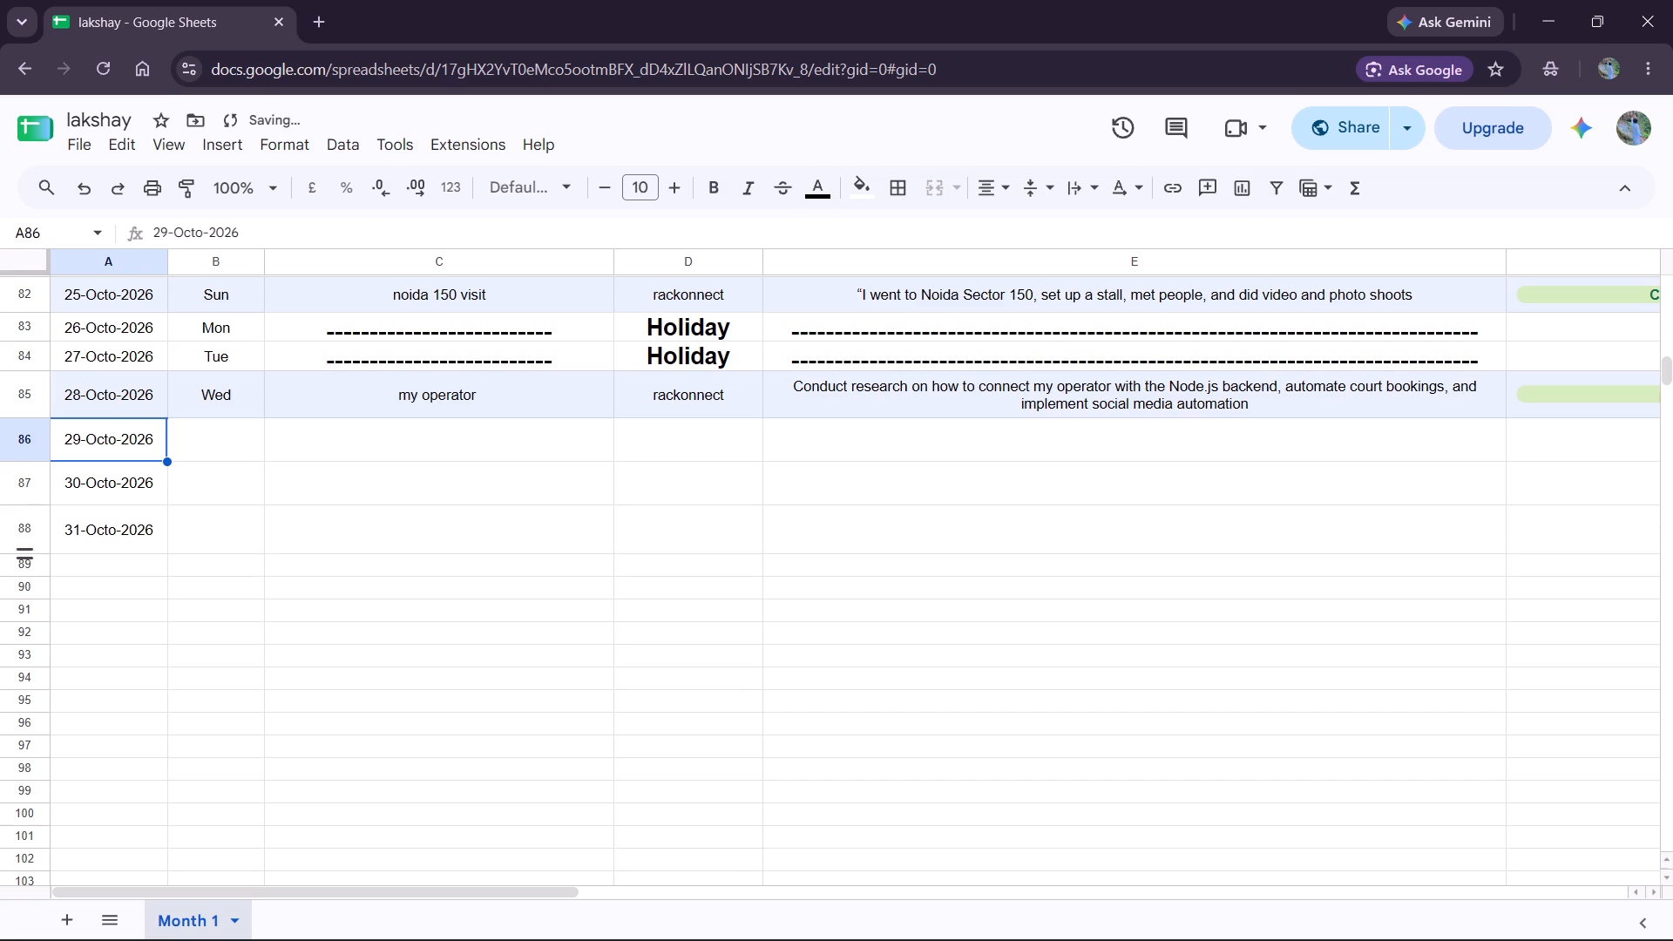
left_click(314, 525)
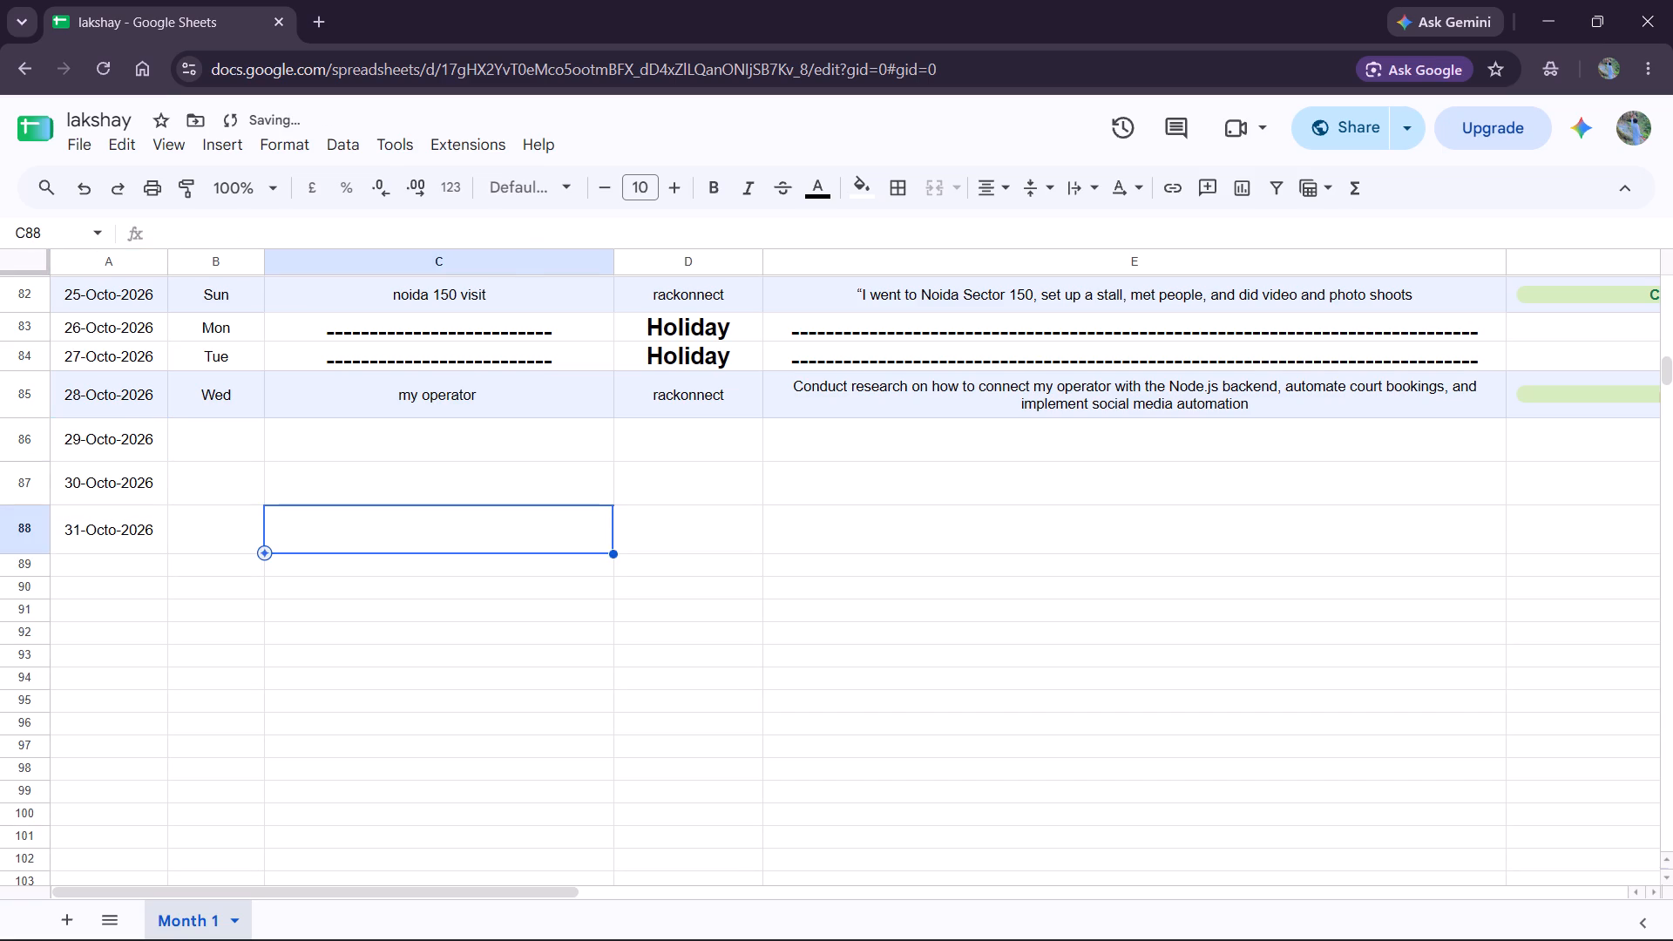
Enter the days Thu, Fri and Sat in cells B86, B87 and B88 beside the new dates.
left_click(225, 432)
key("t")
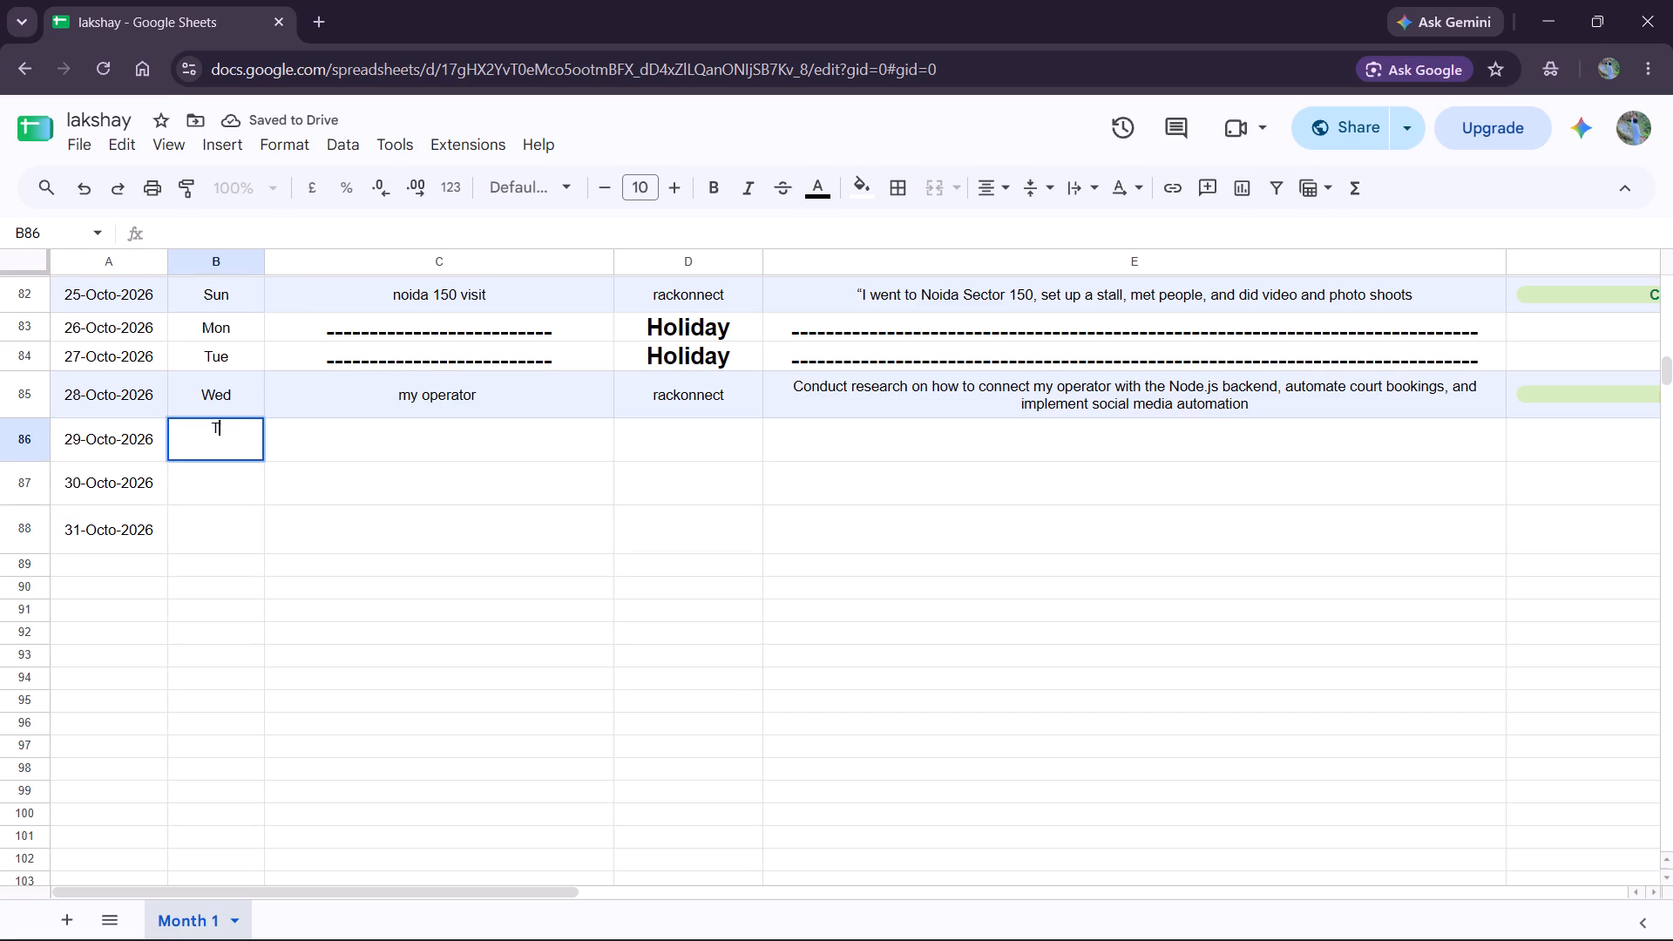
key("h")
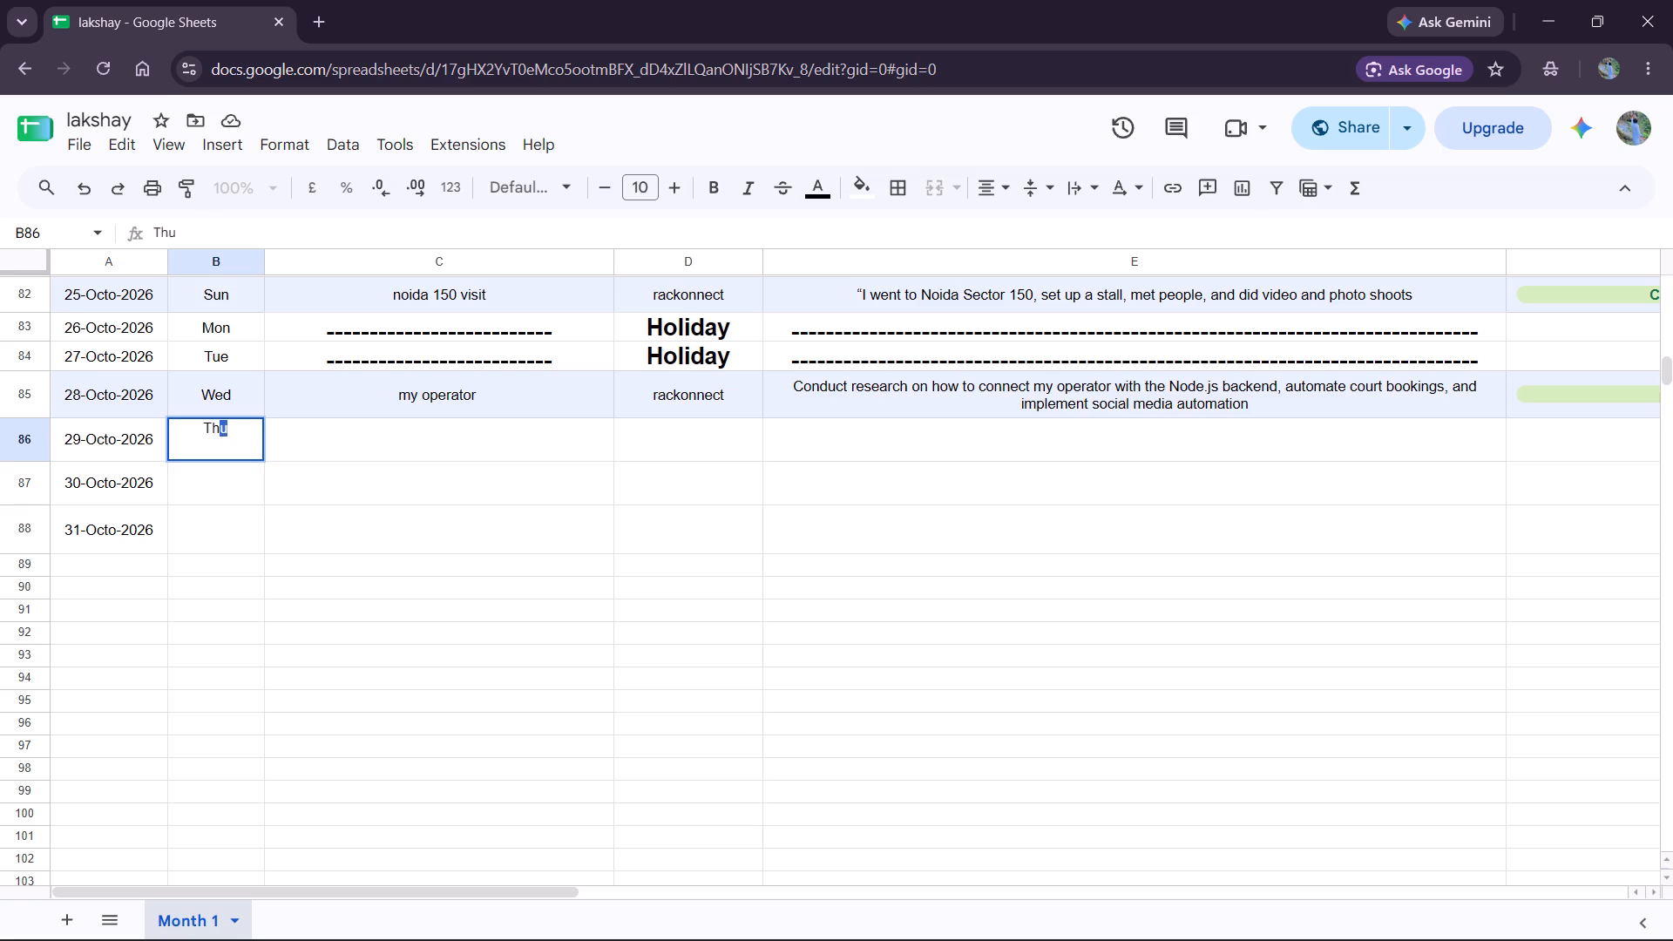
key("Return")
key("f")
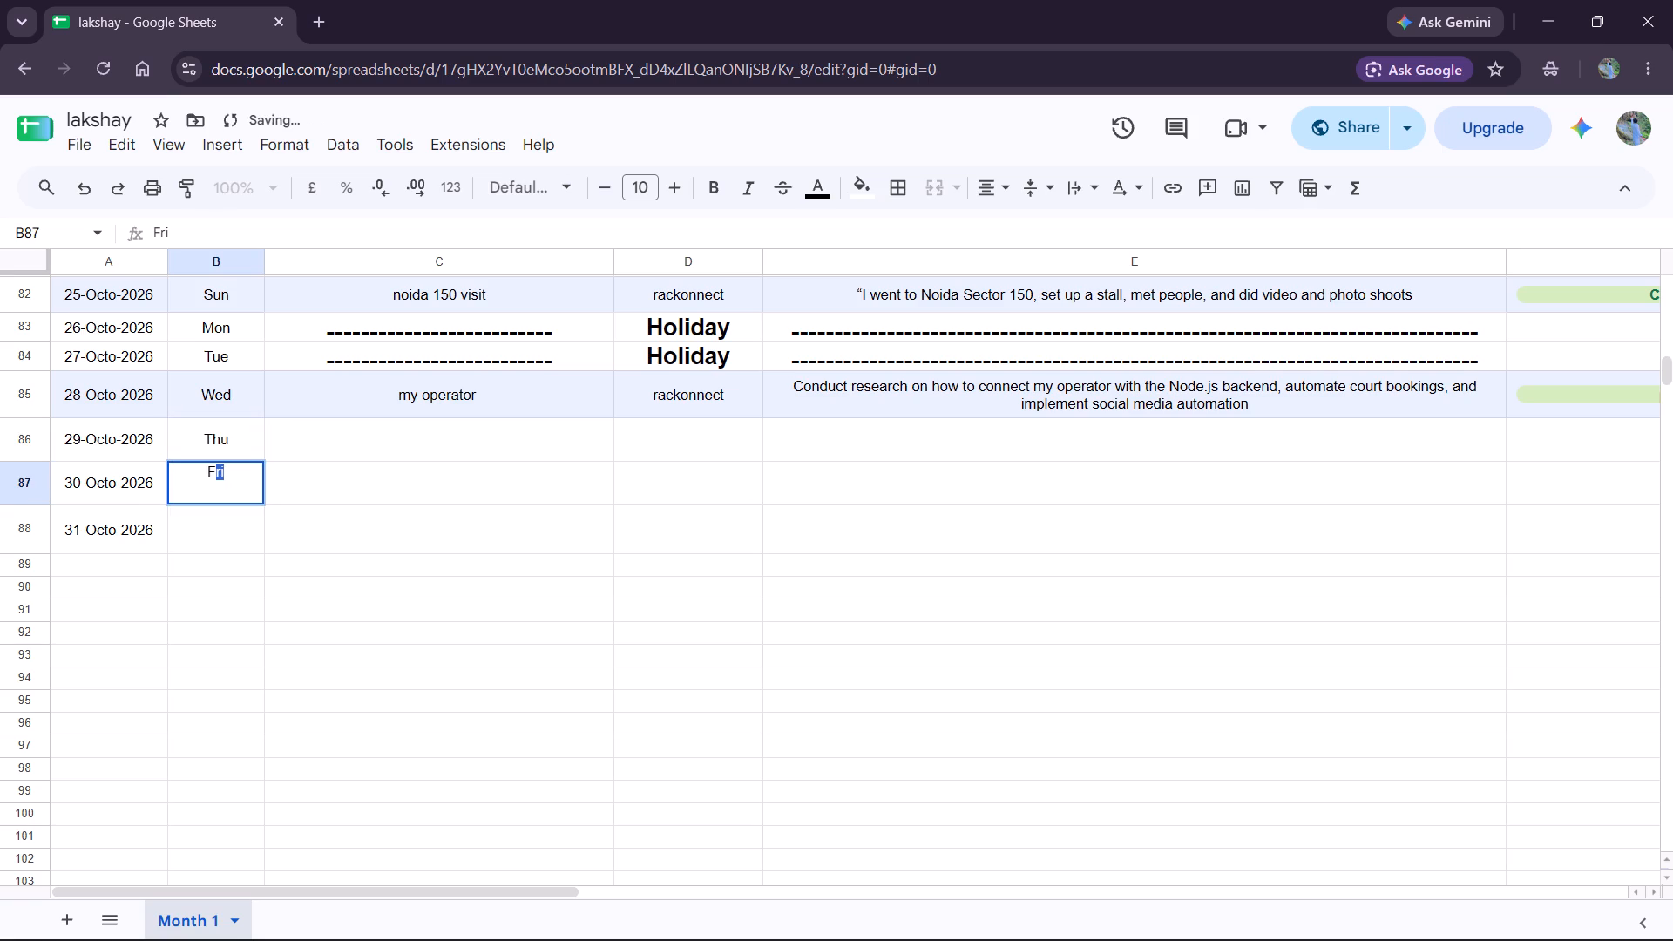
key("Return")
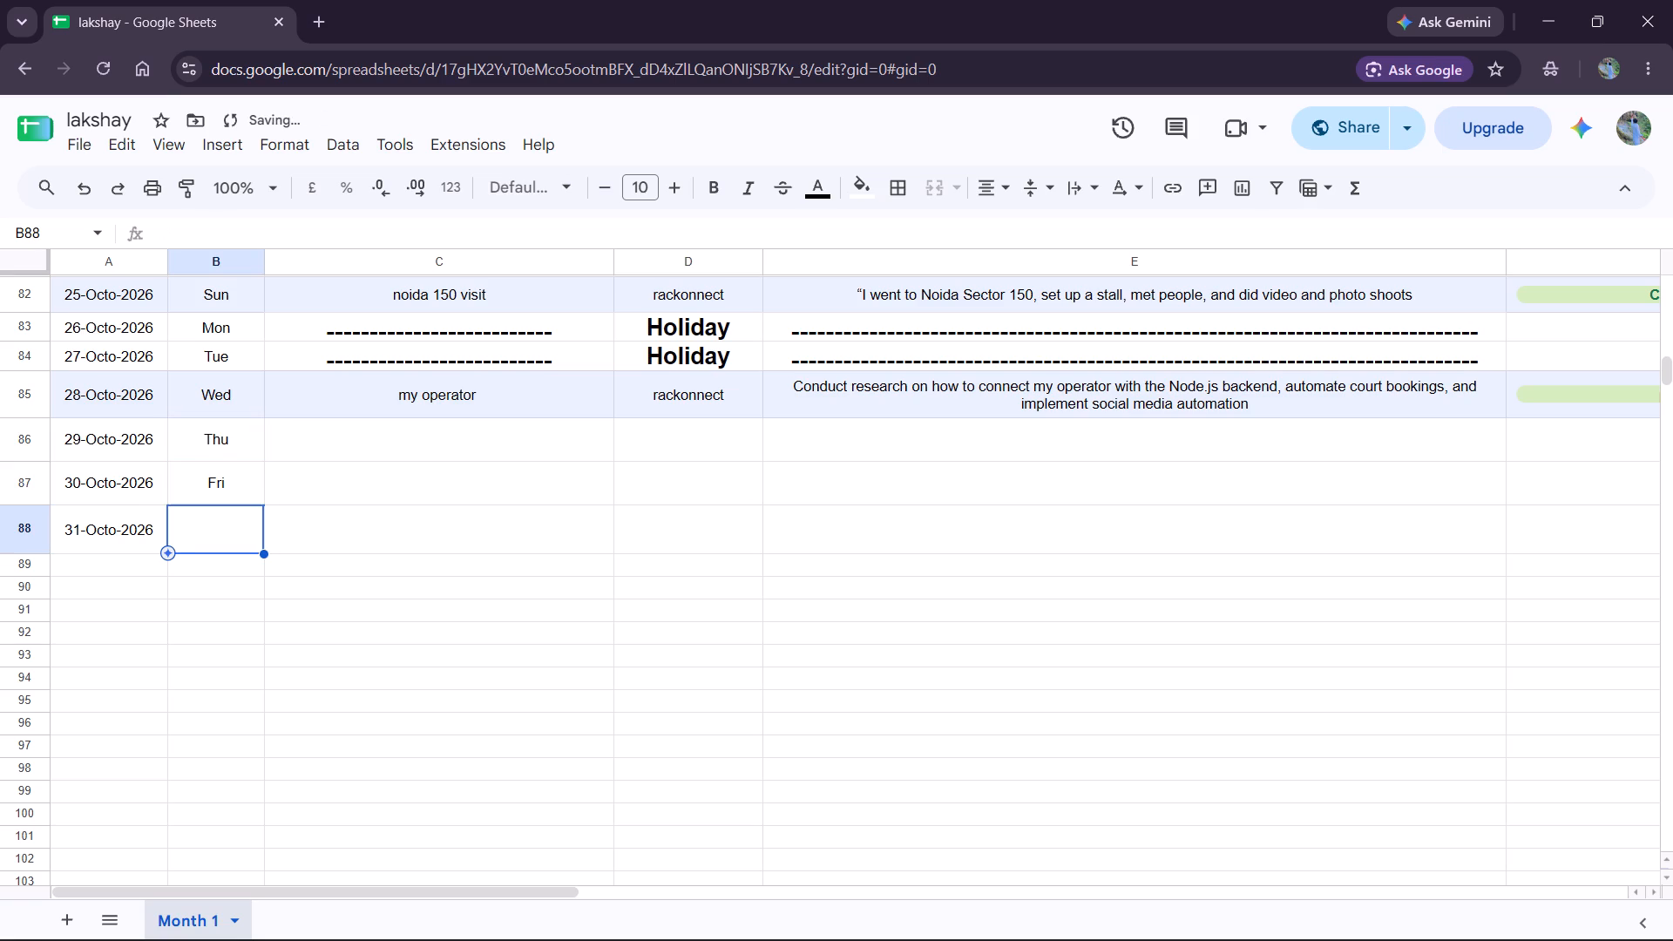
key("s")
key("a")
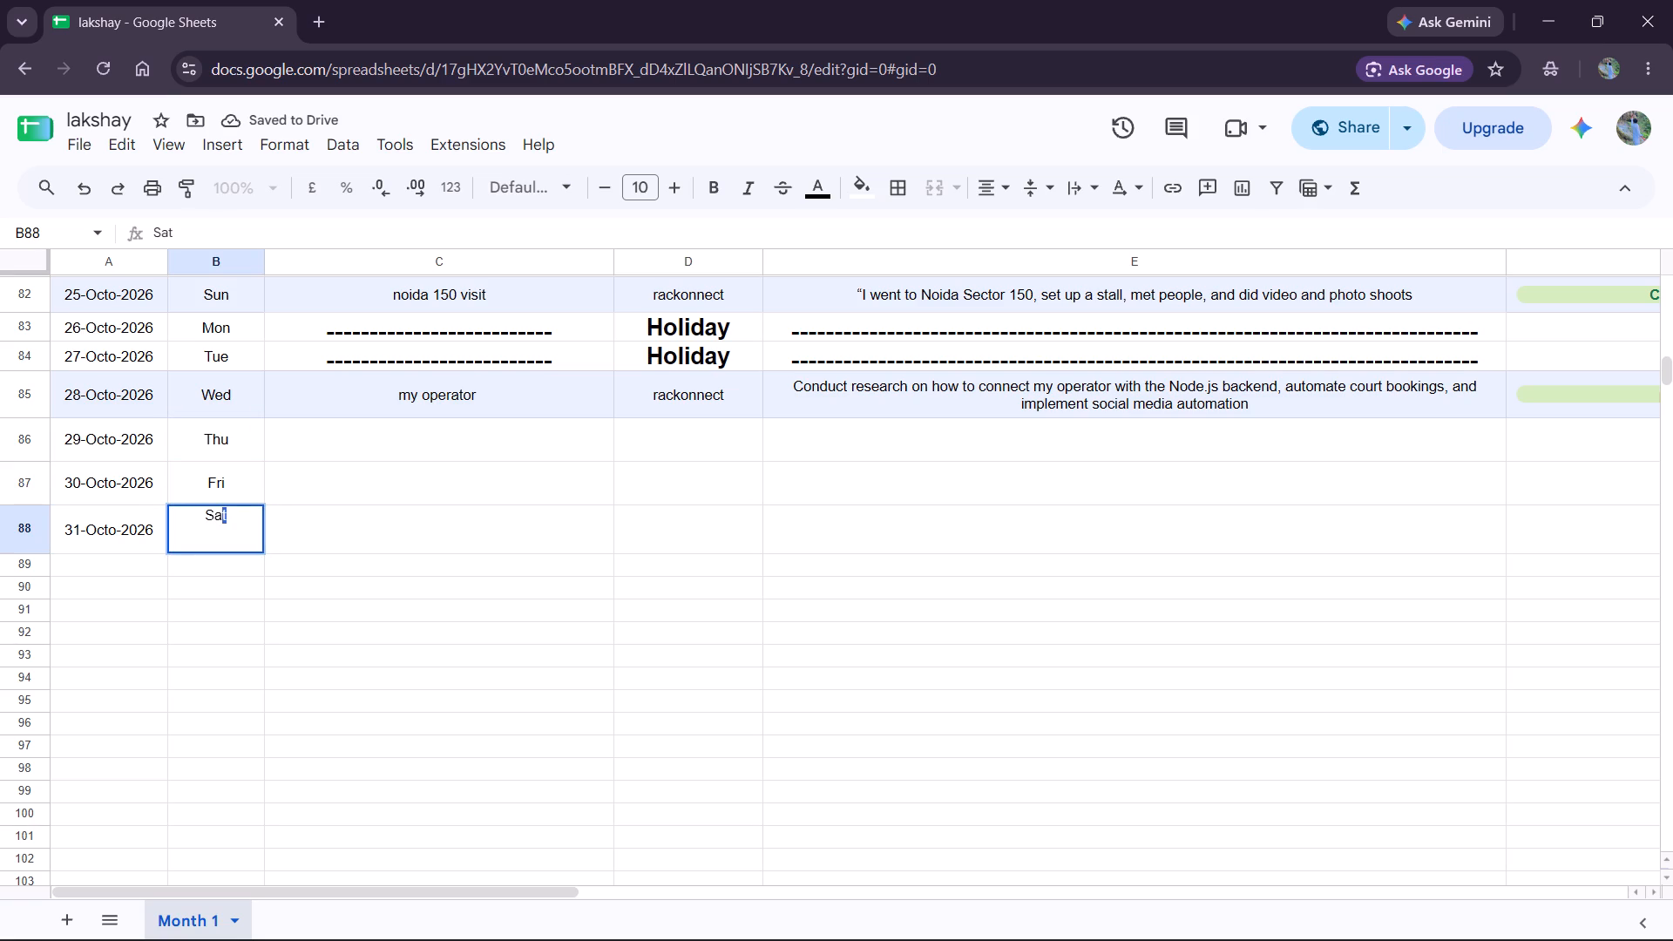
key("Return")
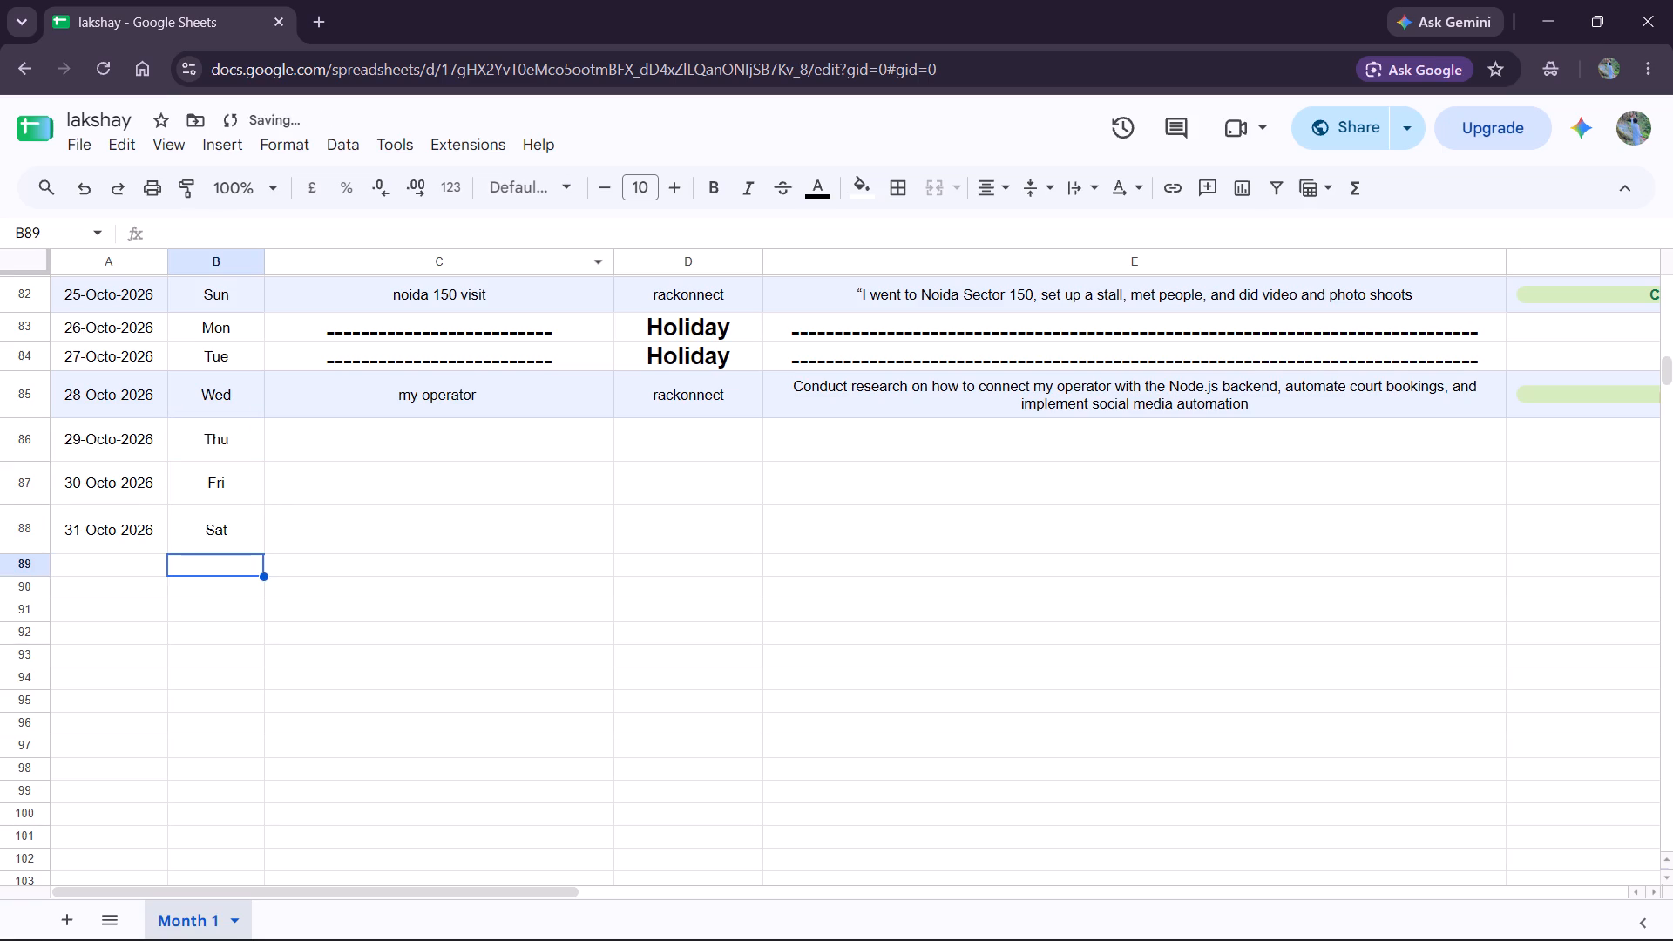
Mark 31-Octo-2026 as a holiday by copying the Holiday label and both dashed-line entries from row 84 into C88, D88 and E88.
left_click(708, 352)
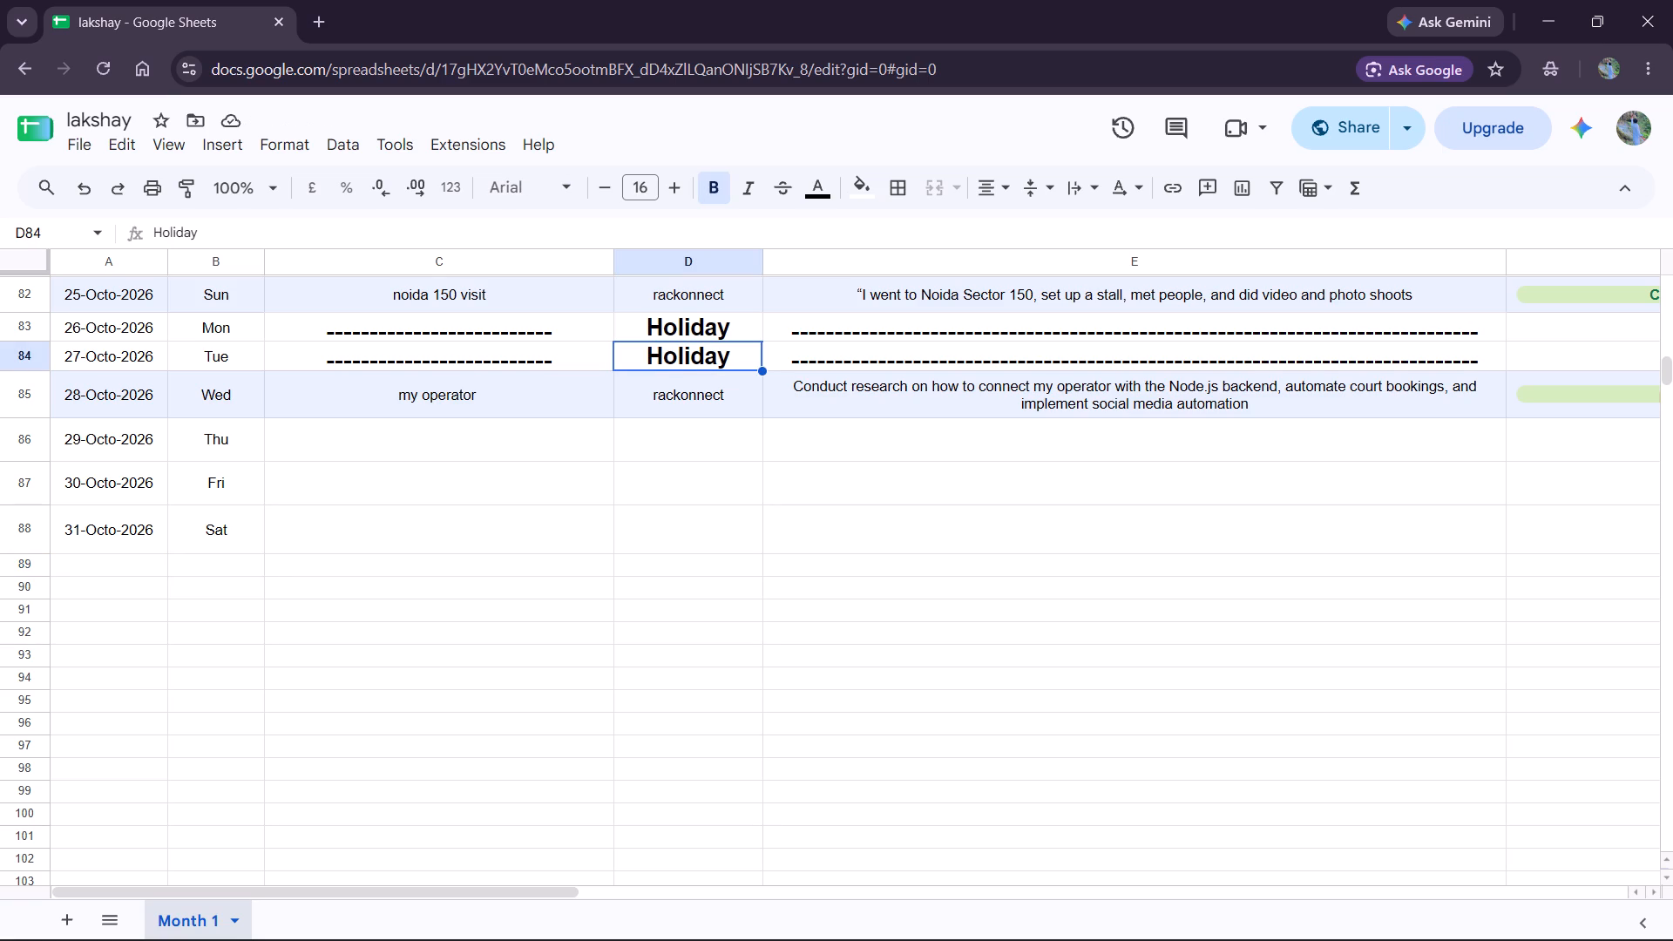
key("ctrl+c")
left_click(670, 536)
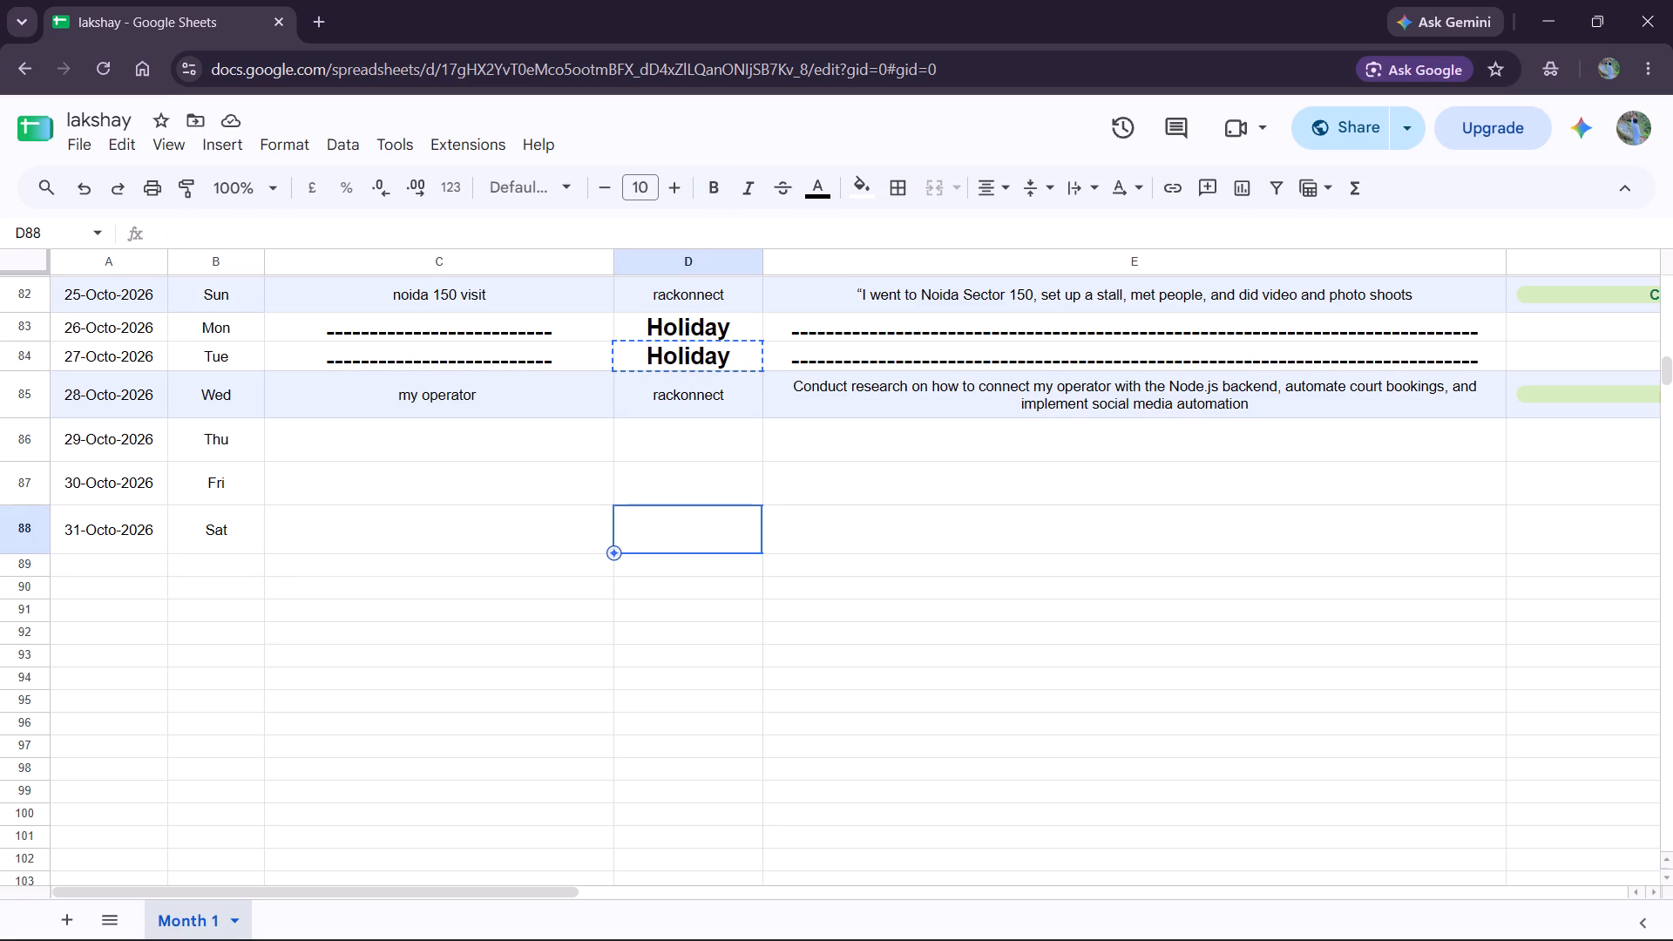
key("ctrl+v")
left_click(543, 348)
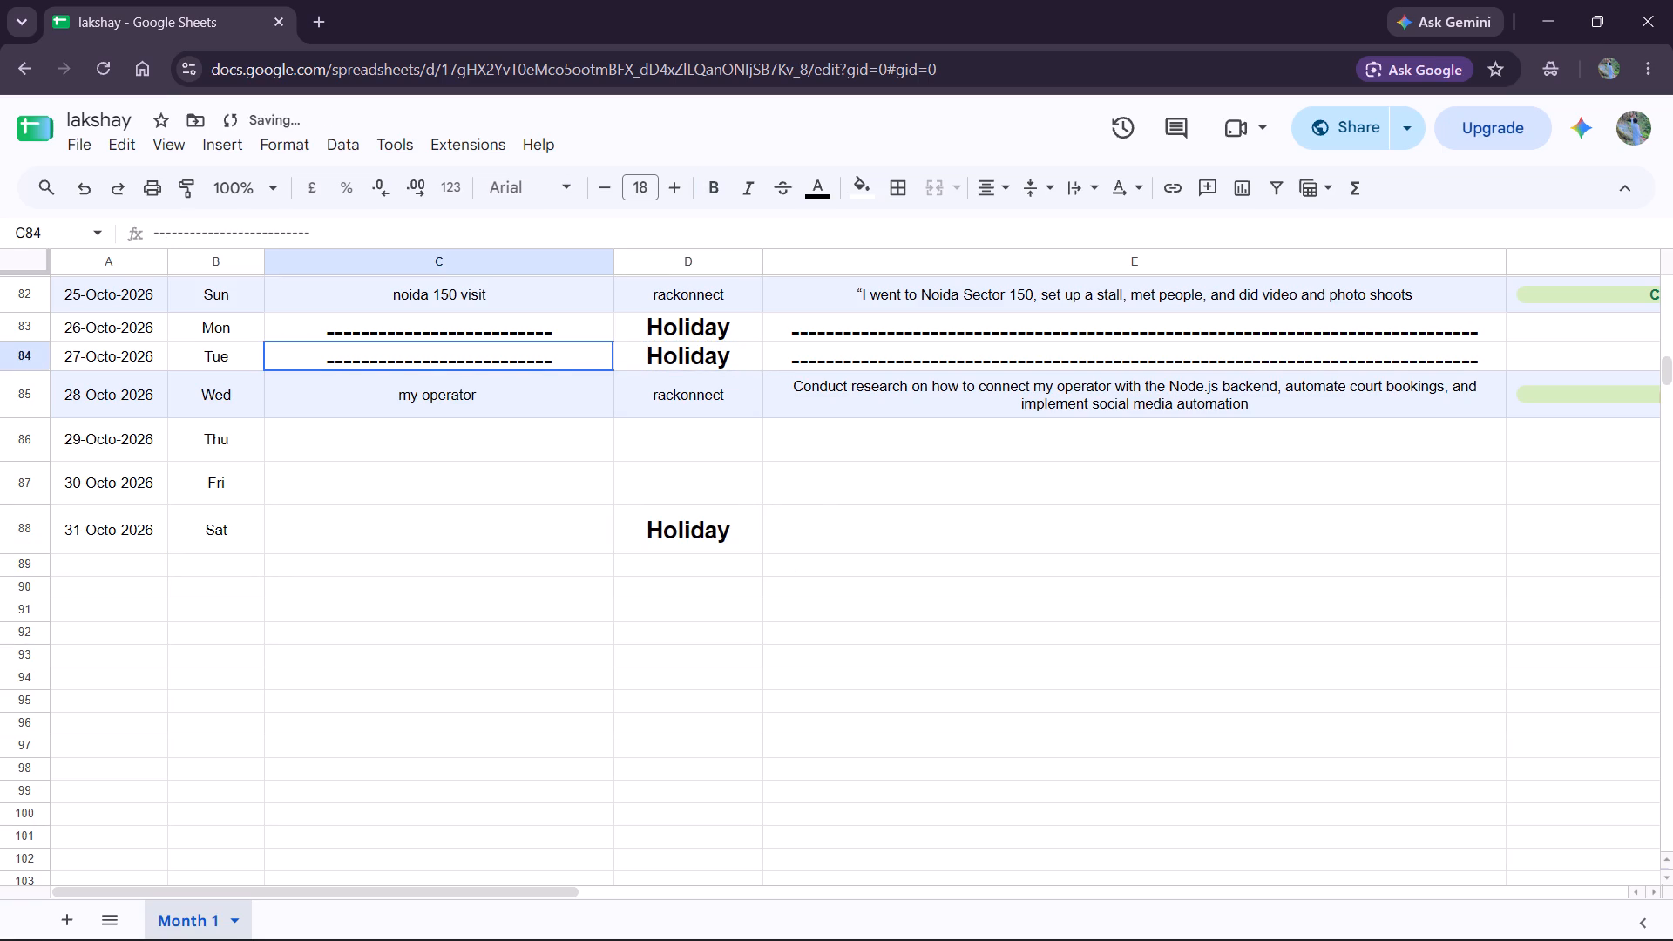
key("ctrl+c")
left_click(516, 527)
key("ctrl+v")
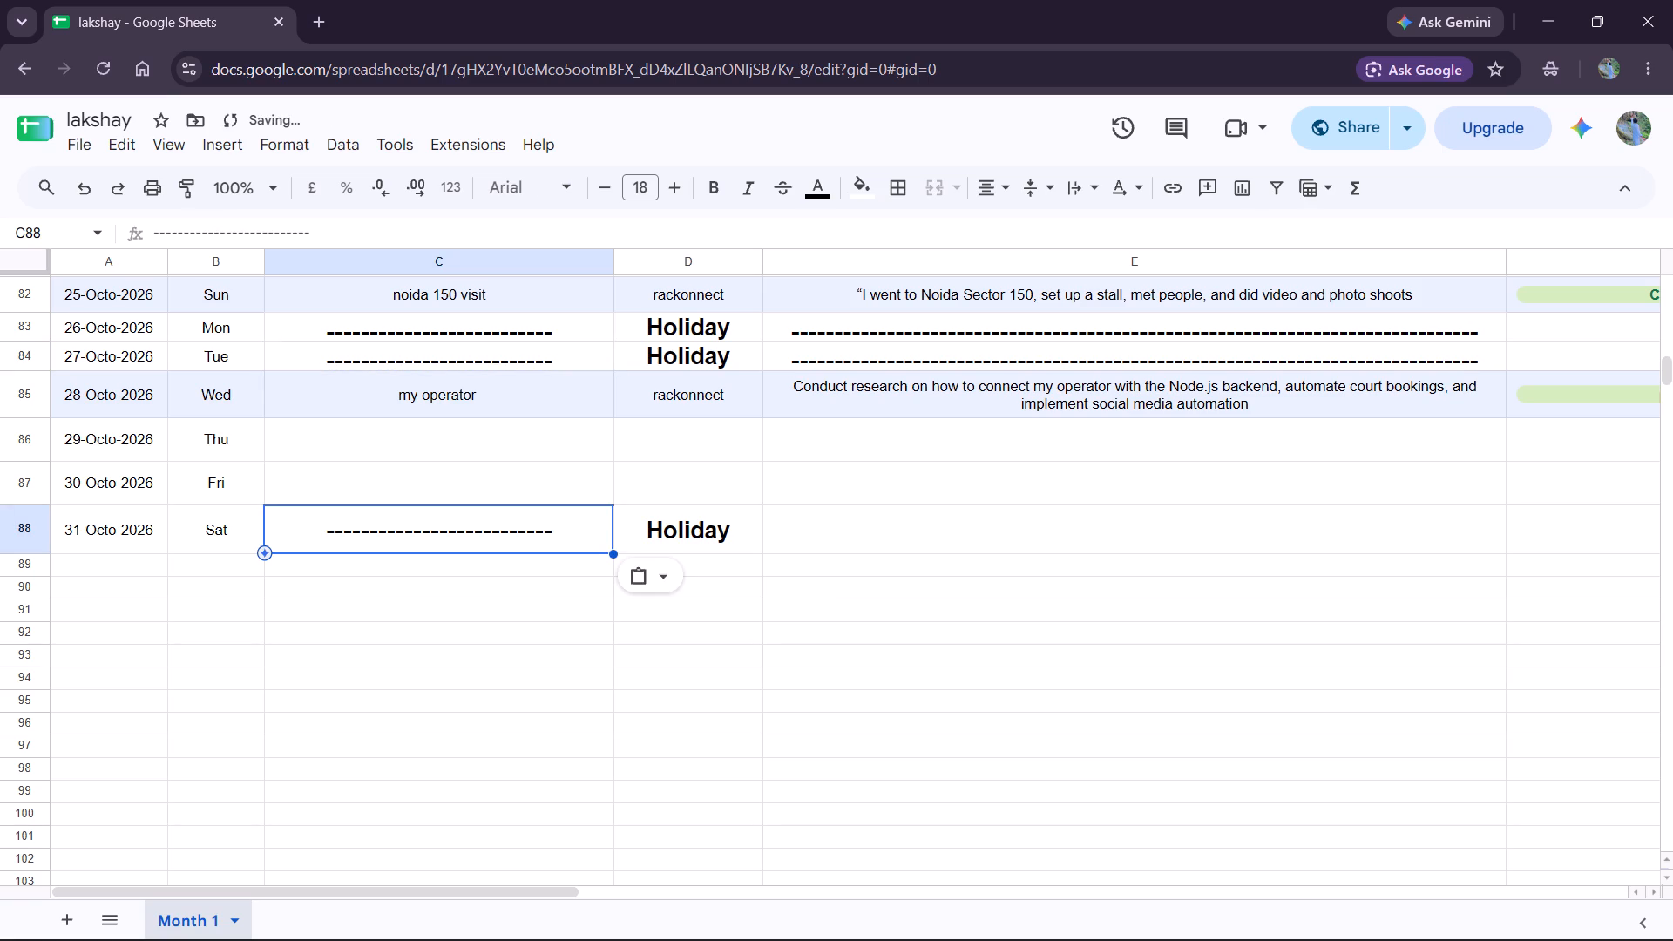
left_click(1046, 355)
key("ctrl+c")
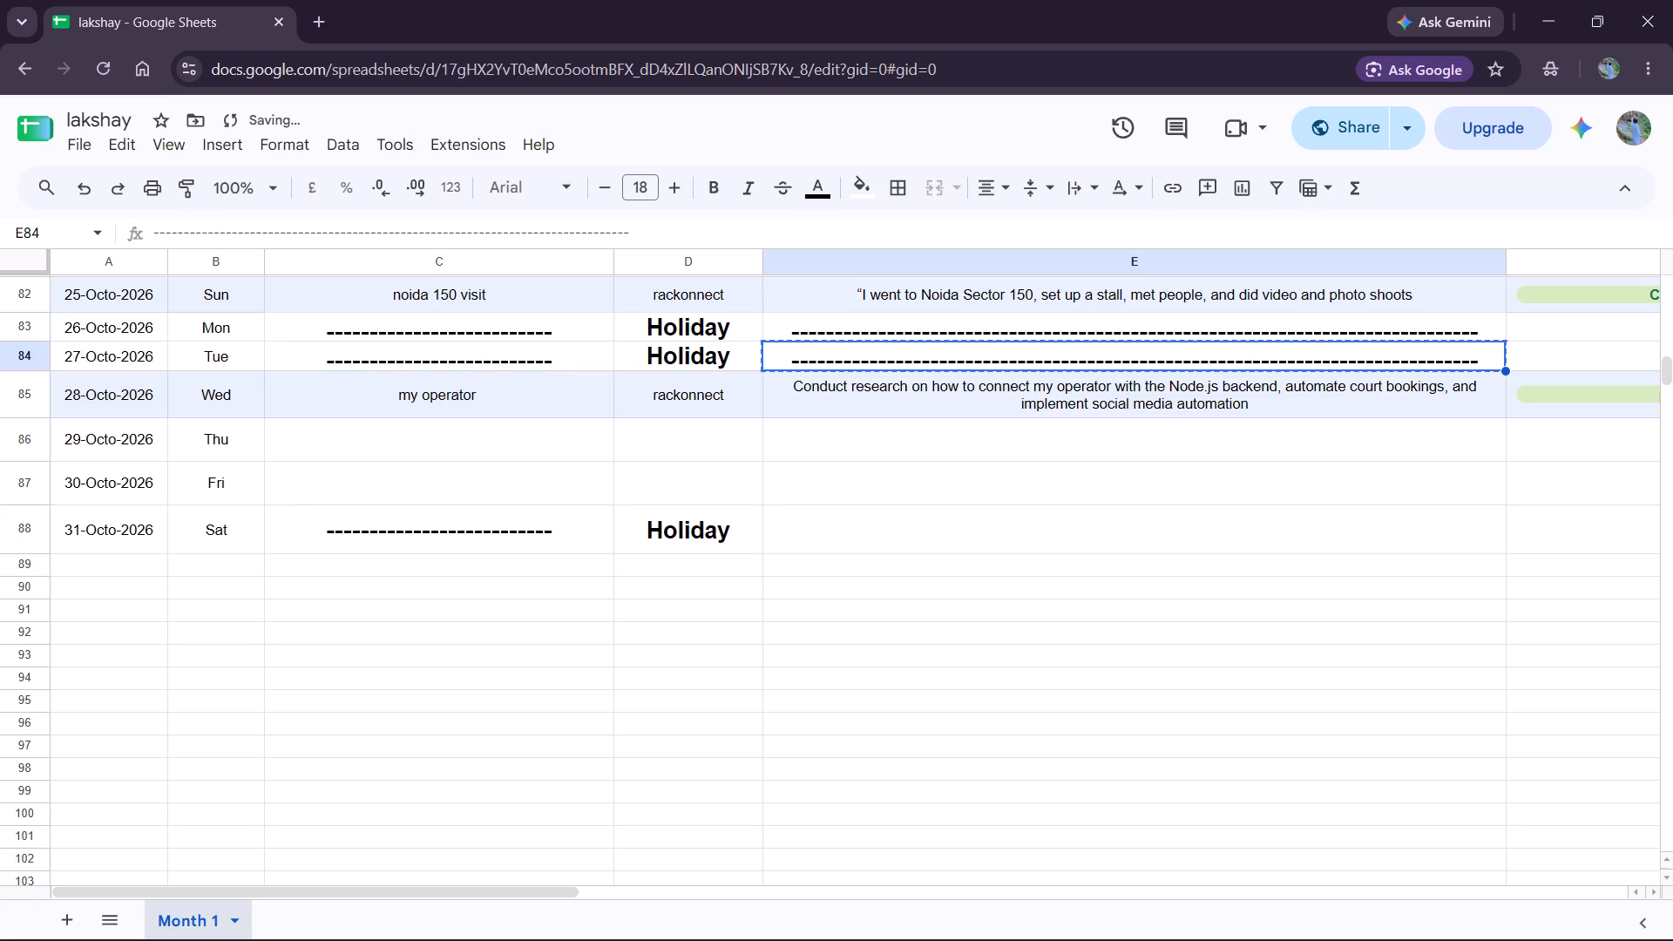
left_click(1065, 540)
key("ctrl+v")
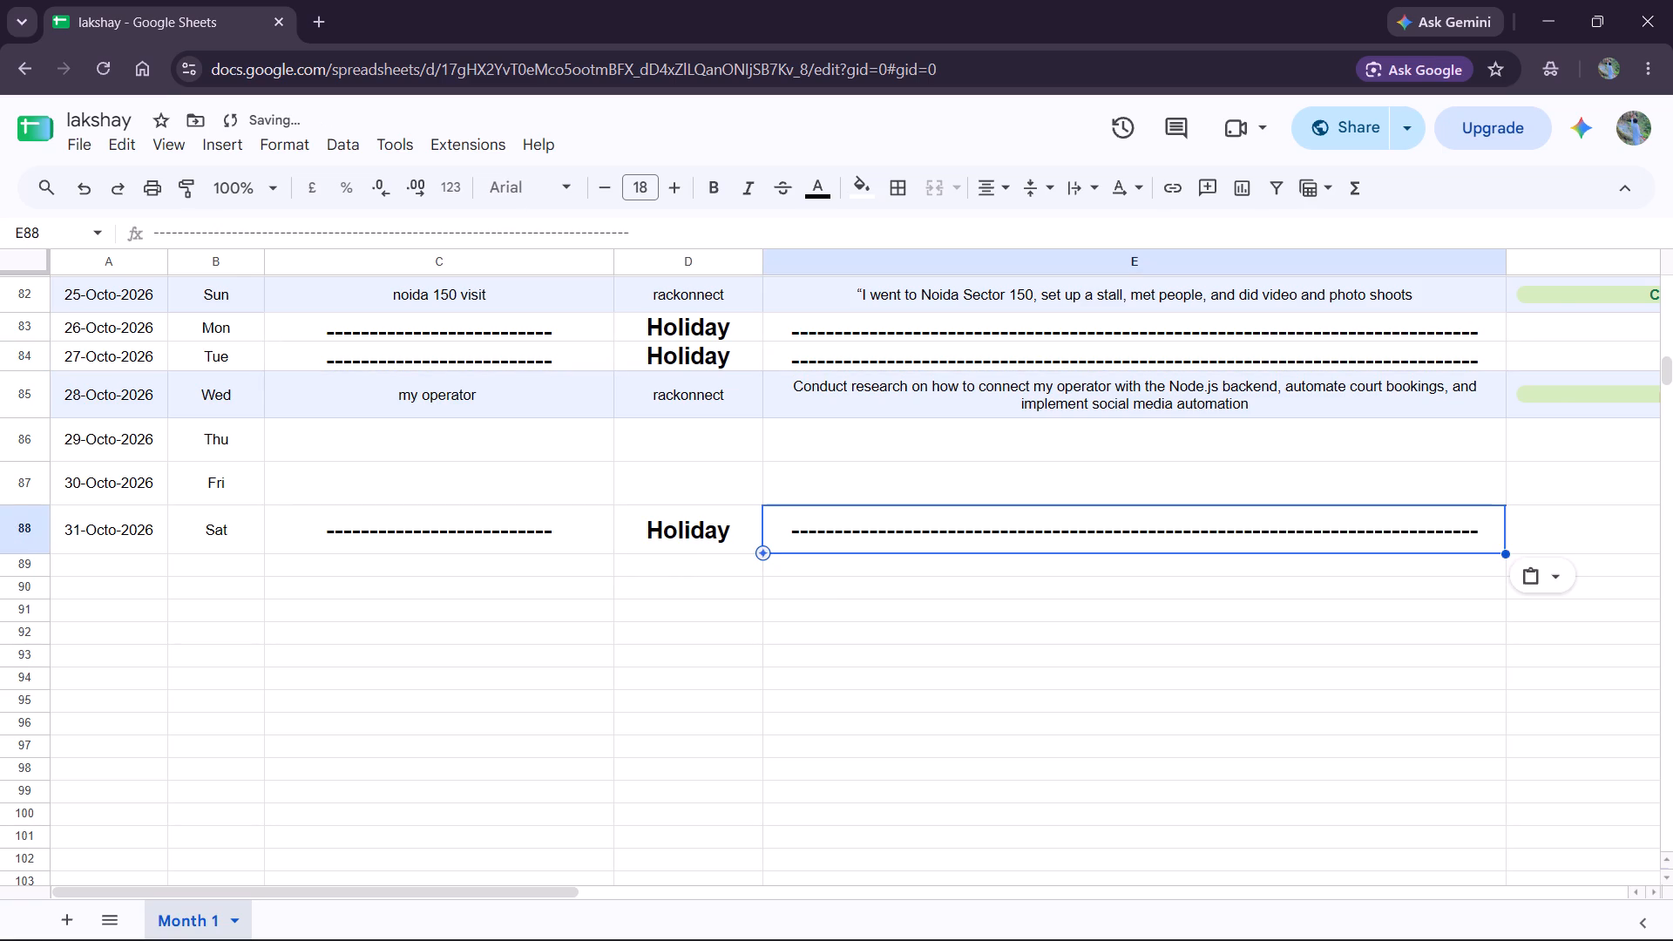
left_click(972, 613)
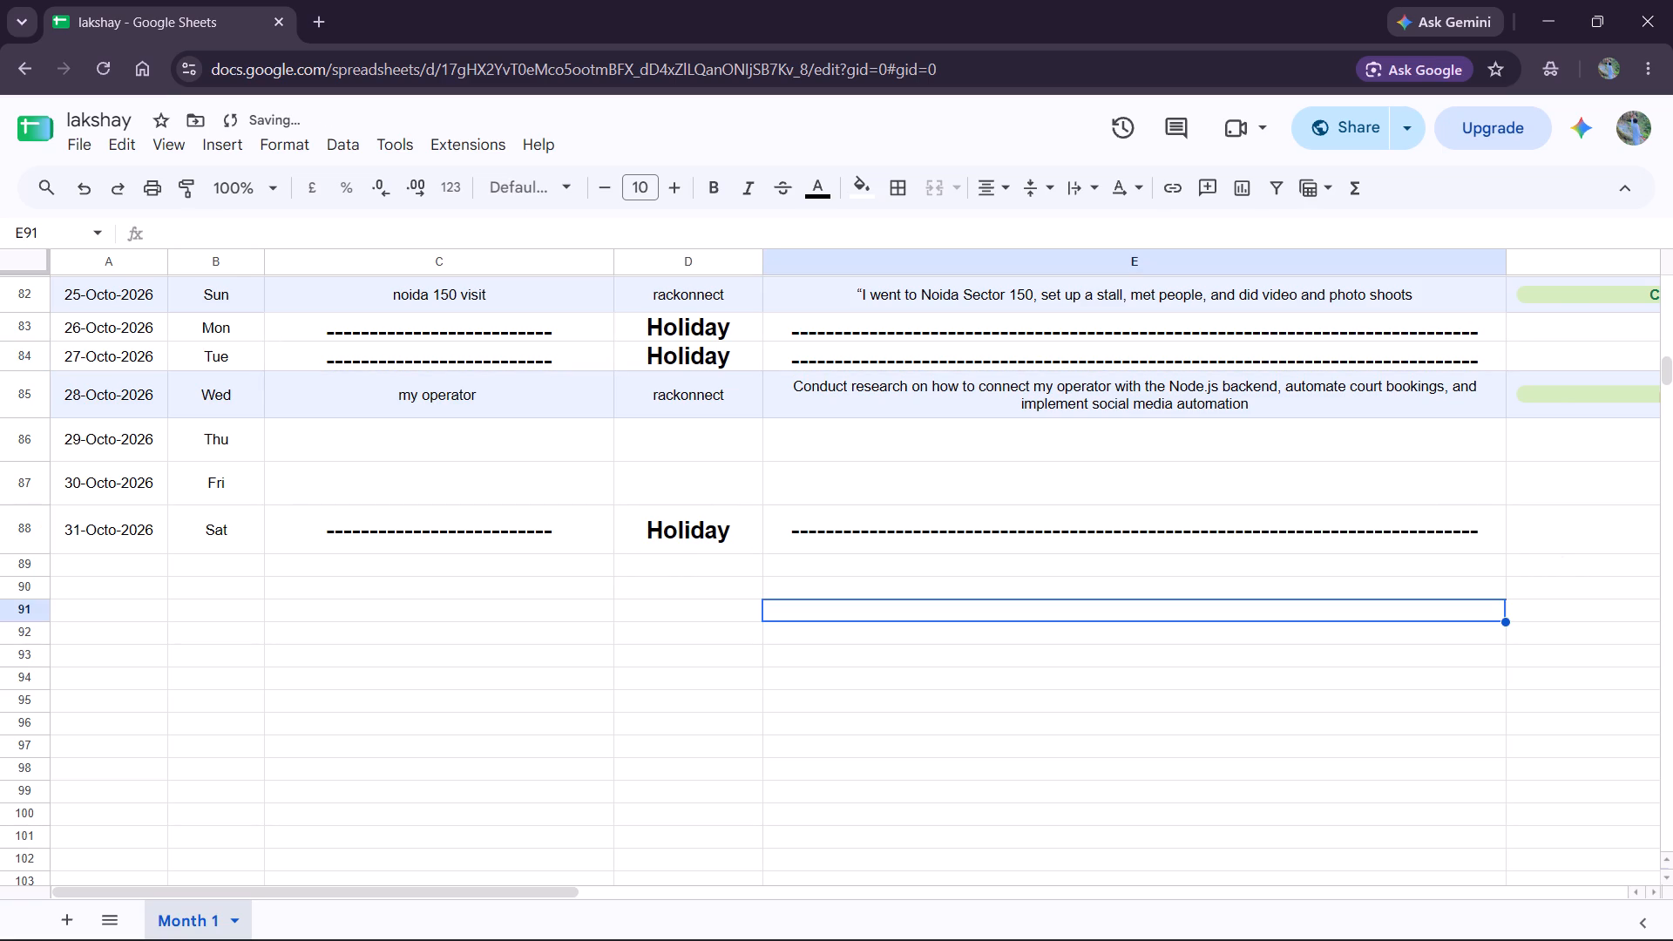
Reduce the height of row 88, the 31-Octo-2026 holiday row, slightly.
scroll(503, 457, "up", 3)
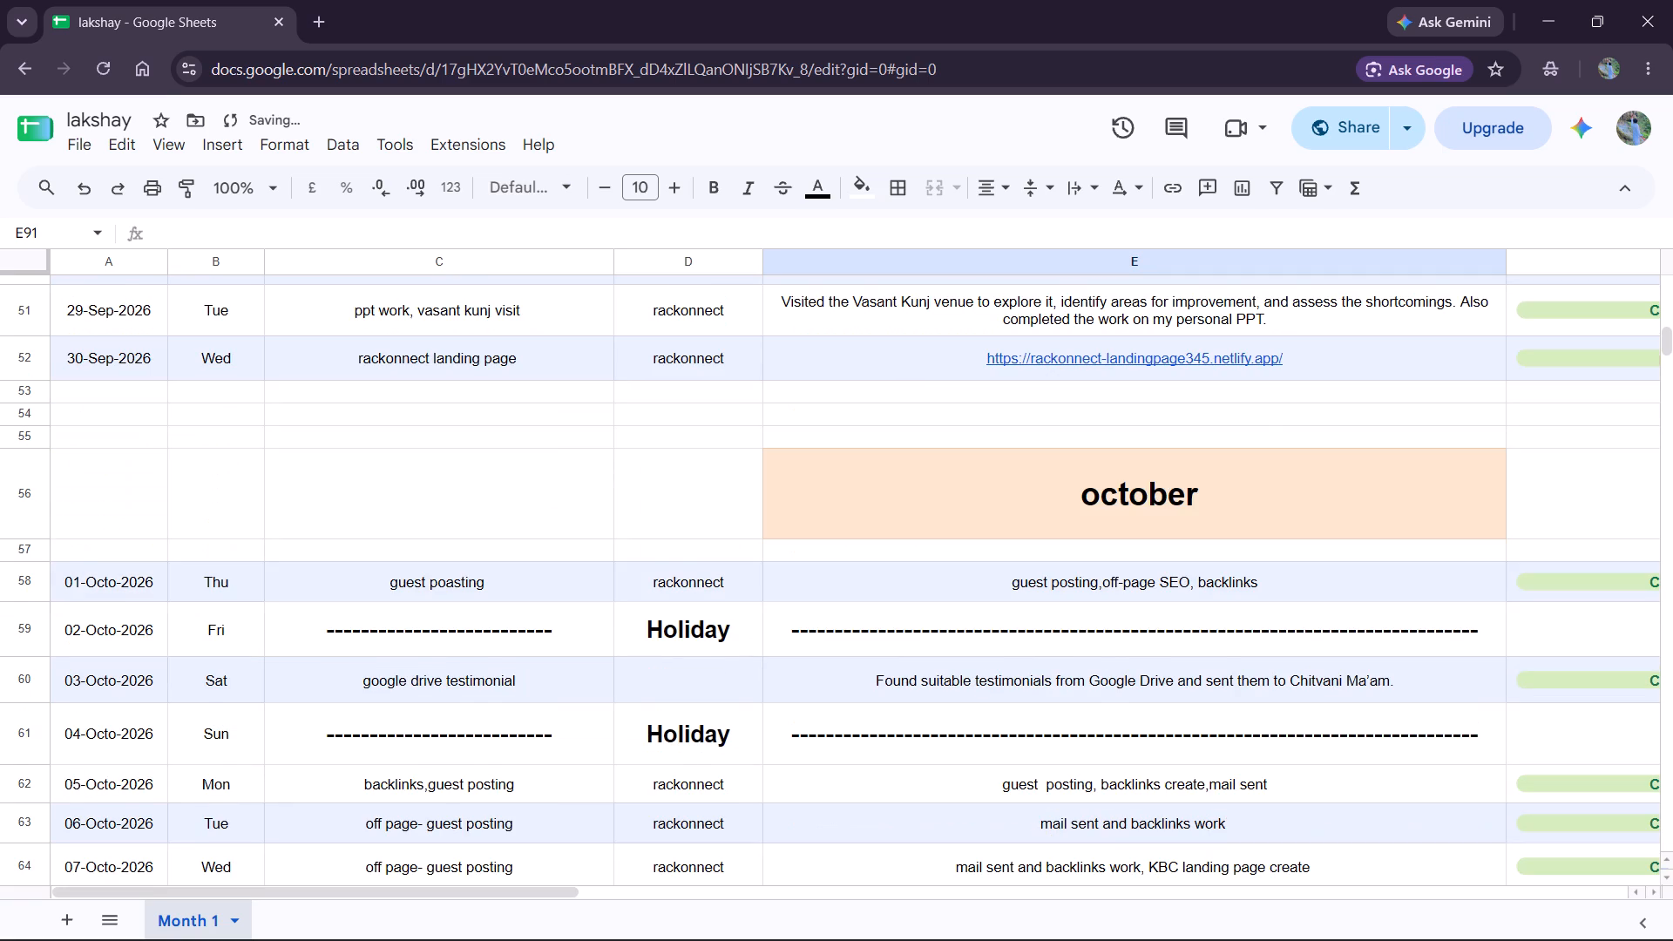
scroll(469, 467, "down", 3)
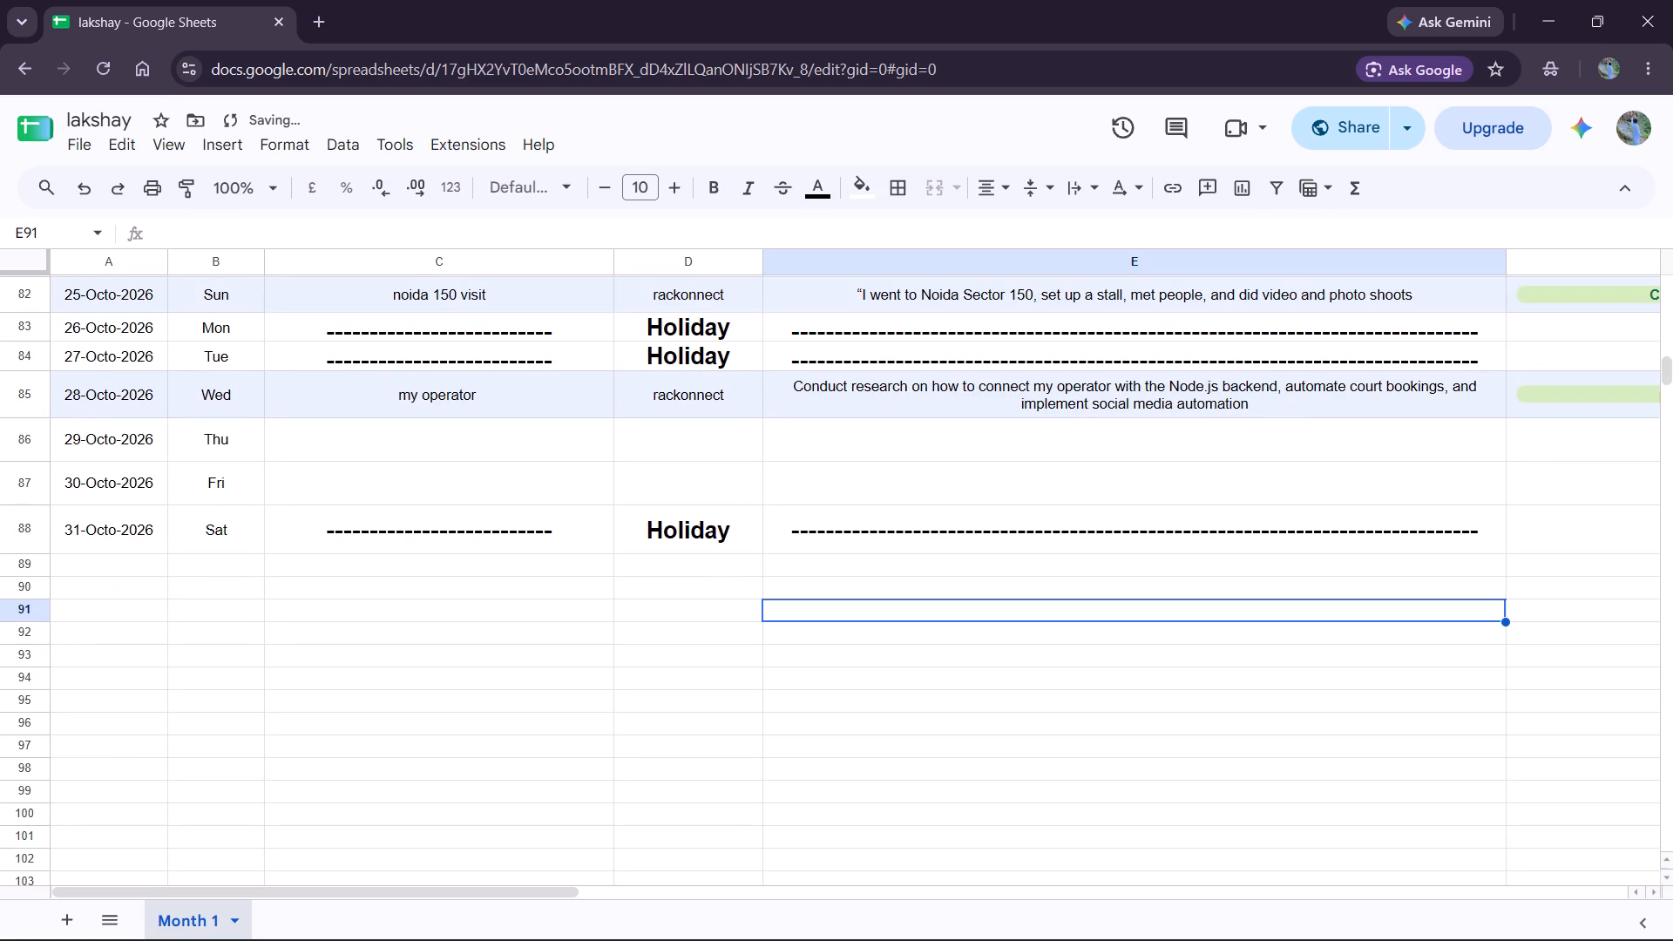
left_click_drag(20, 552, 20, 551)
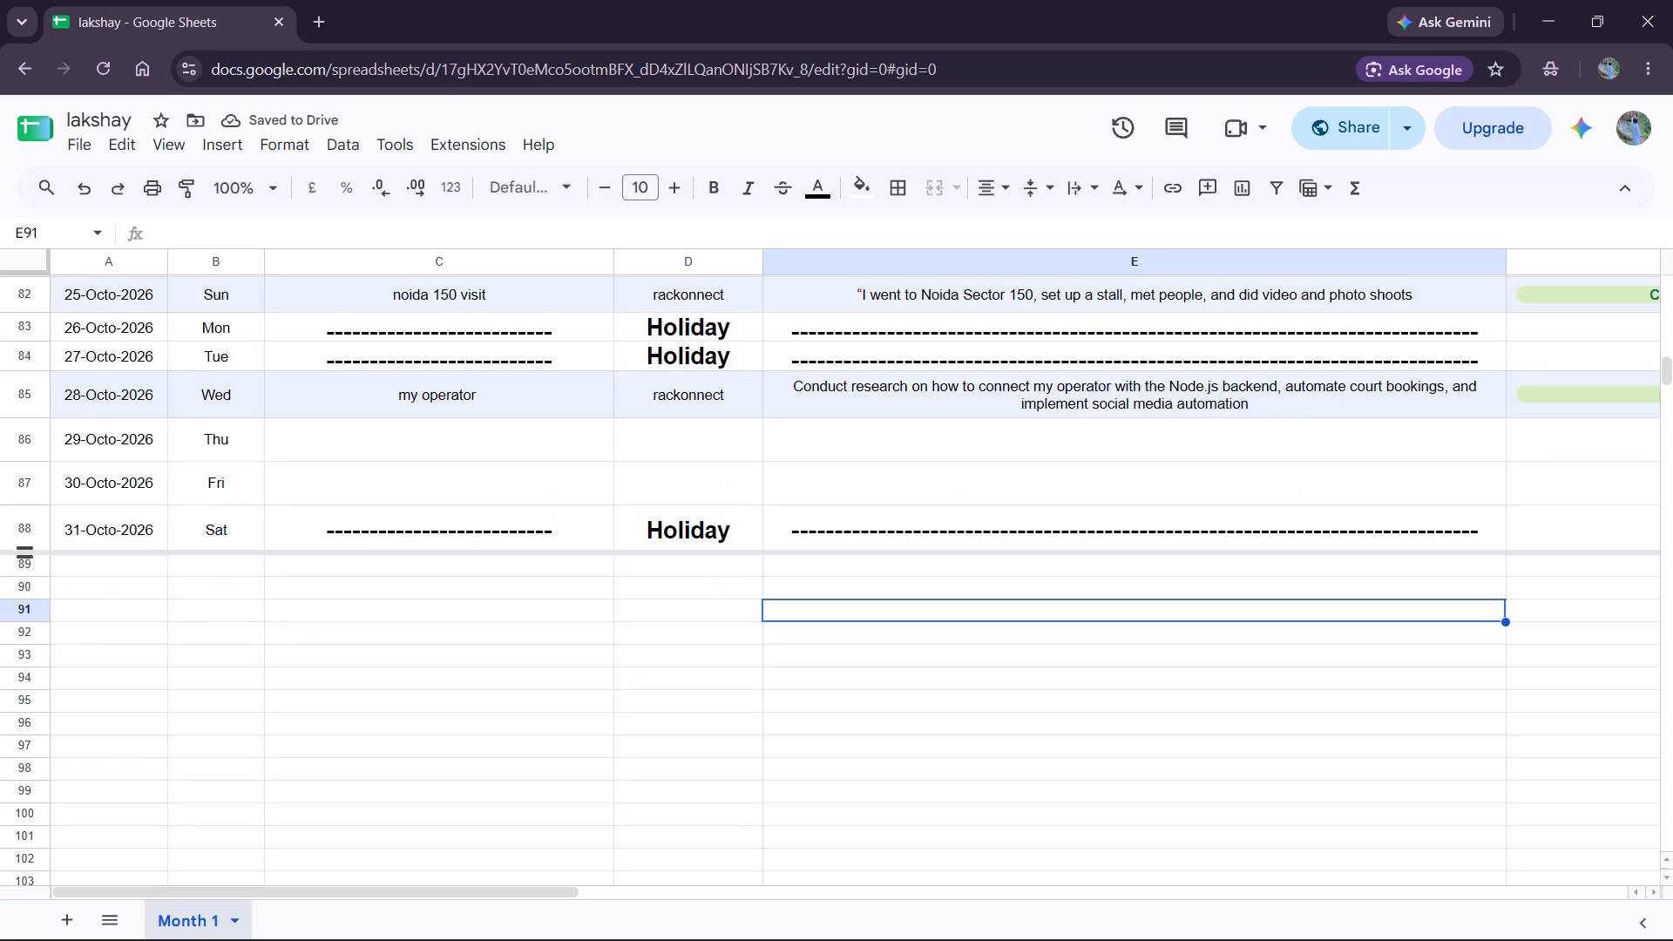
left_click_drag(20, 551, 37, 540)
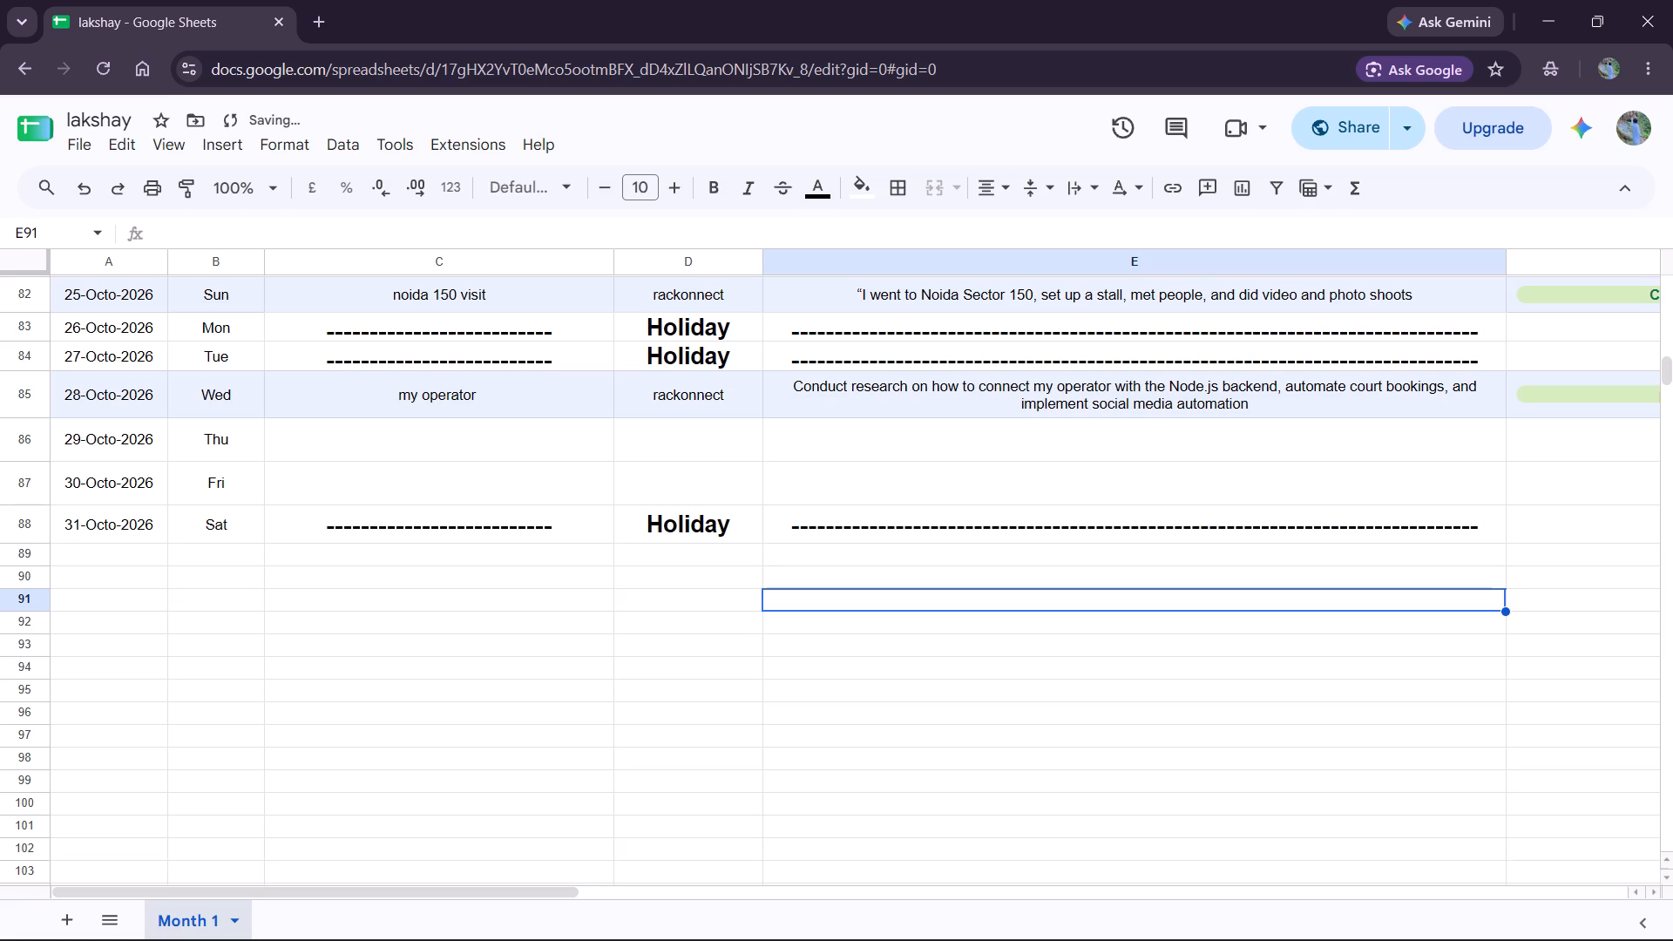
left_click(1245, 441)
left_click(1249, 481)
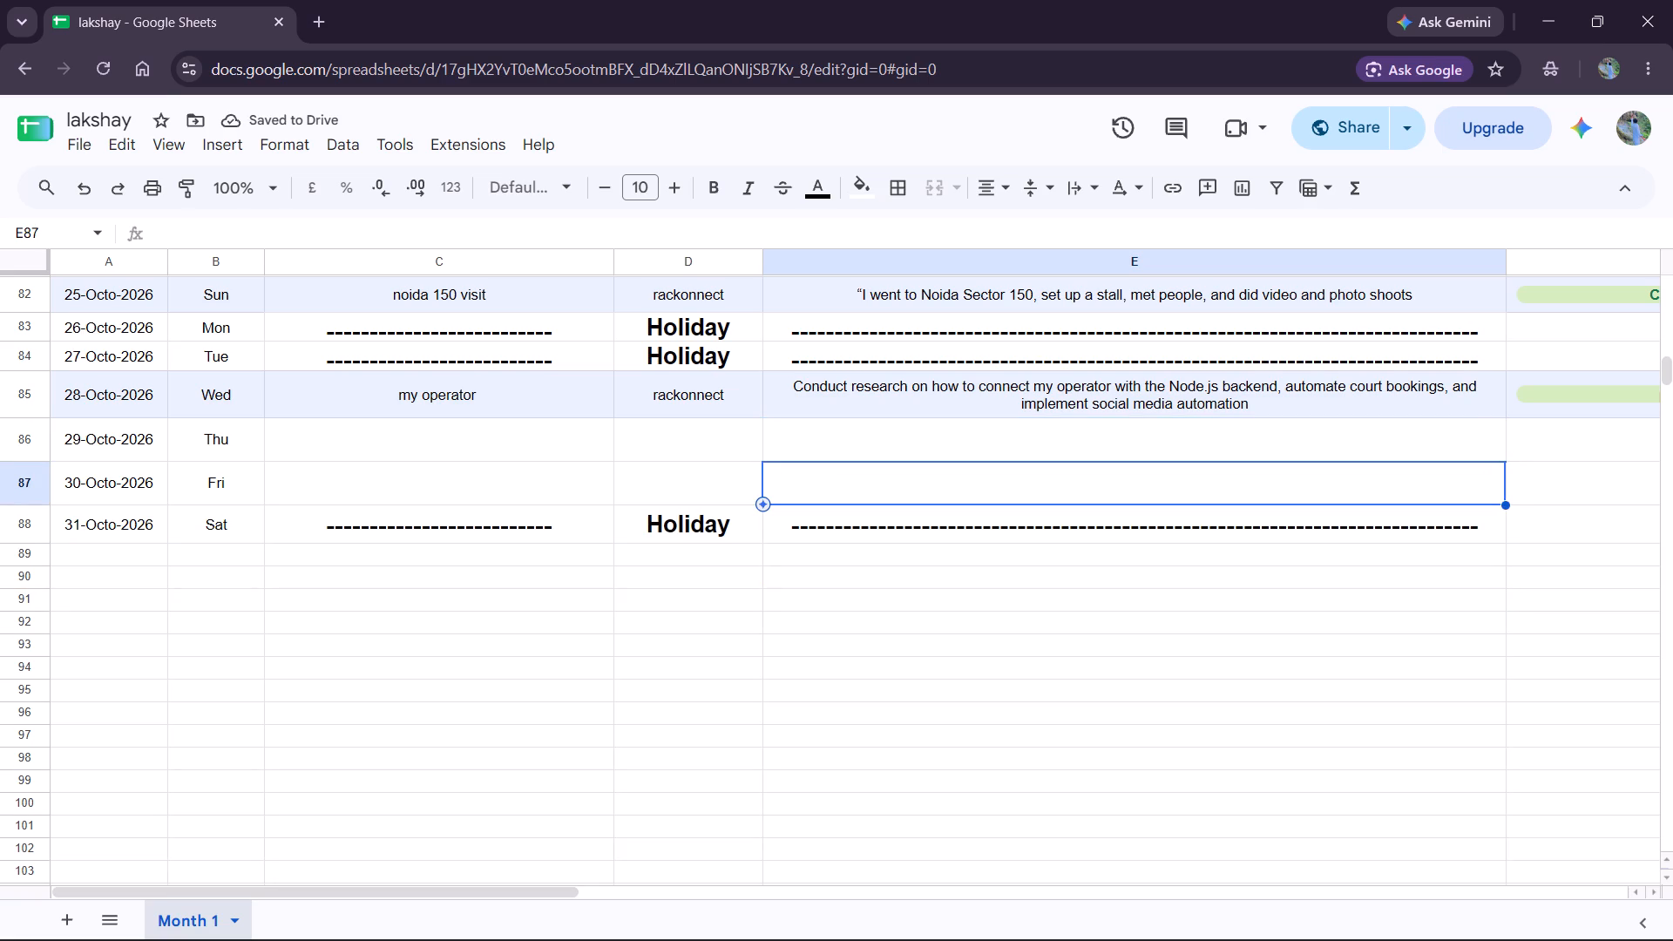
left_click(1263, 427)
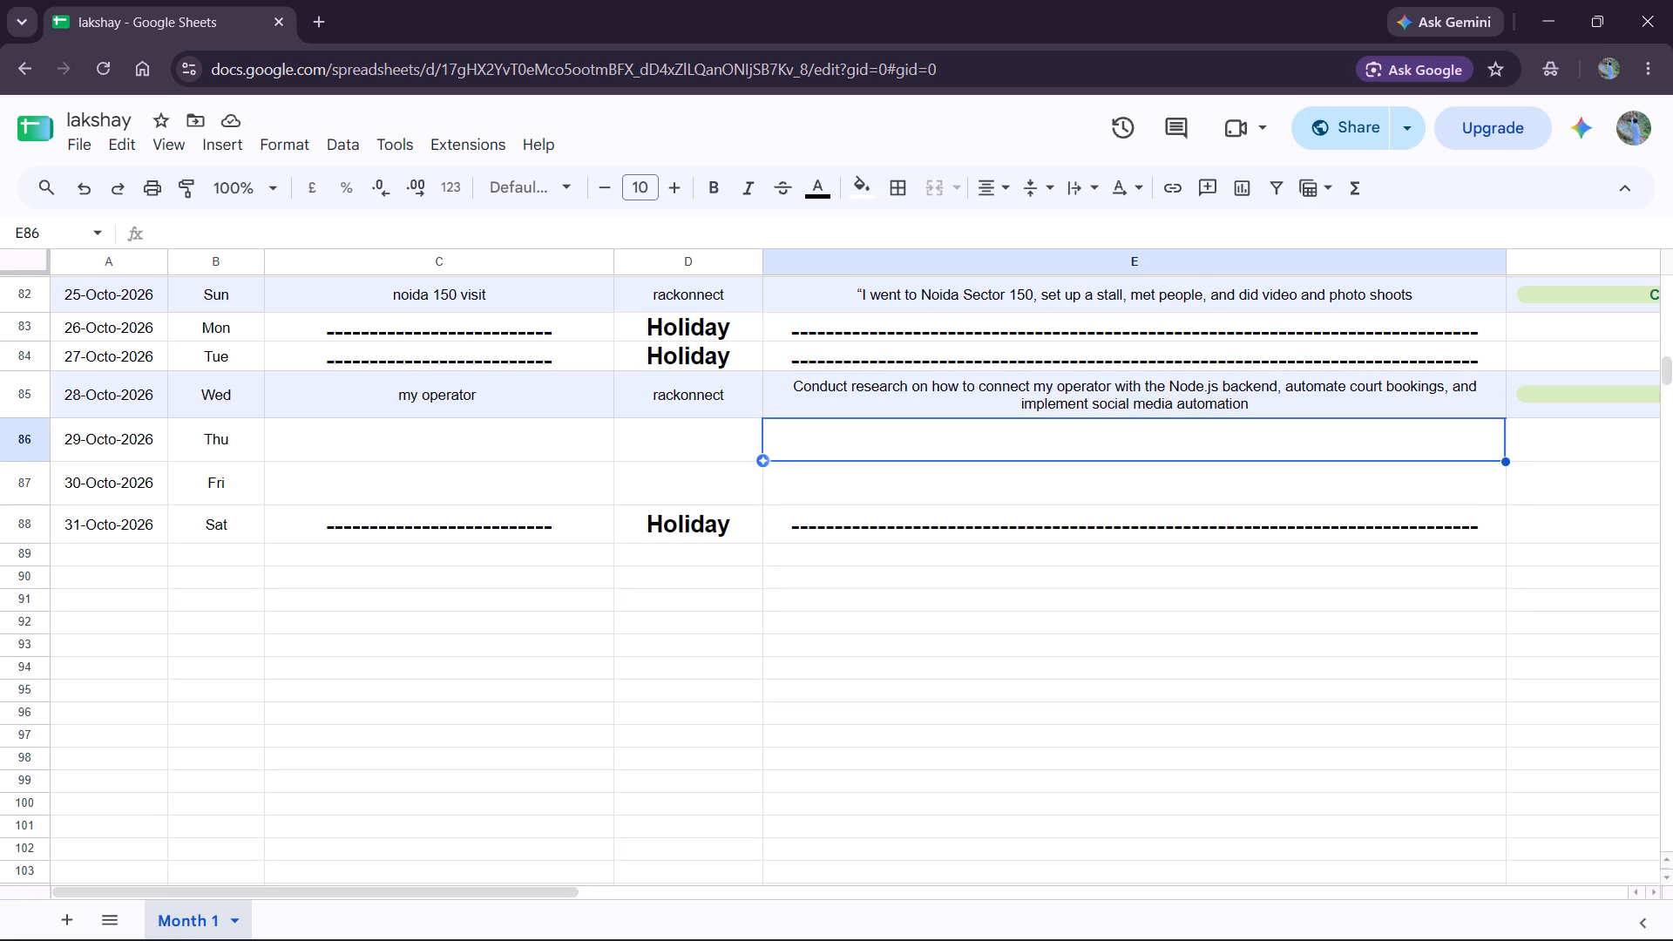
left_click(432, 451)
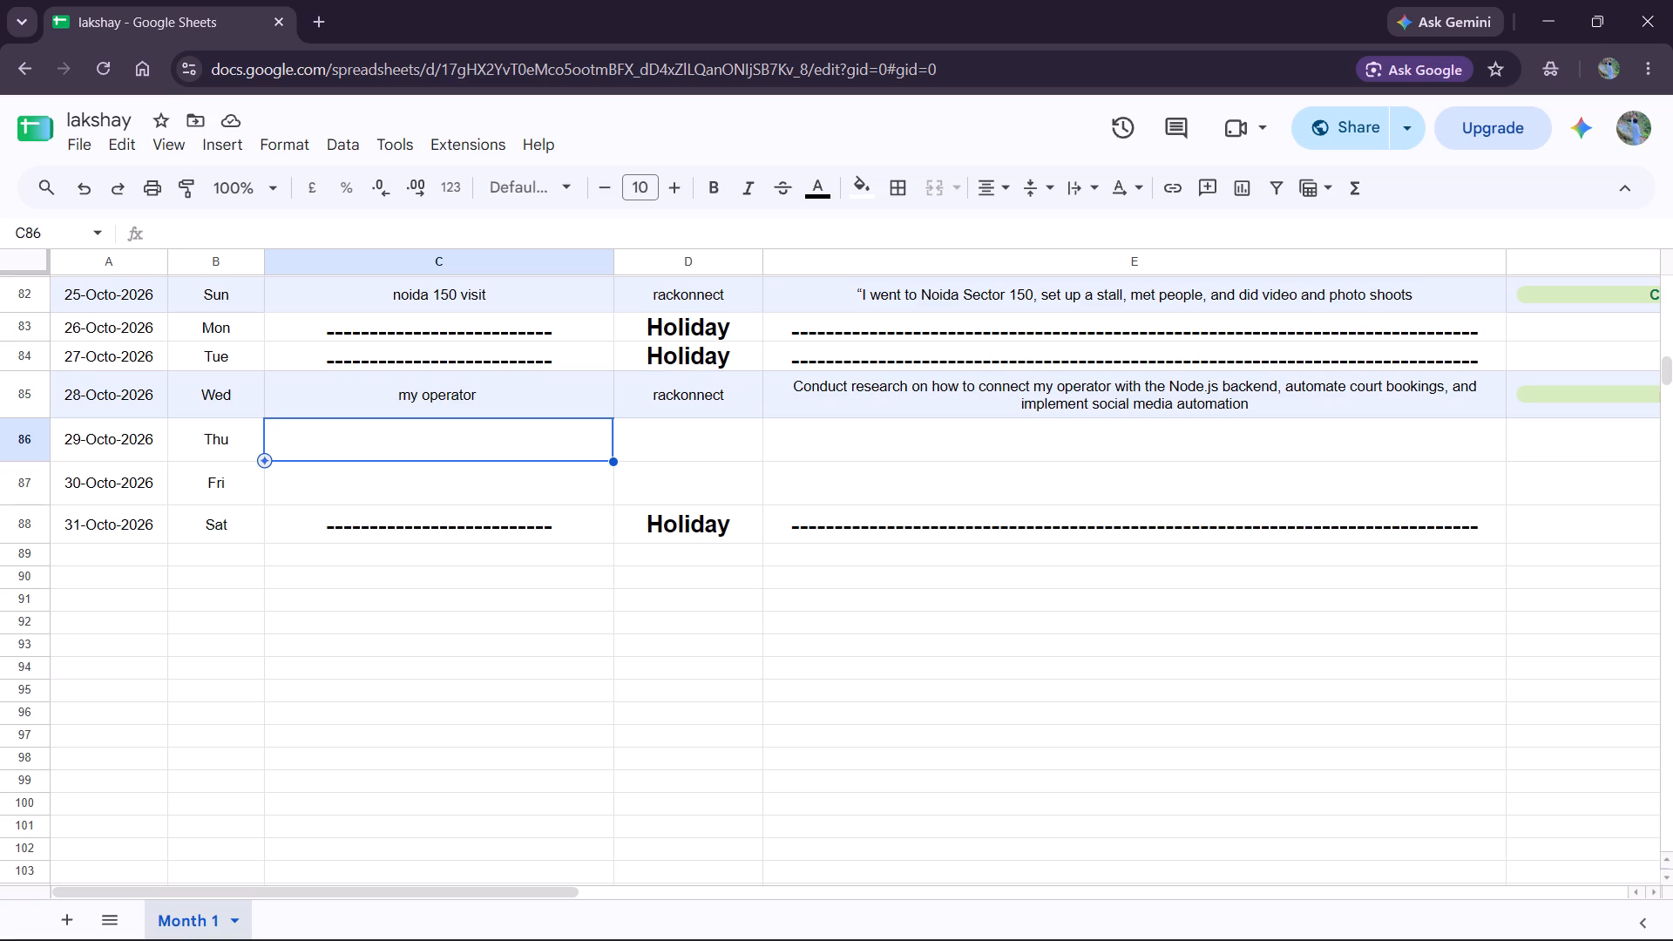
Fill row 87, the 30-Octo-2026 row, with the light blue custom colour used on the other shaded rows.
left_click(8, 495)
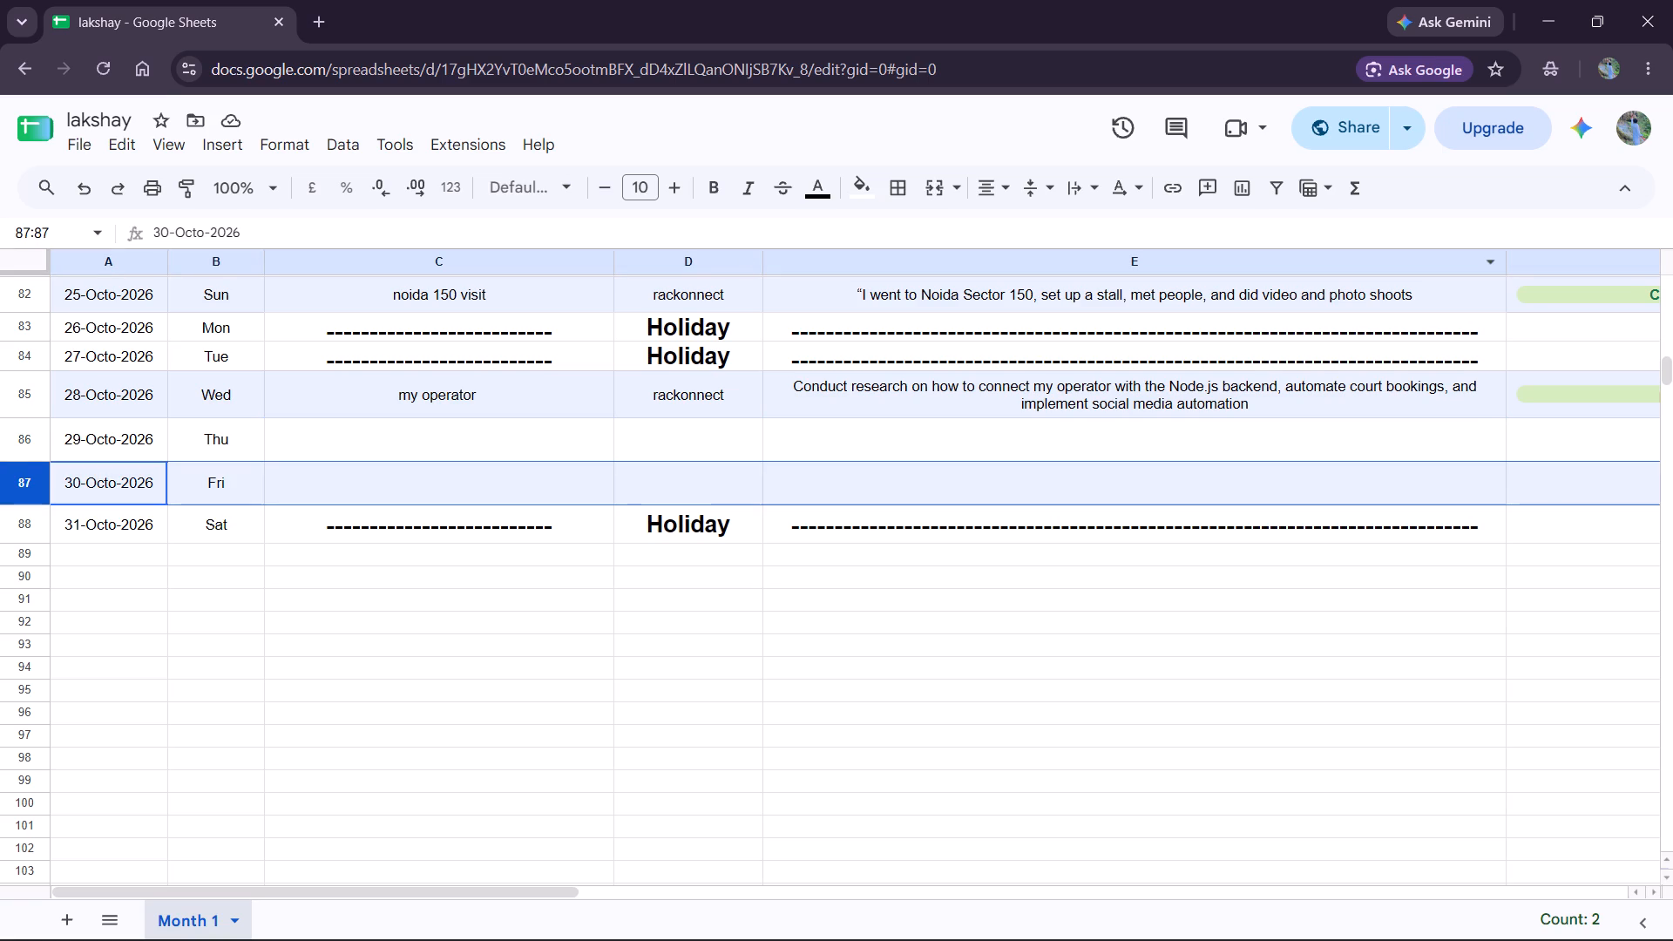
left_click(862, 182)
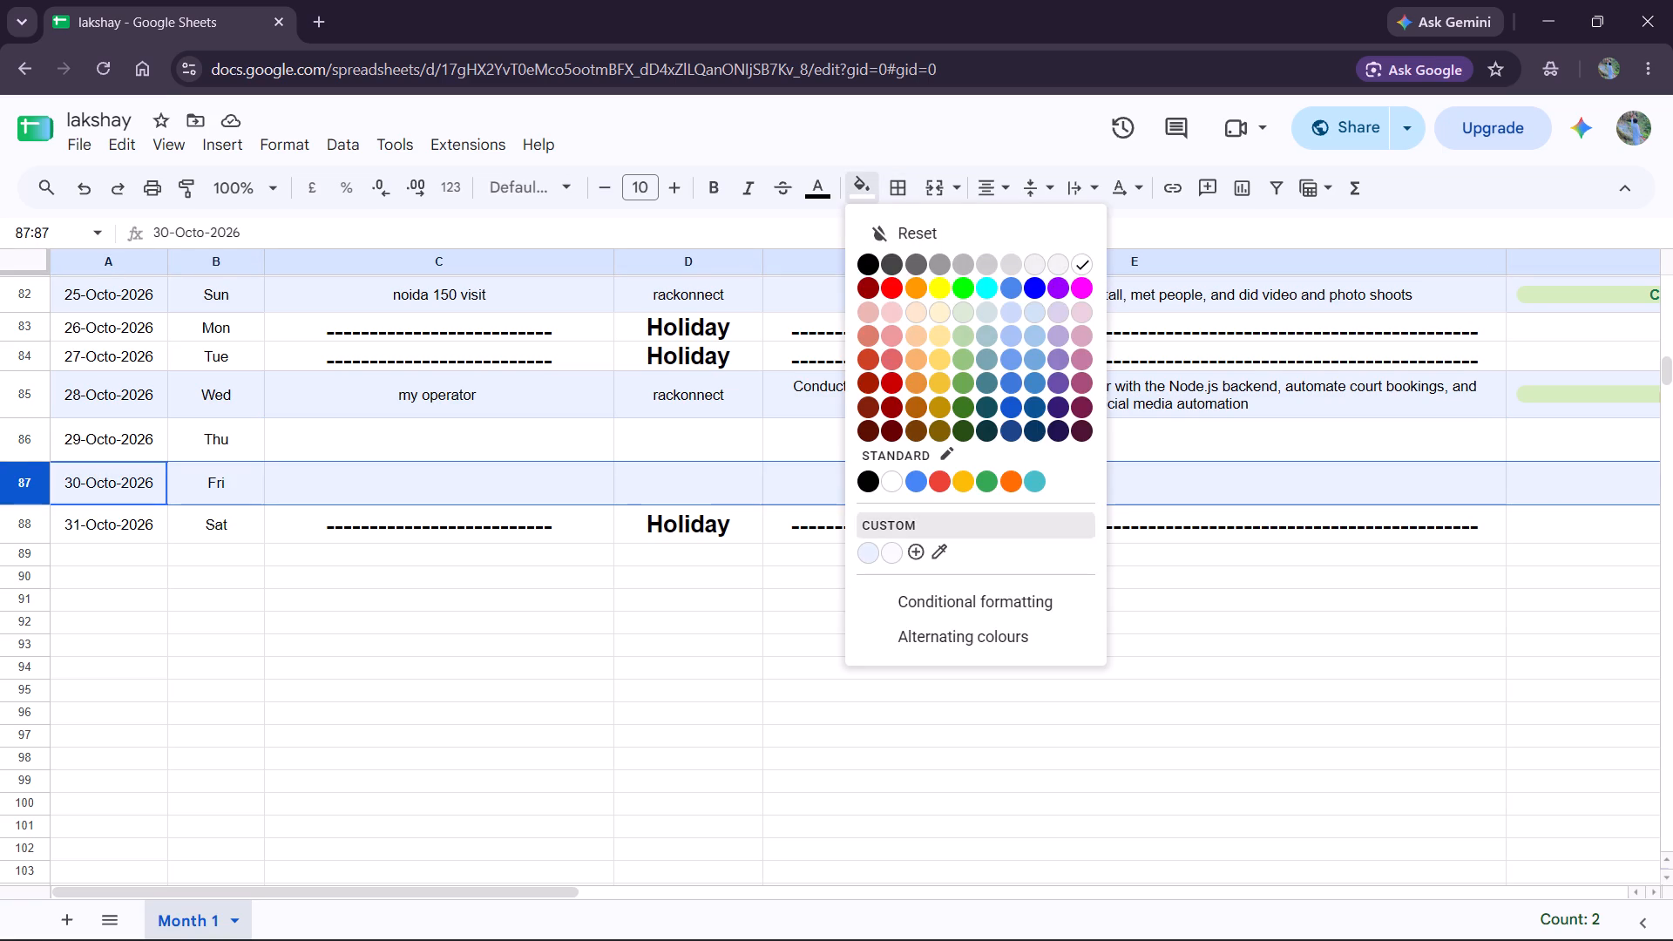
left_click(862, 556)
left_click(664, 624)
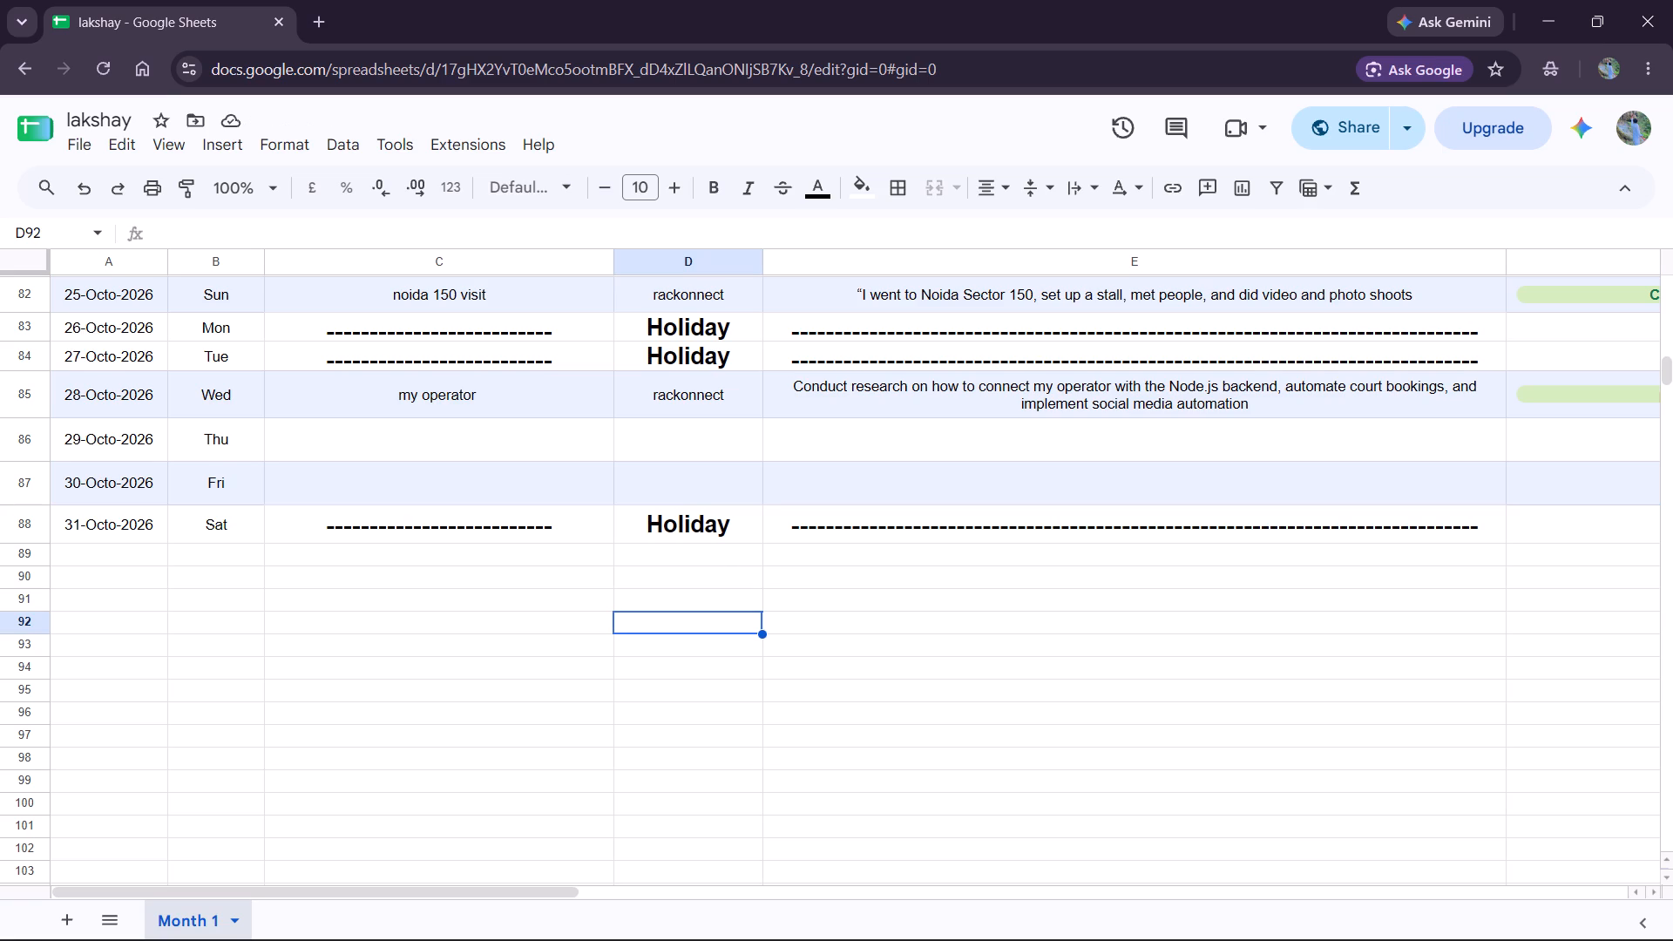
Increase the height of empty row 92 to make a tall heading row similar to the october heading row 56.
scroll(550, 600, "up", 2)
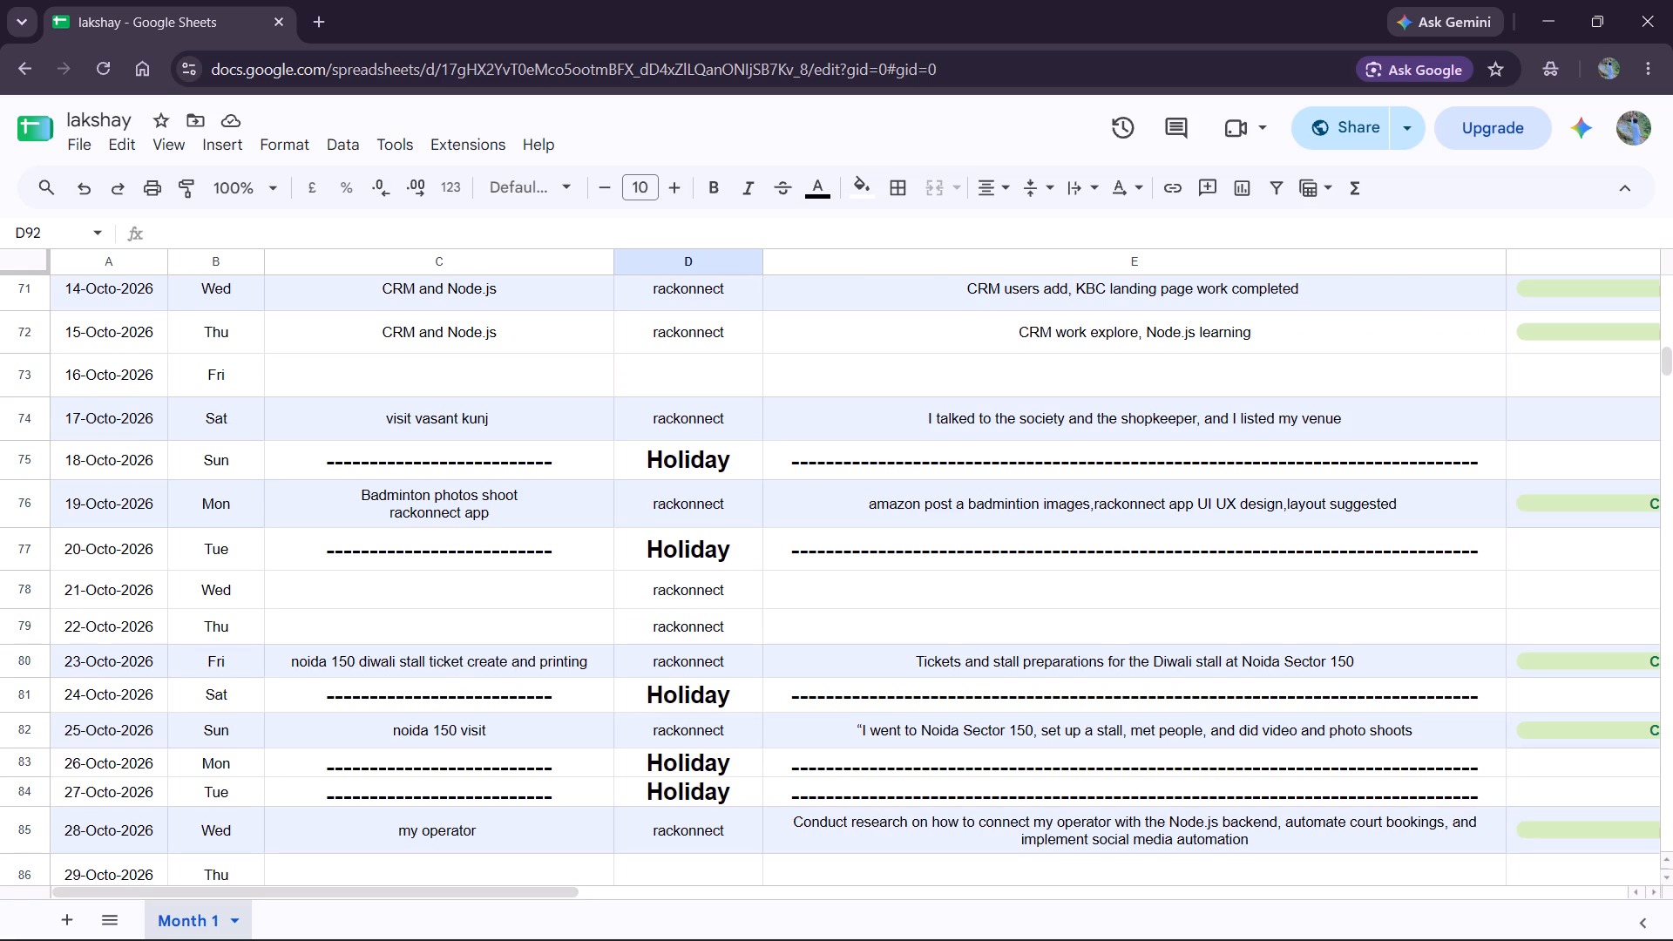
scroll(800, 628, "up", 1)
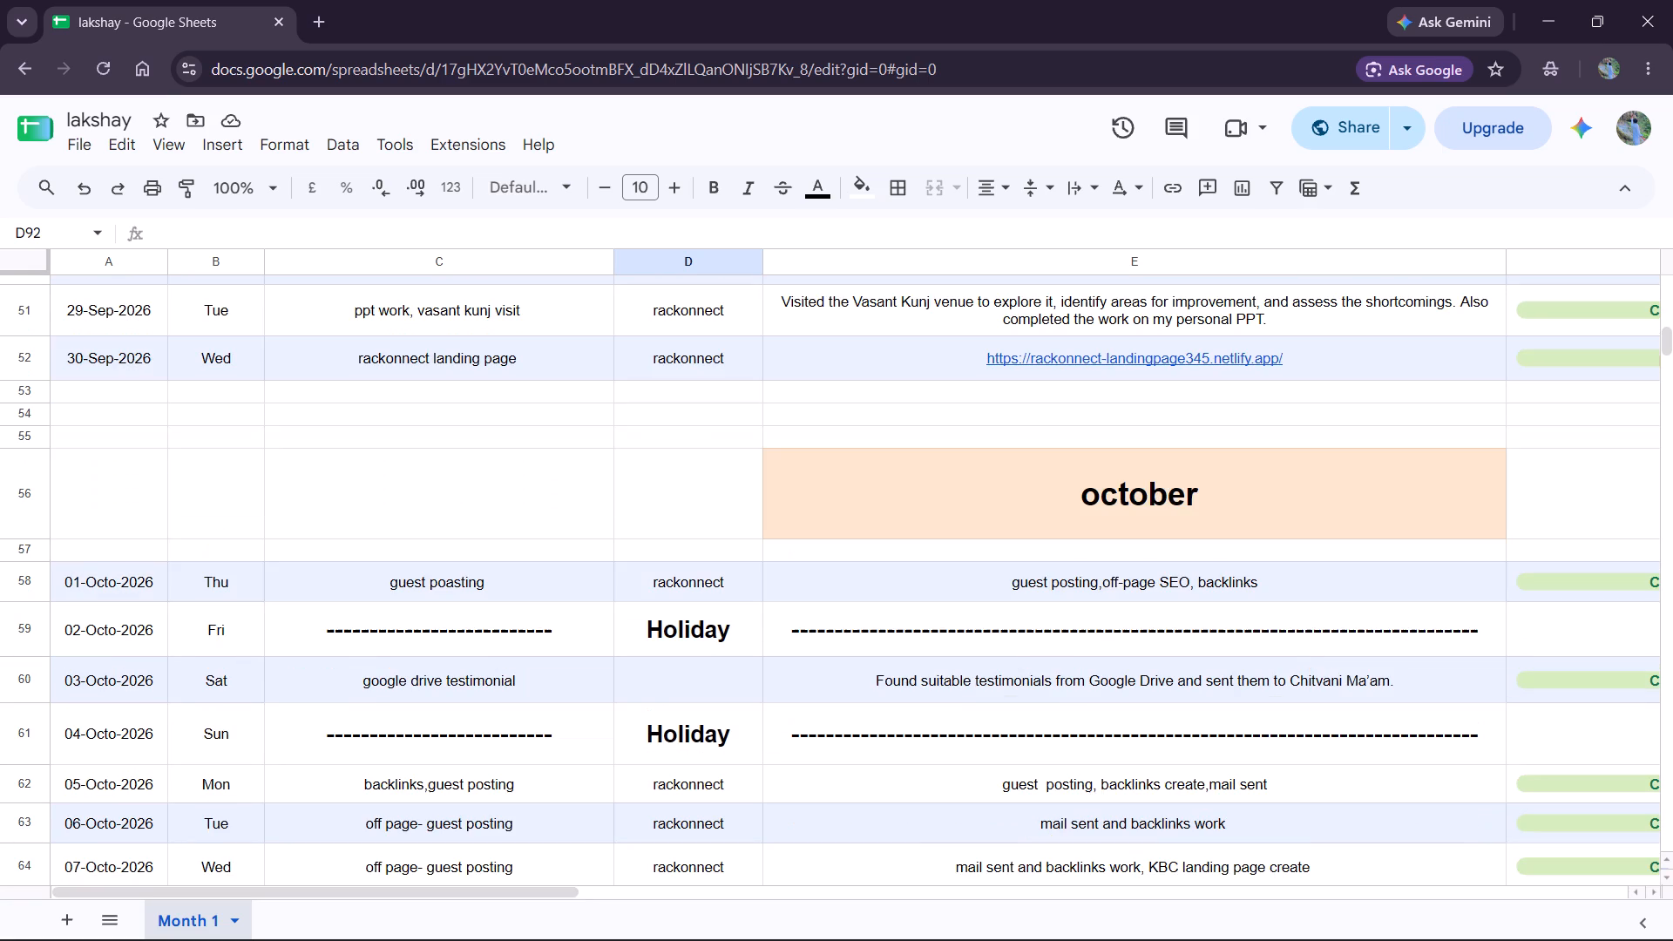
scroll(806, 626, "down", 3)
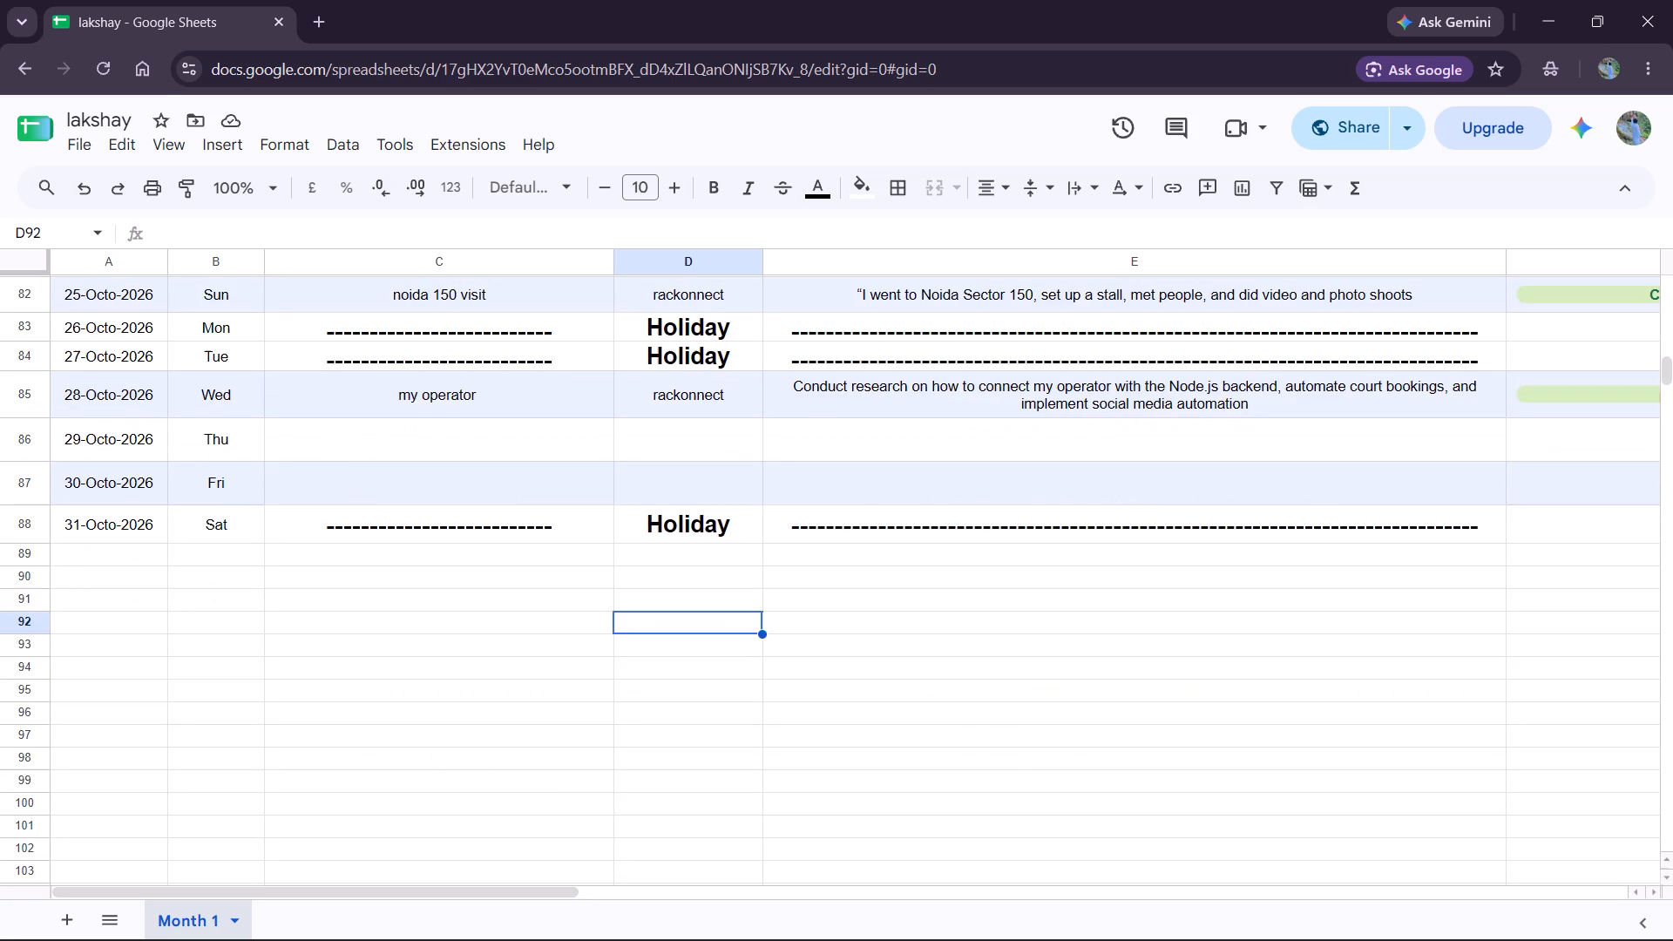
left_click(1168, 622)
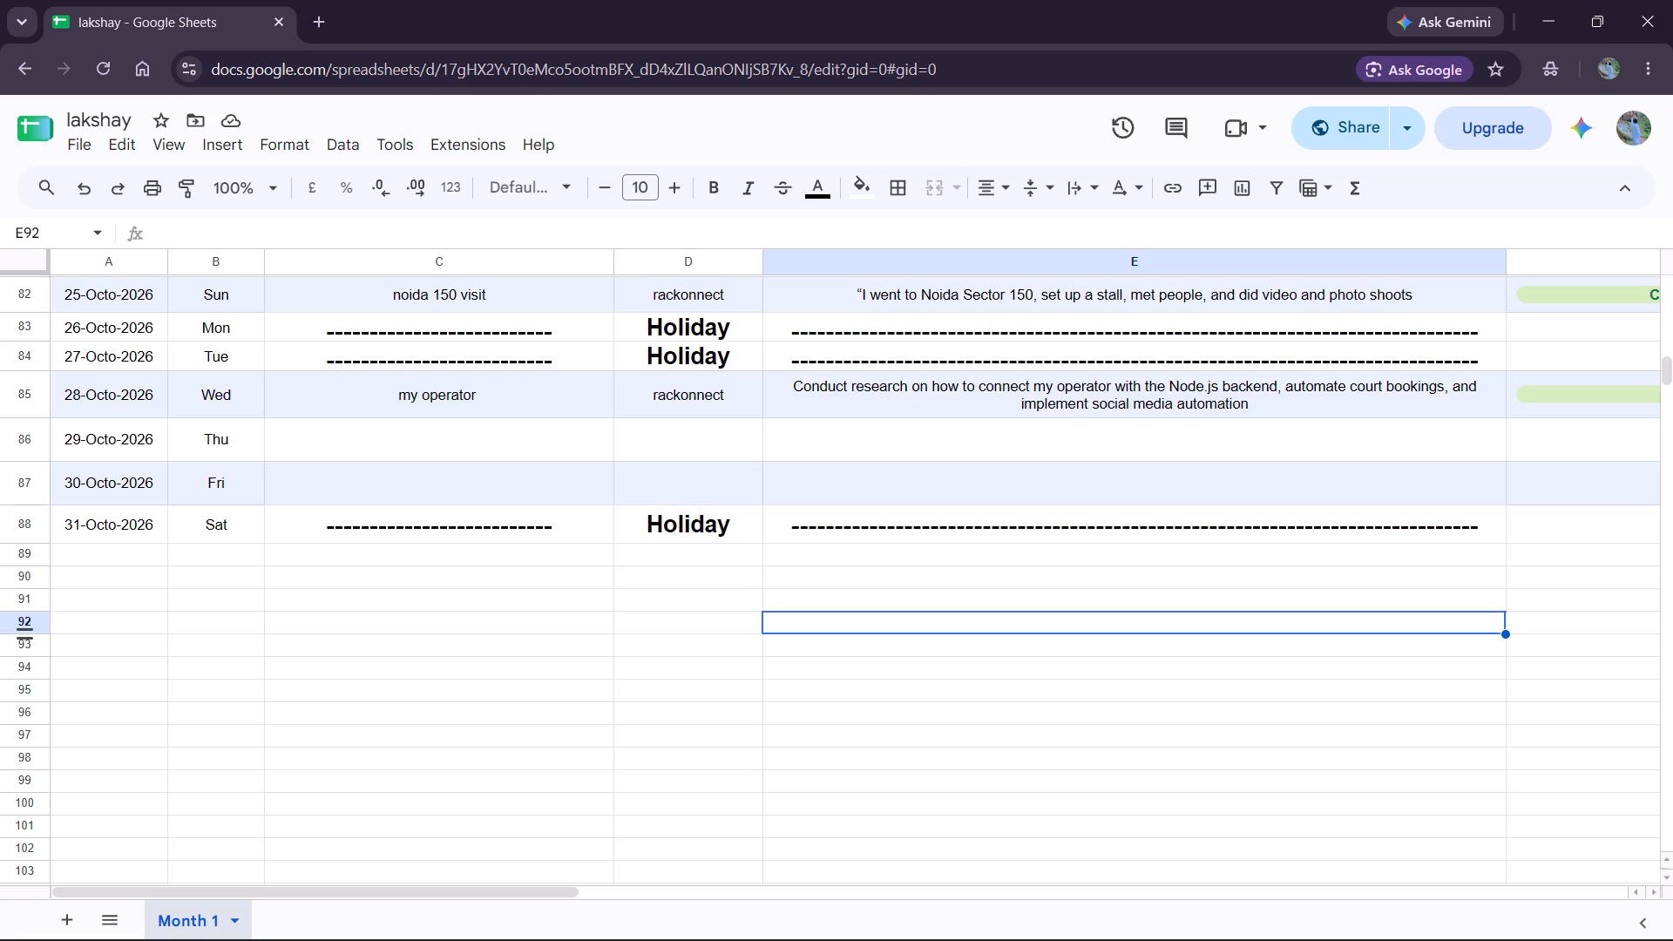
left_click_drag(18, 630, 24, 697)
scroll(640, 568, "up", 3)
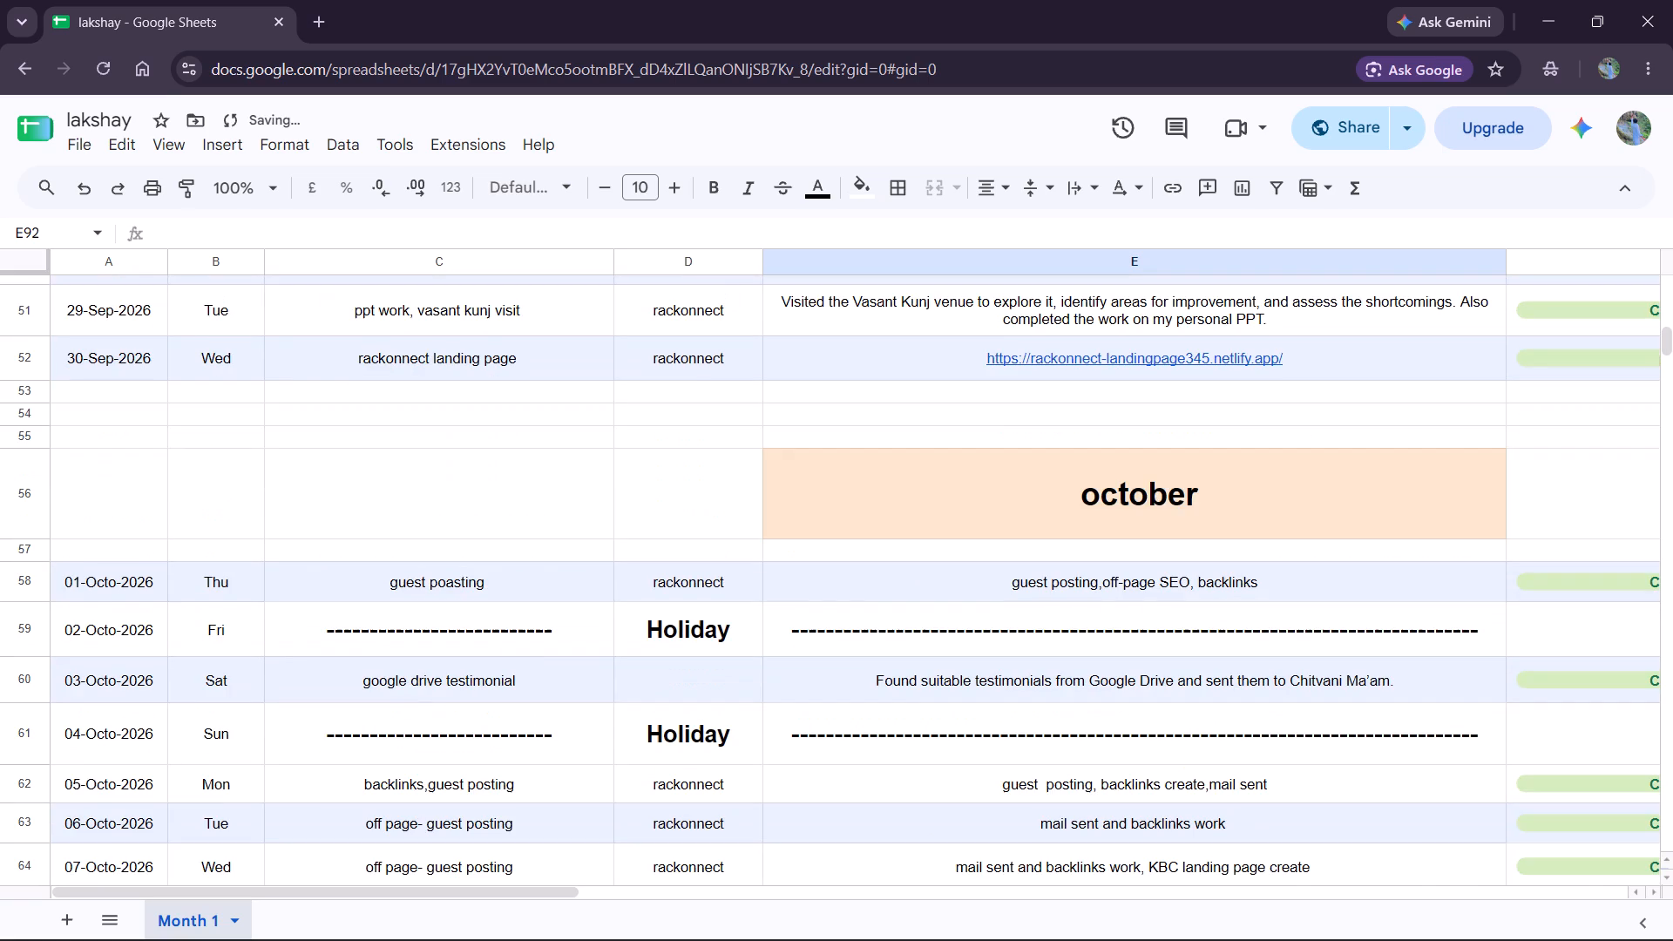
scroll(645, 588, "down", 4)
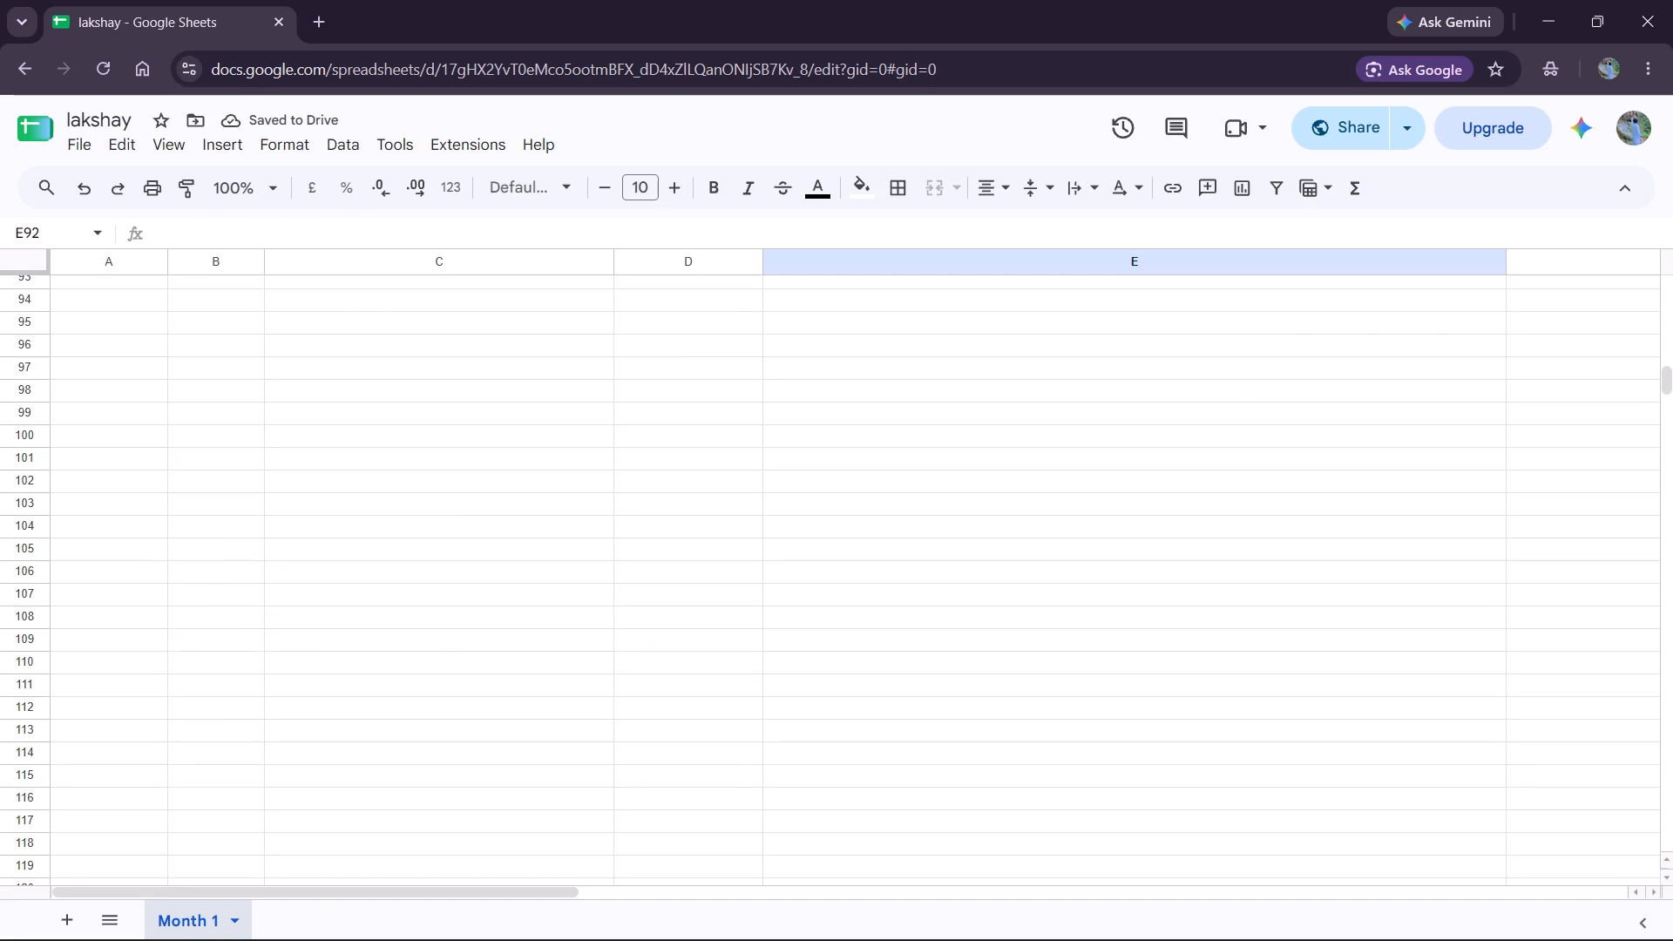
scroll(648, 592, "up", 1)
left_click_drag(502, 890, 547, 900)
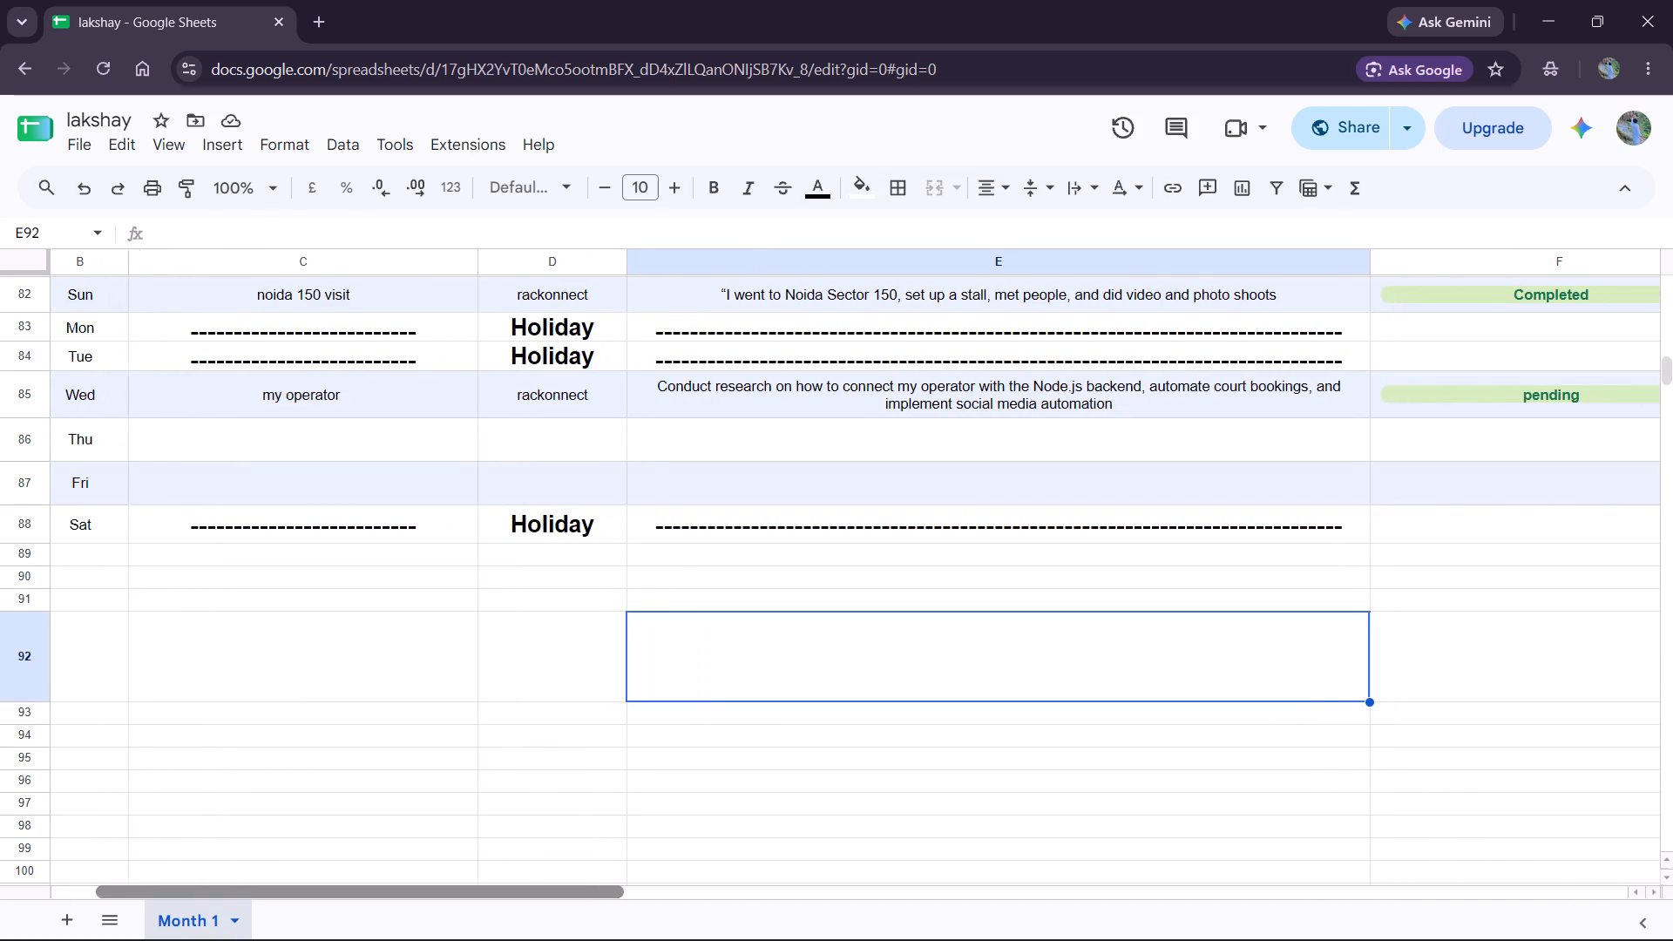
left_click_drag(547, 900, 388, 935)
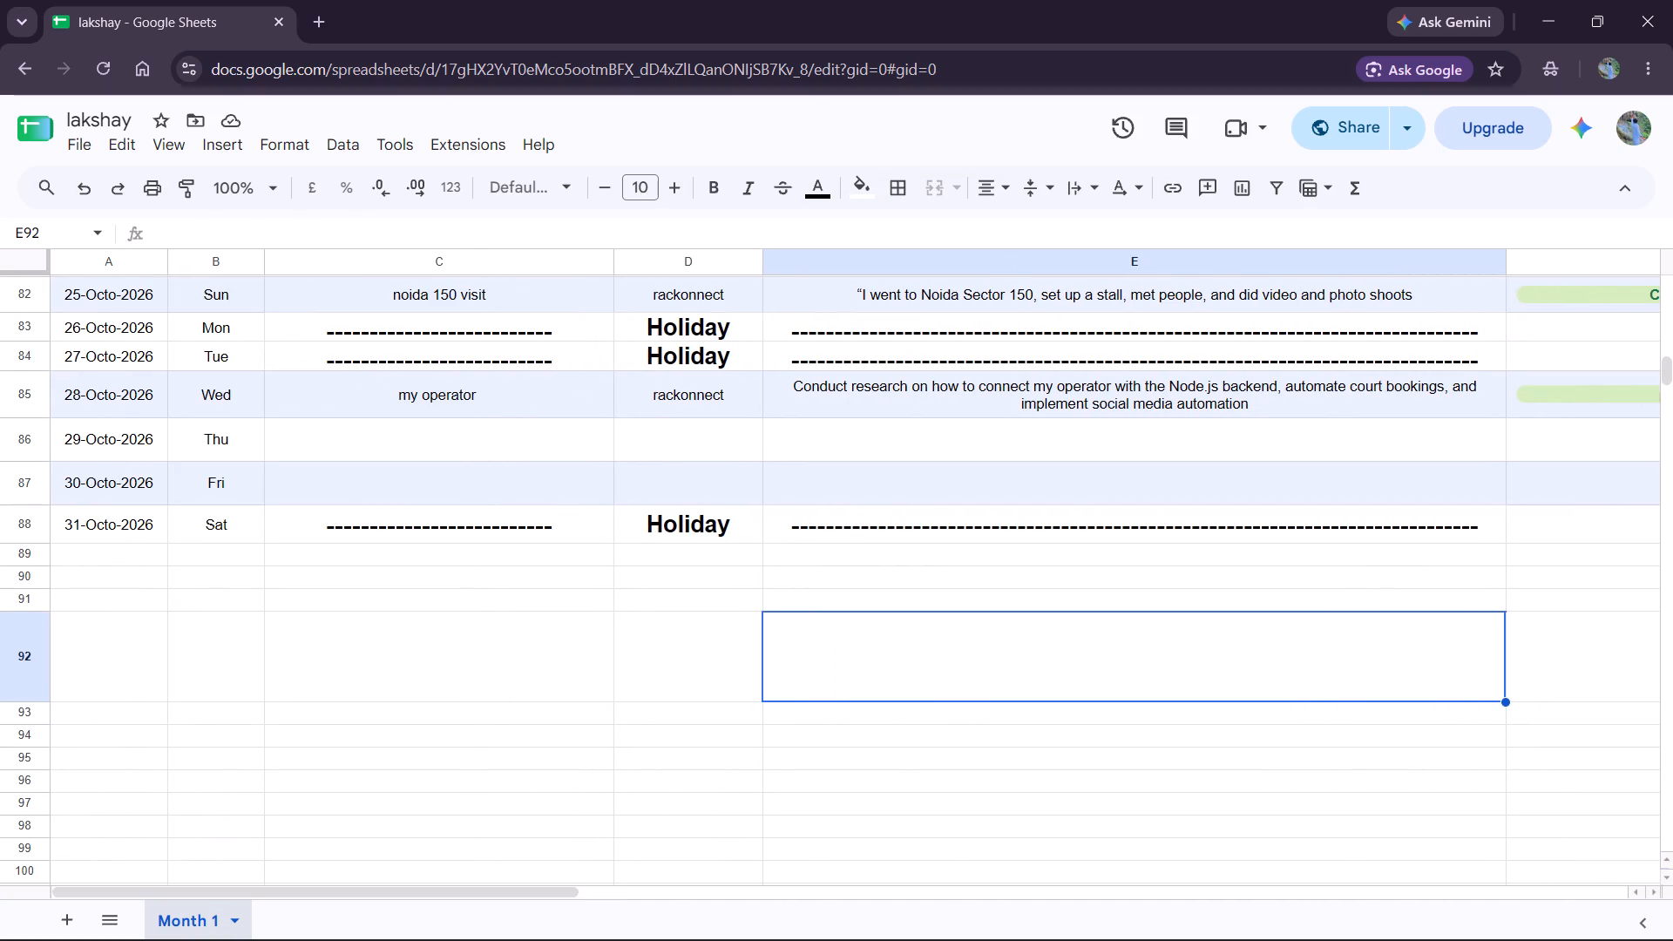
left_click_drag(19, 697, 33, 709)
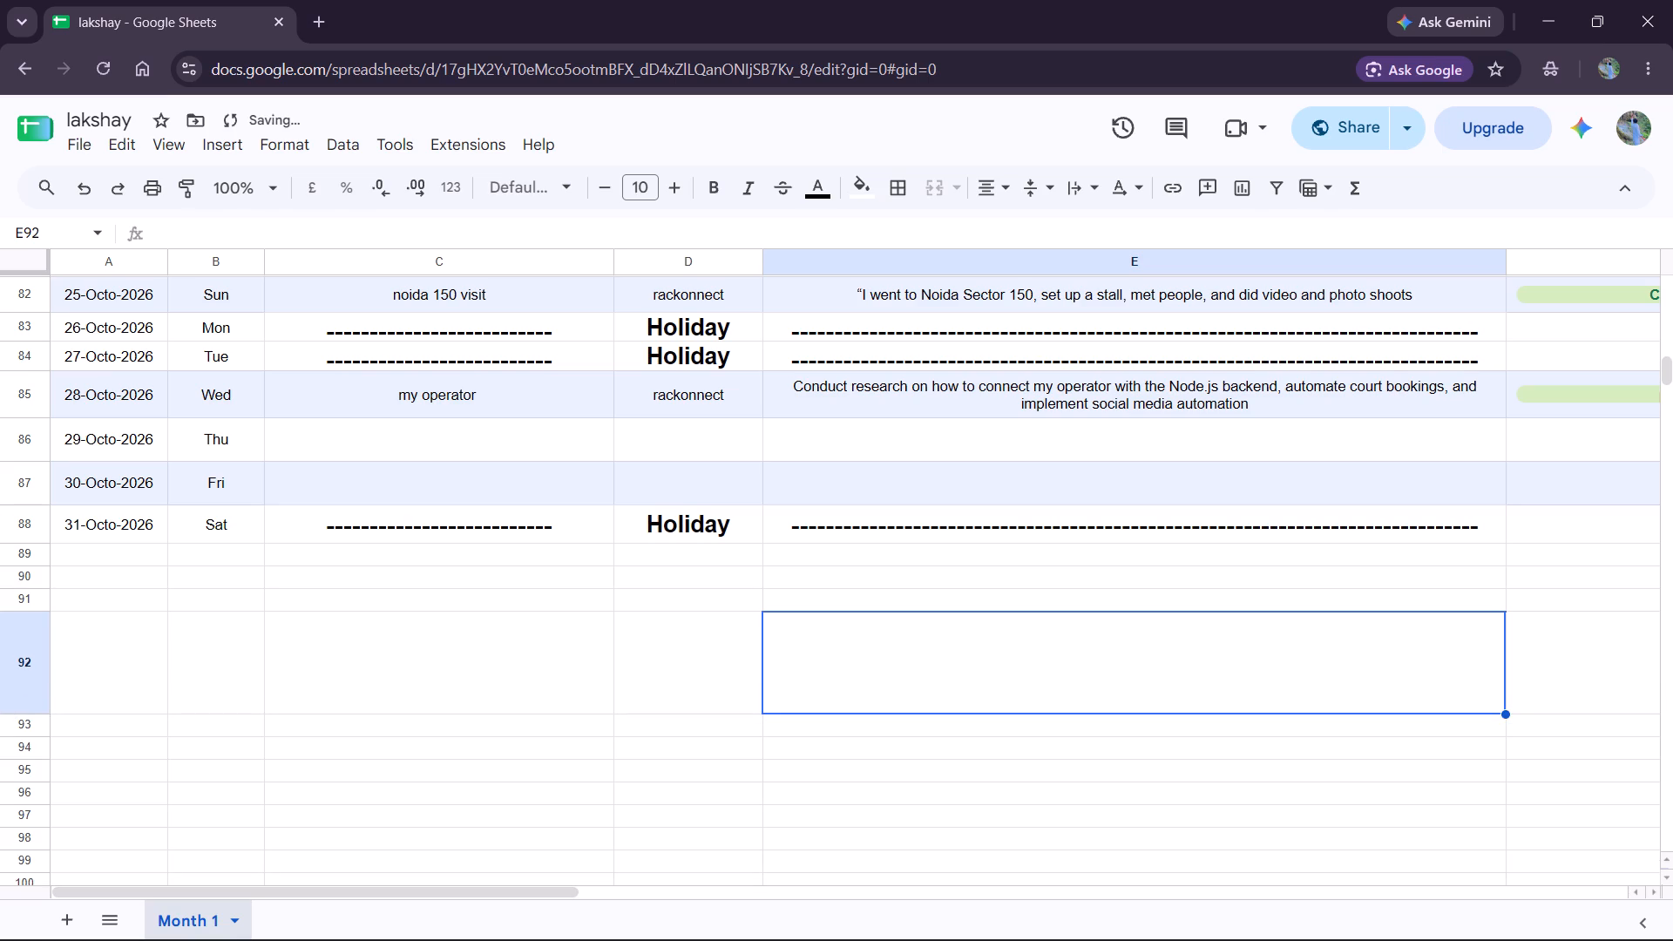
Enter november in cell E92 by copying the word written in the address bar of a temporary new browser tab.
key("ctrl+t")
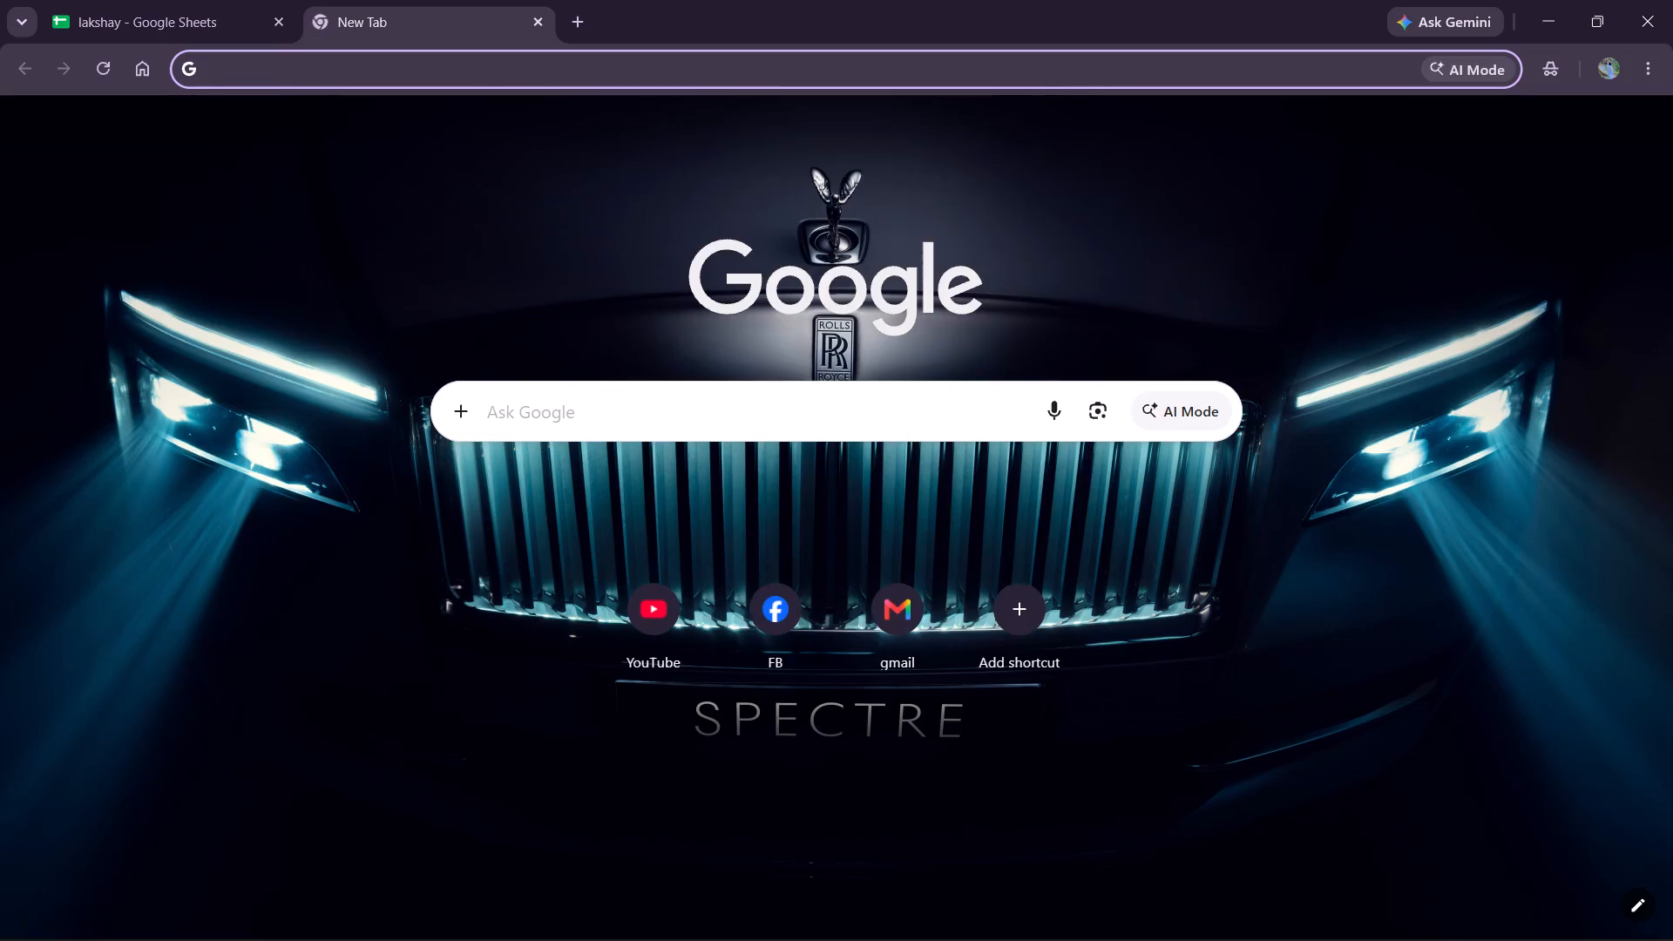
type("no")
type("ve")
type("mber")
key("ctrl+a")
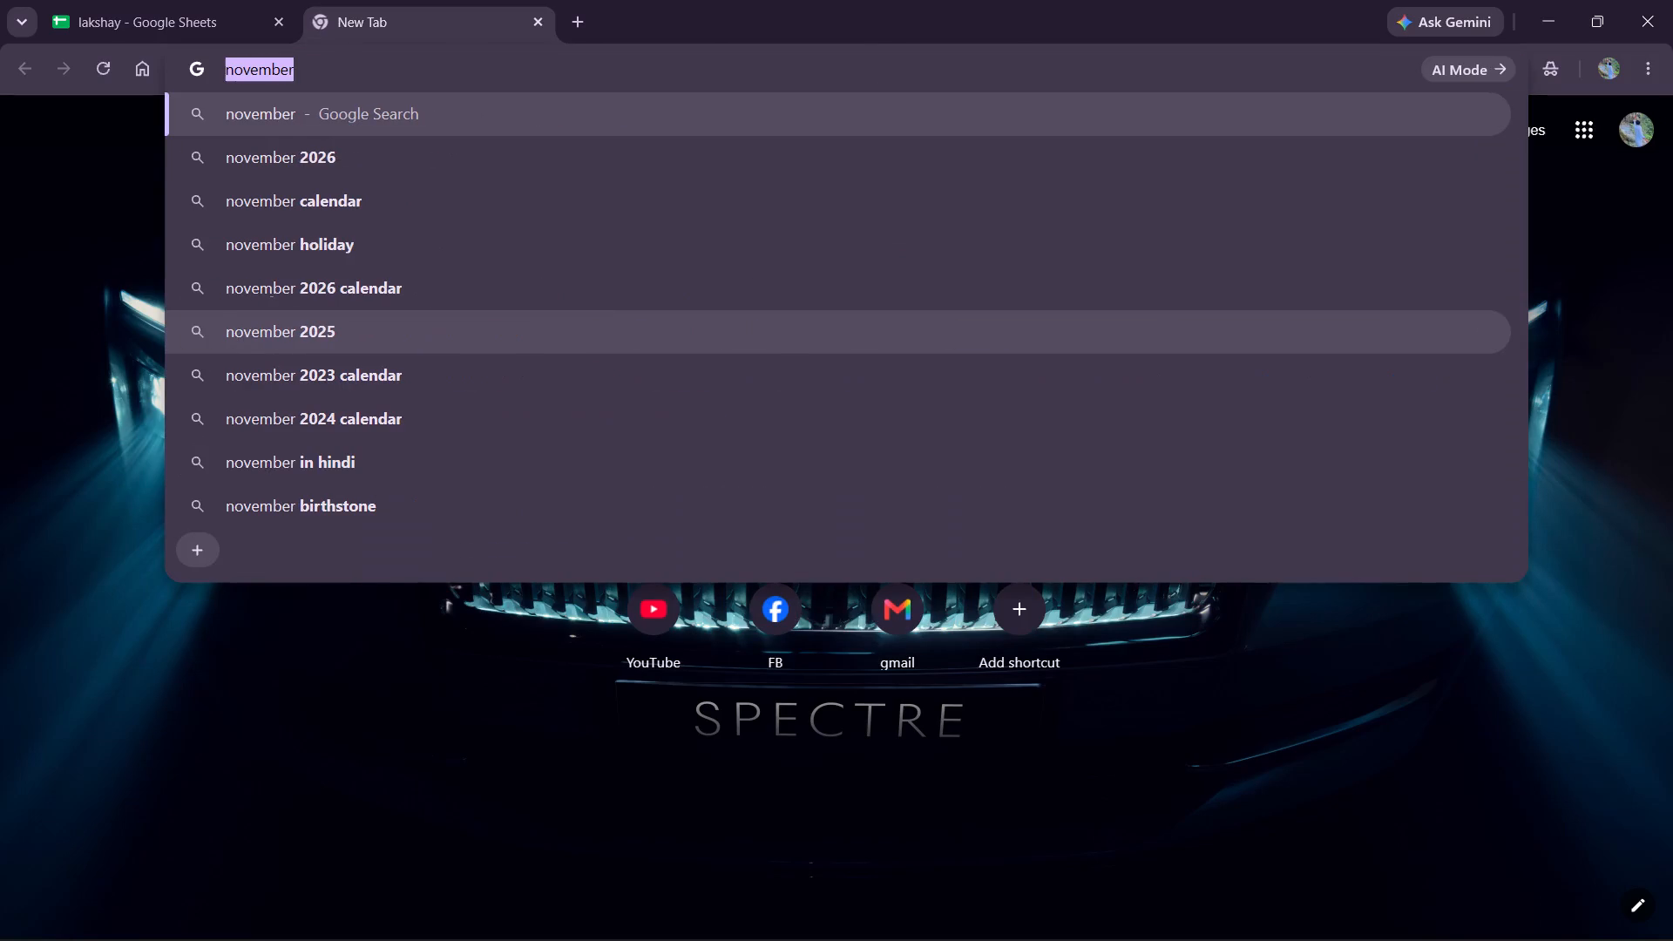
key("ctrl+c")
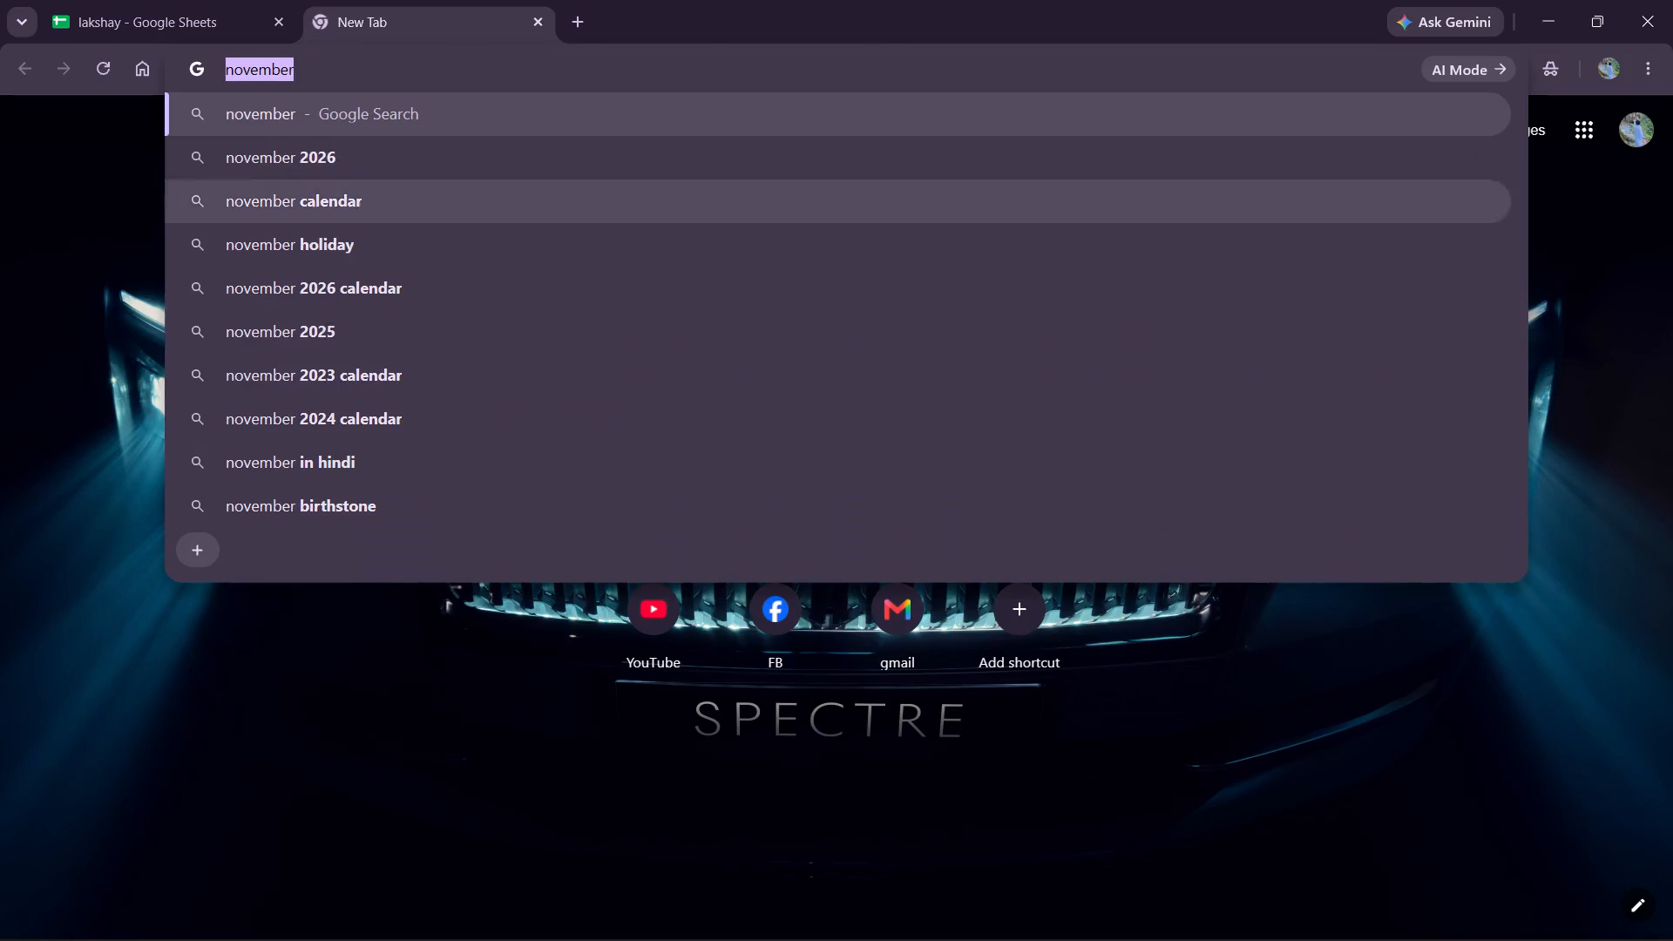
left_click(542, 17)
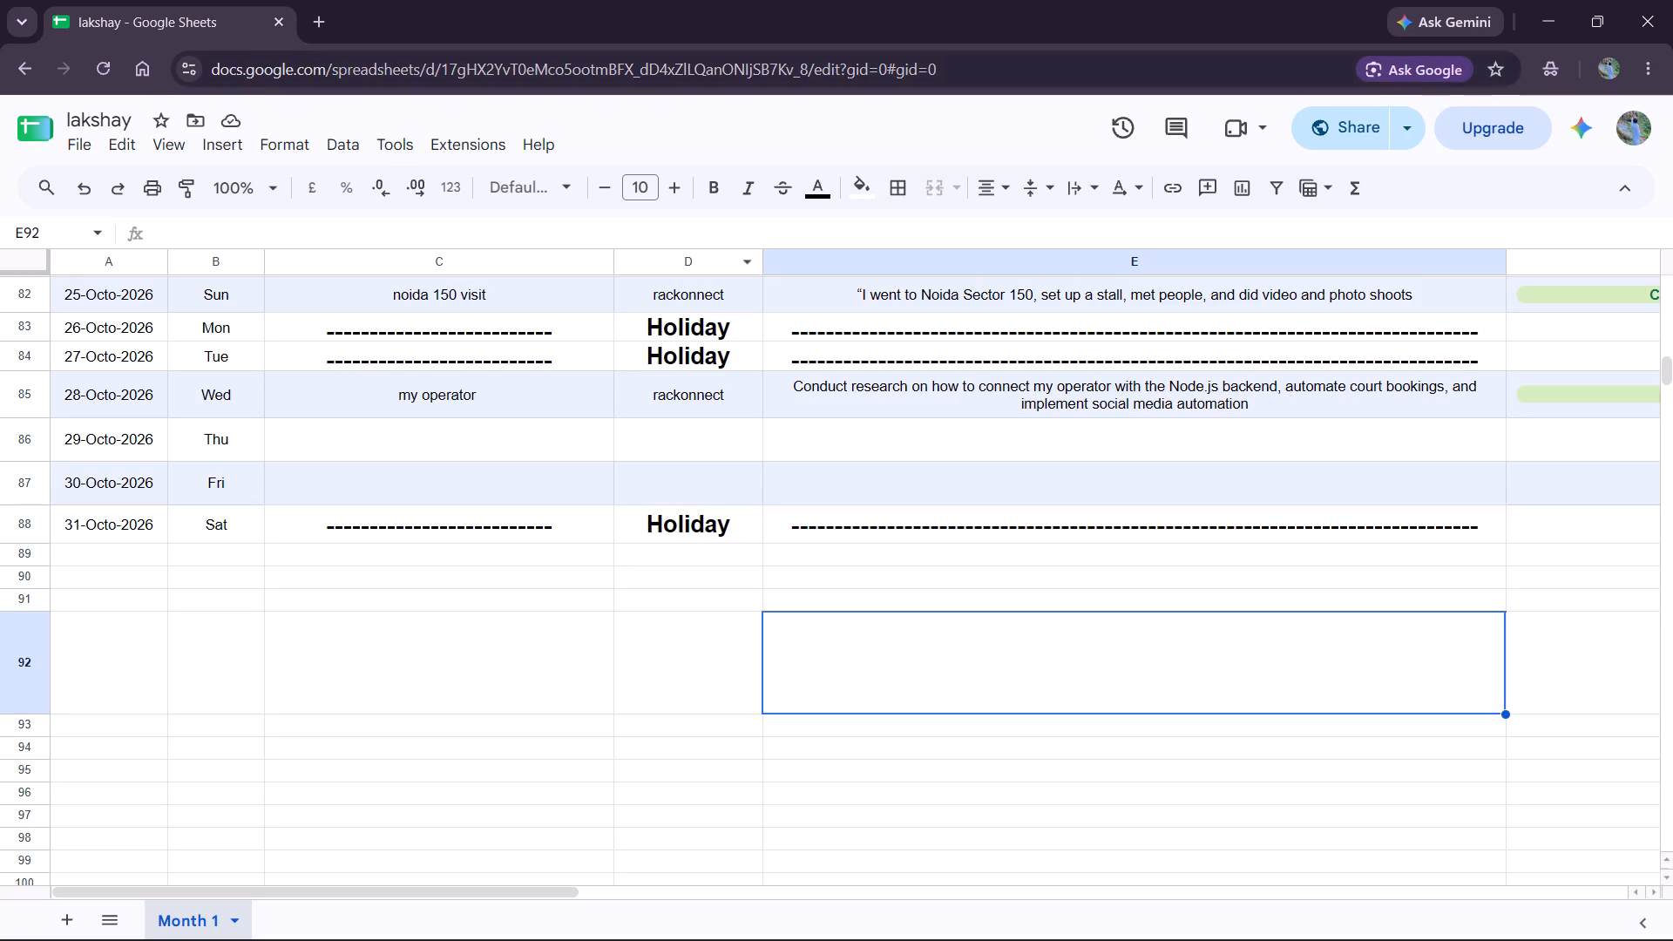
left_click(847, 667)
key("ctrl+v")
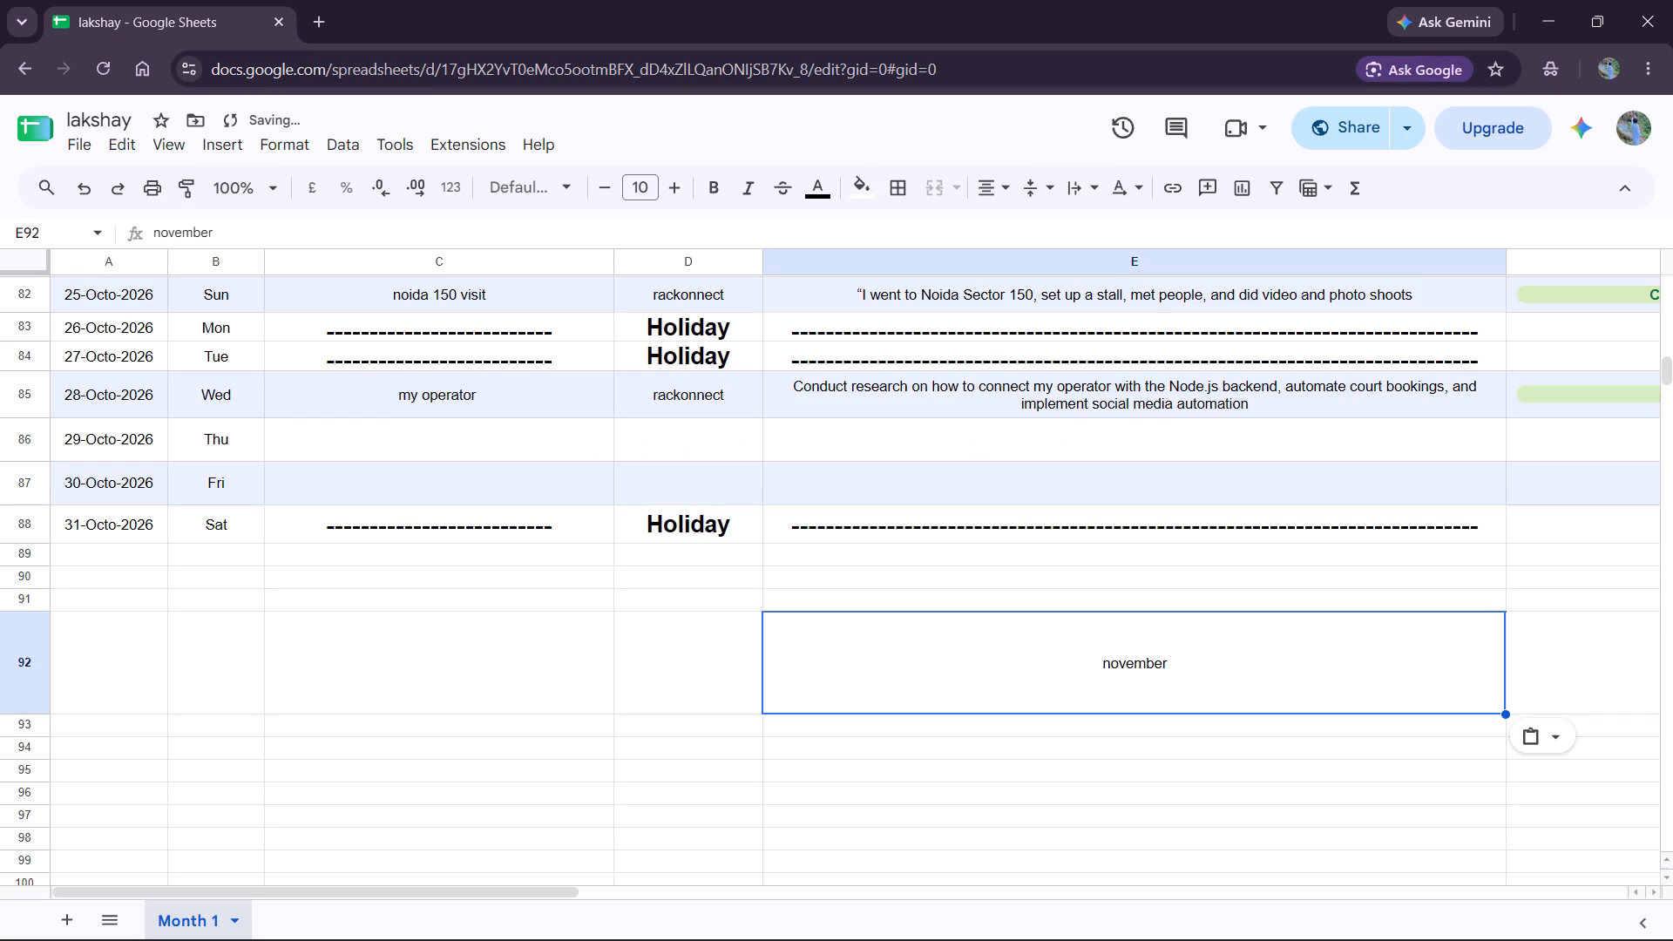
Format the november heading in E92 as bold, font size 20, vertically aligned to the middle of the cell.
left_click(1274, 676)
left_click(1269, 672)
double_click(1269, 672)
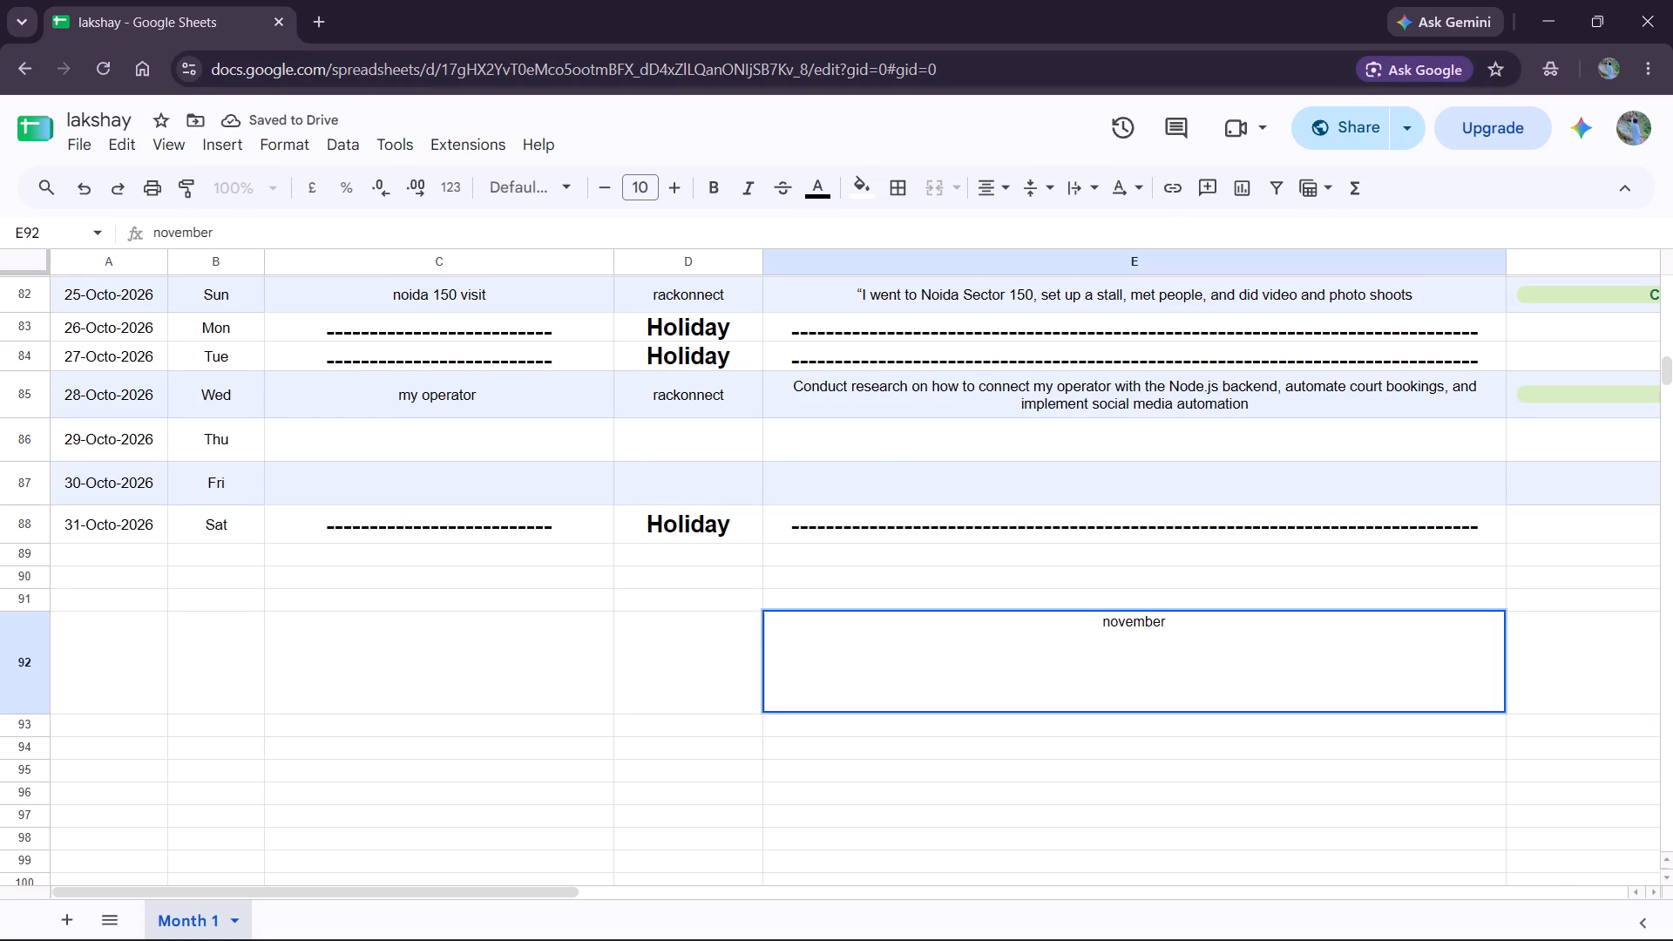
key("ctrl+a")
key("ctrl+b")
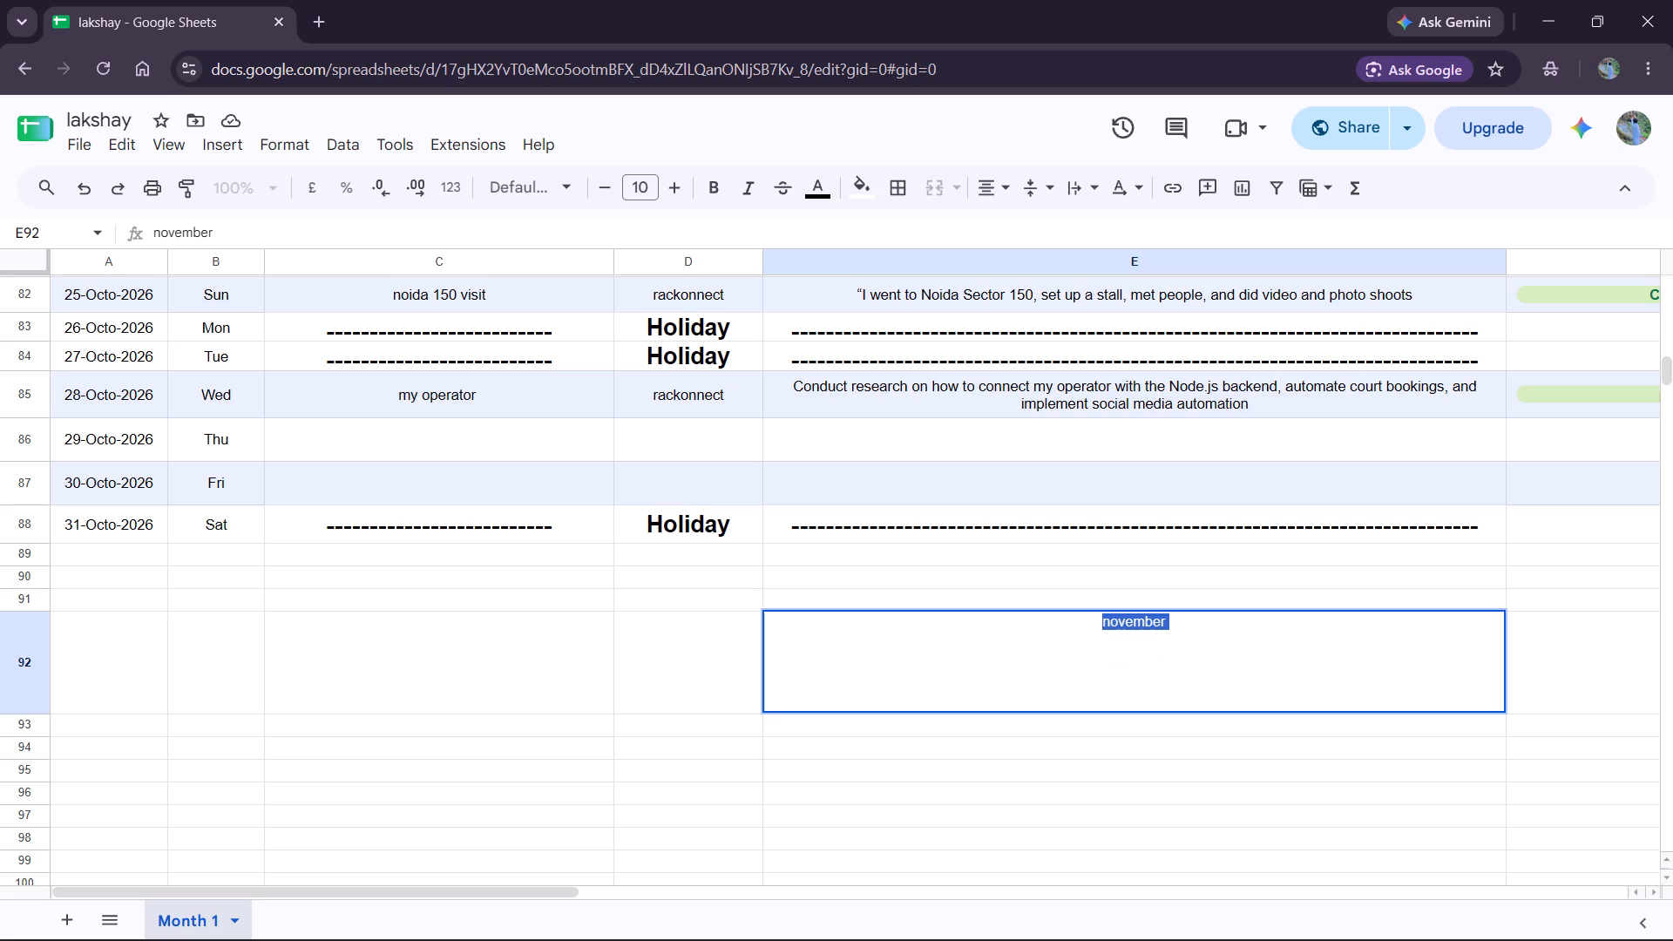
triple_click(681, 189)
triple_click(681, 189)
double_click(684, 186)
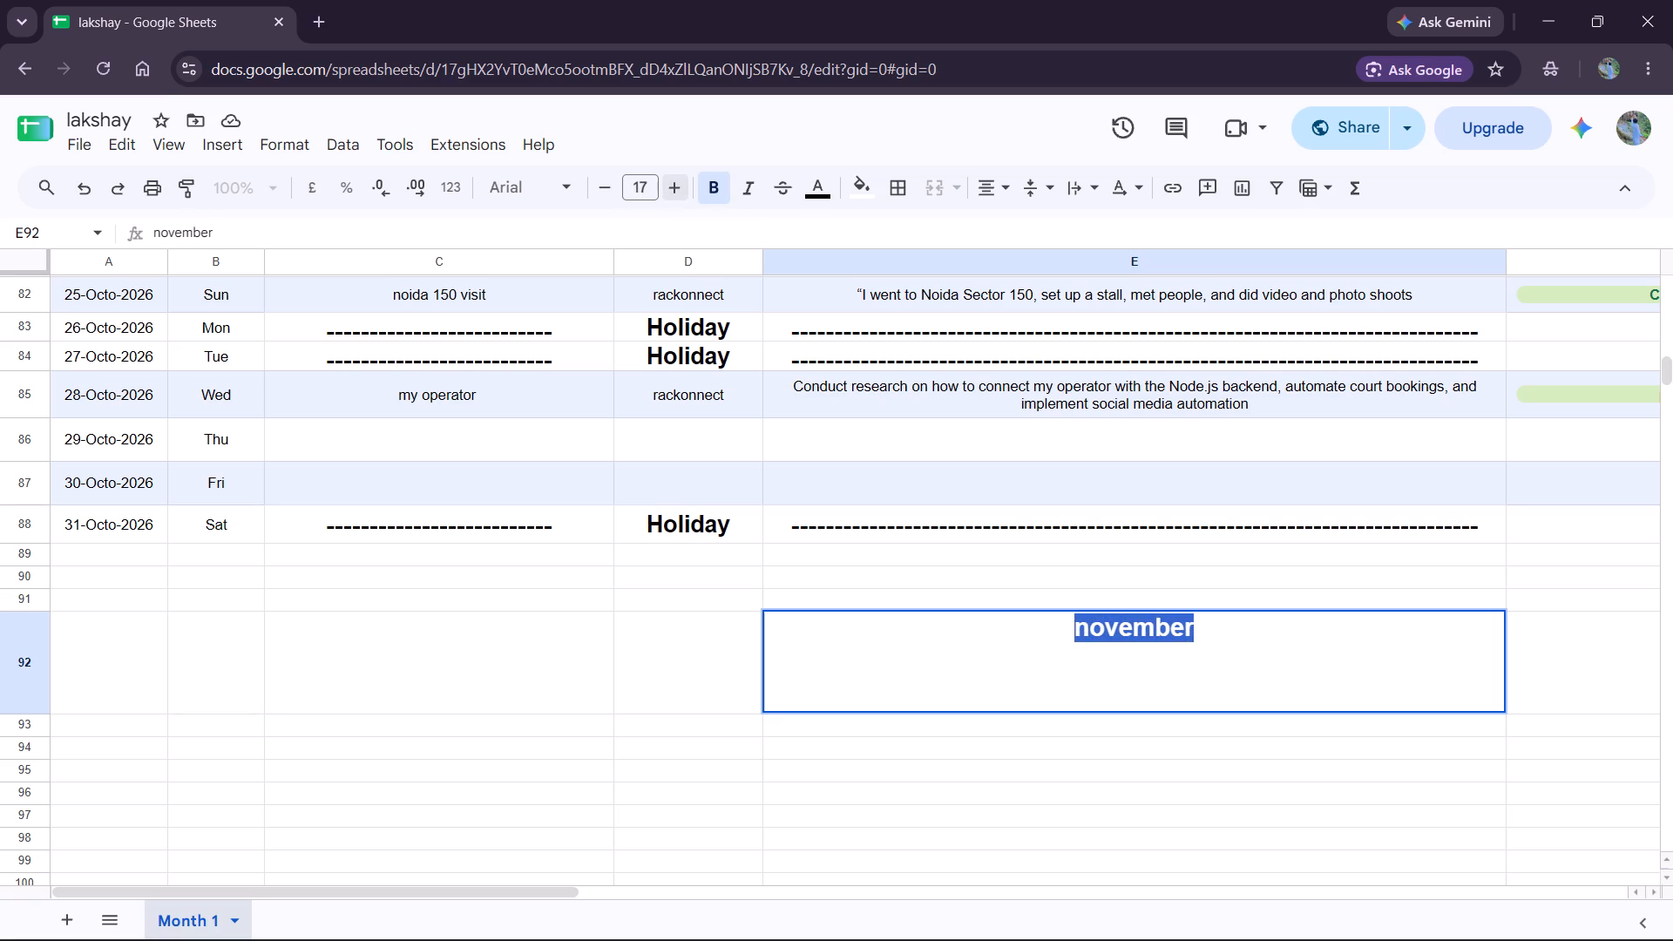
double_click(687, 186)
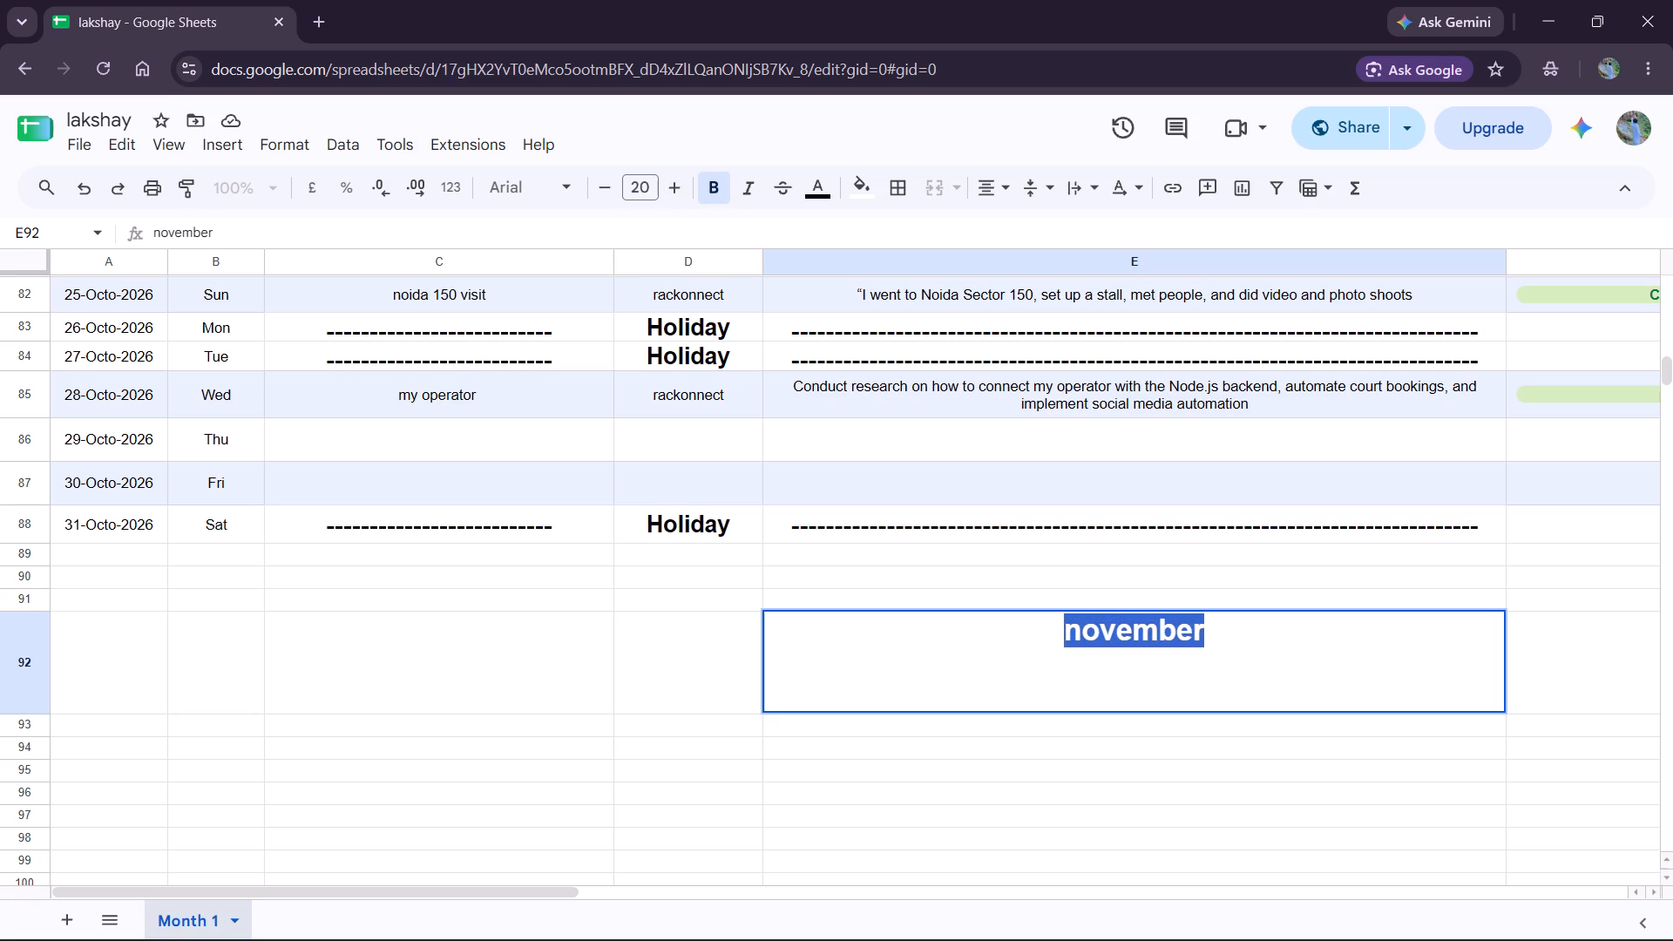
left_click(986, 194)
left_click(1029, 188)
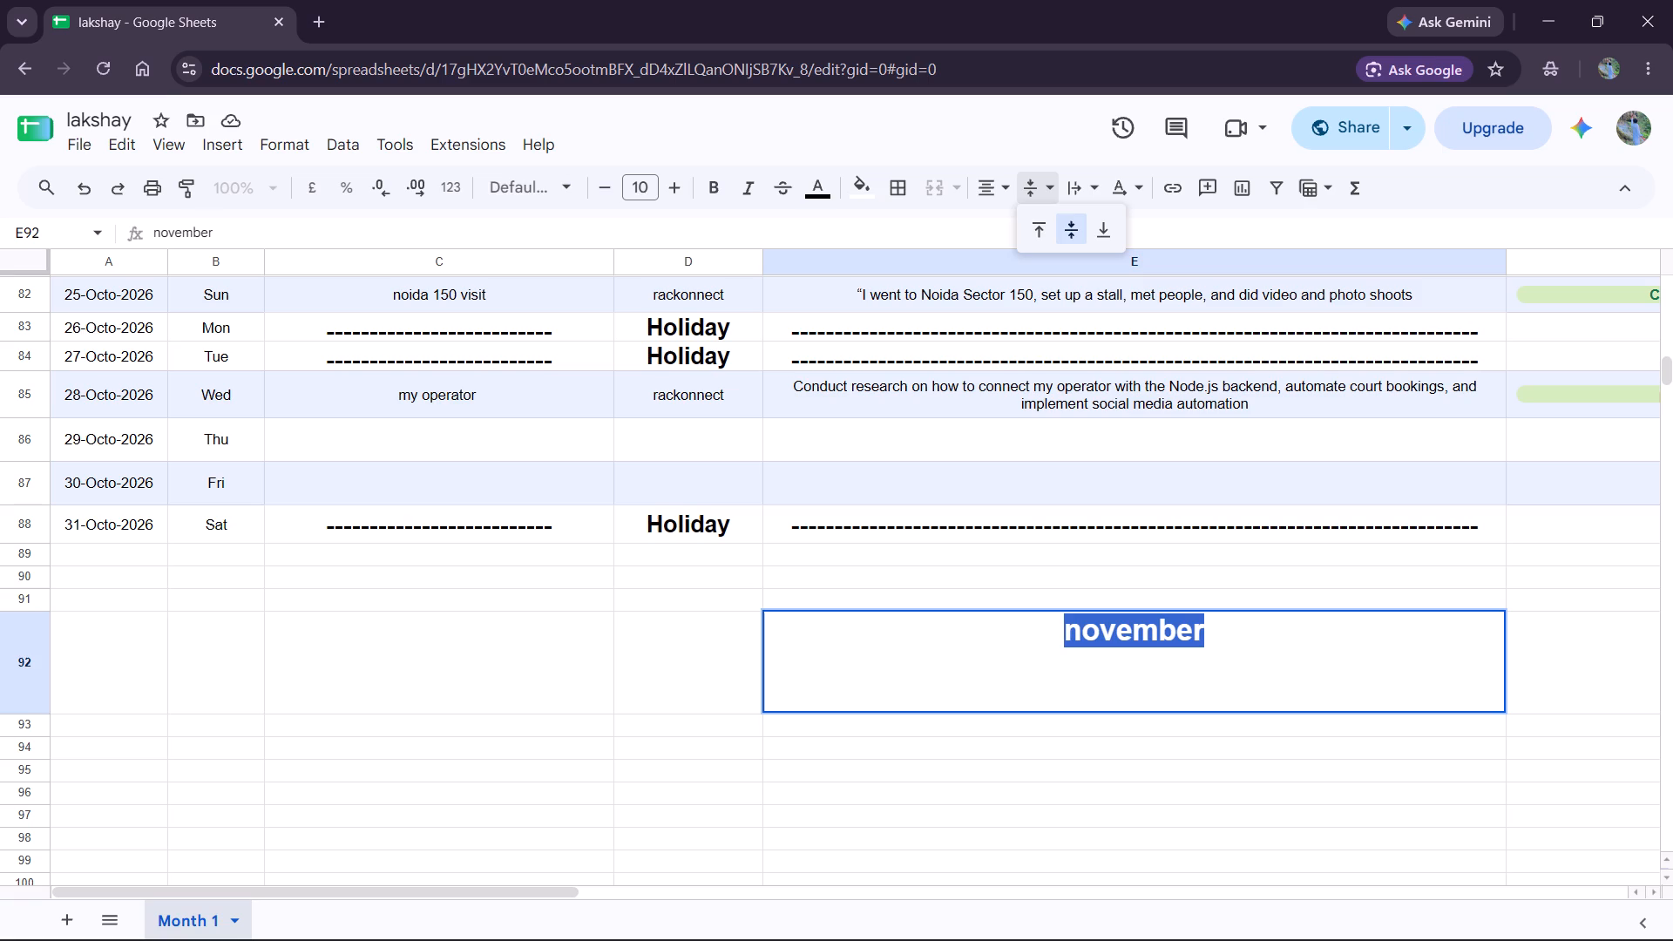
left_click(1068, 229)
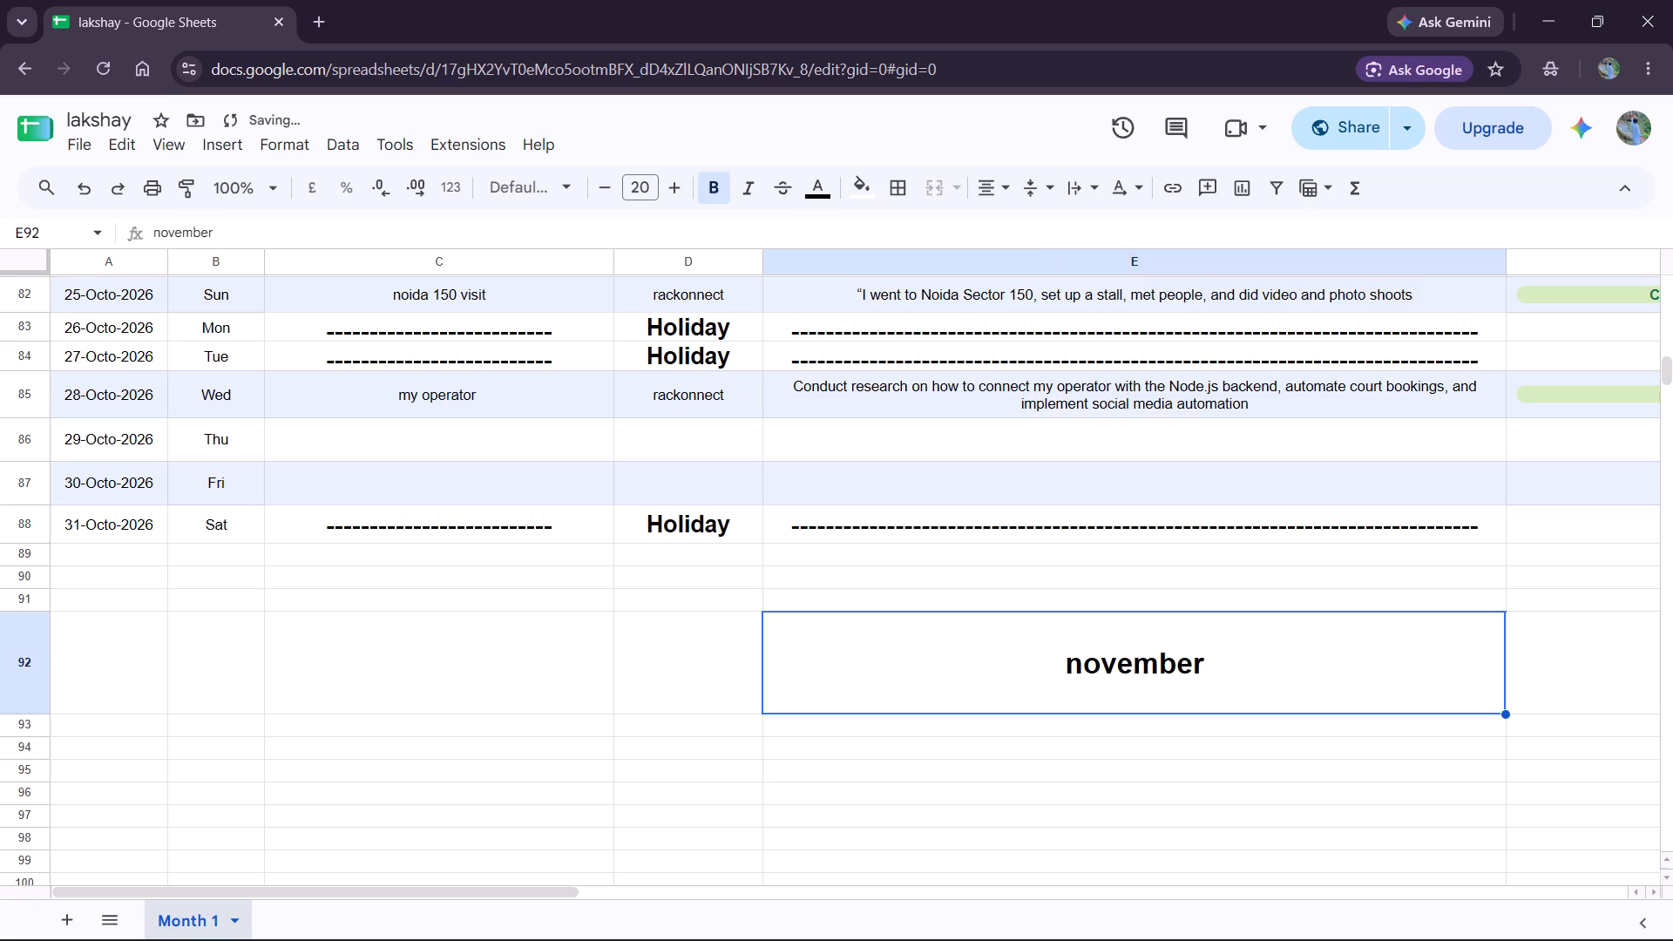
Check the font size of the october heading in E56 and set the november heading in E92 to size 23.
scroll(1016, 498, "up", 3)
left_click(1101, 479)
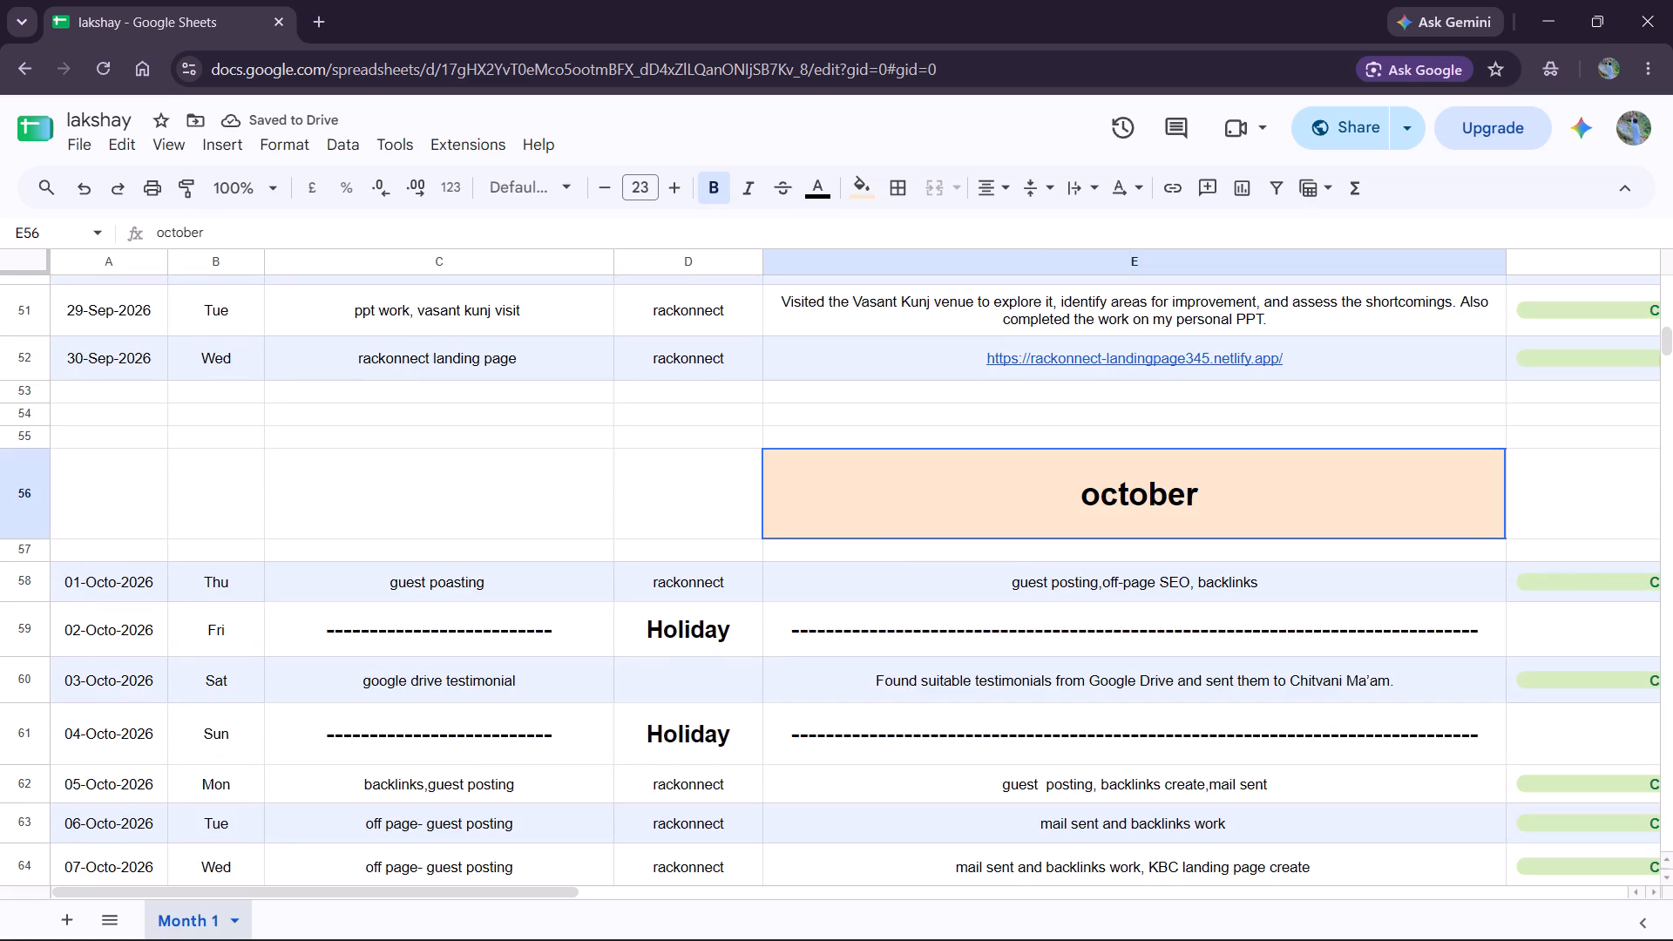
scroll(1106, 491, "down", 4)
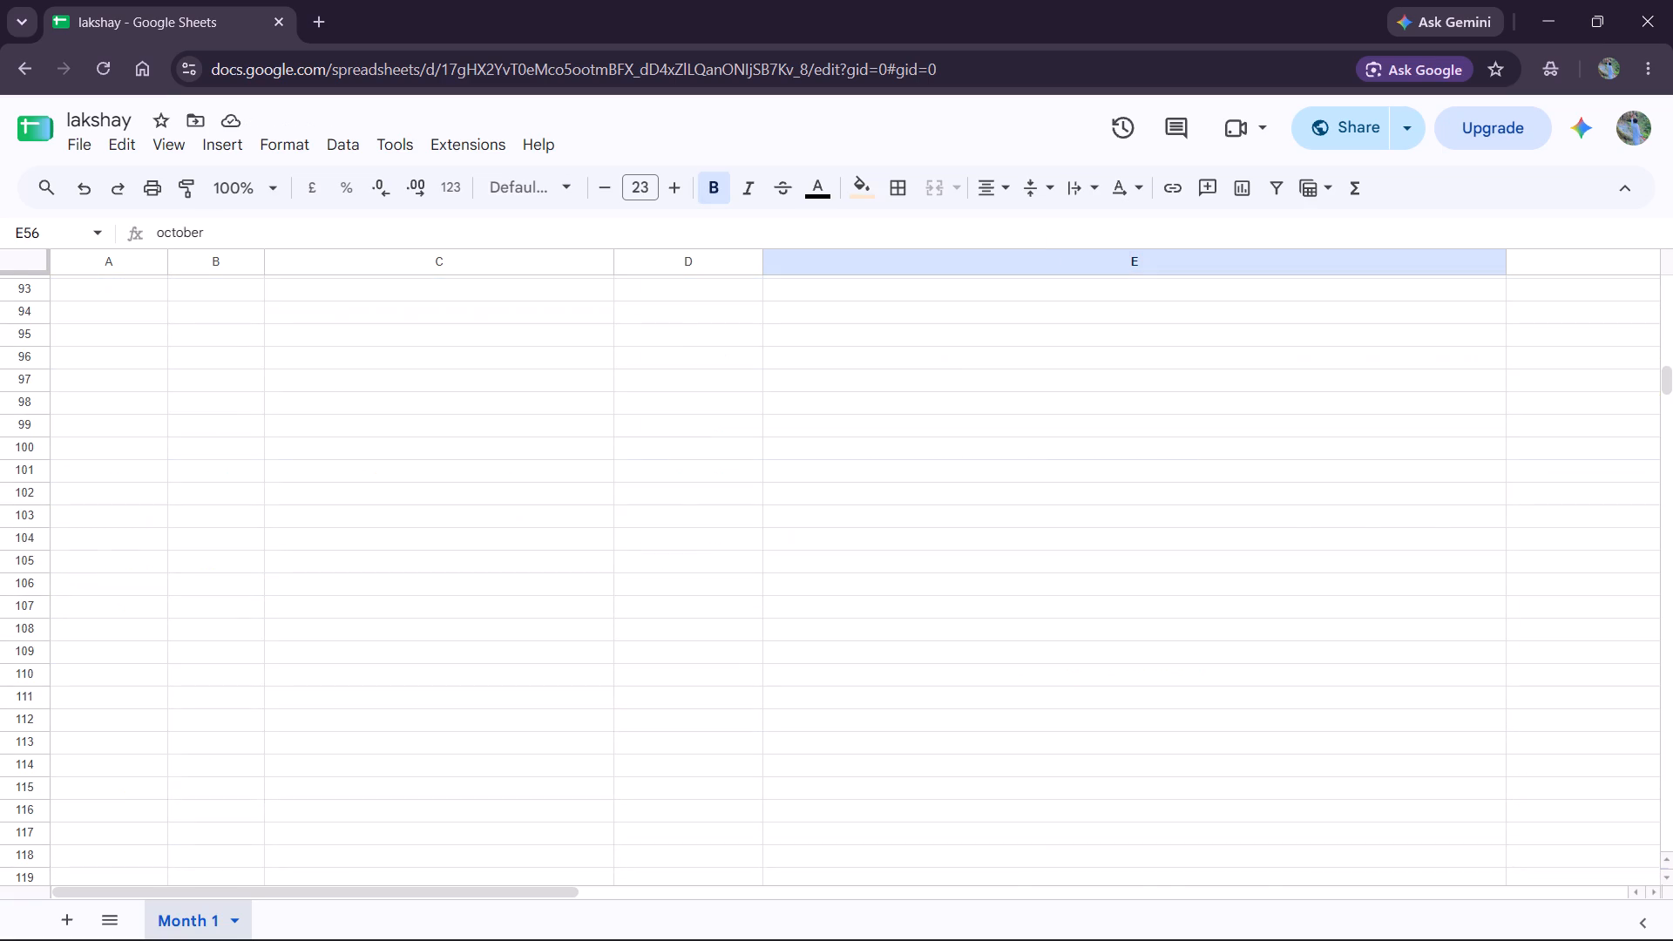
scroll(1110, 490, "up", 1)
left_click(1121, 694)
left_click(672, 200)
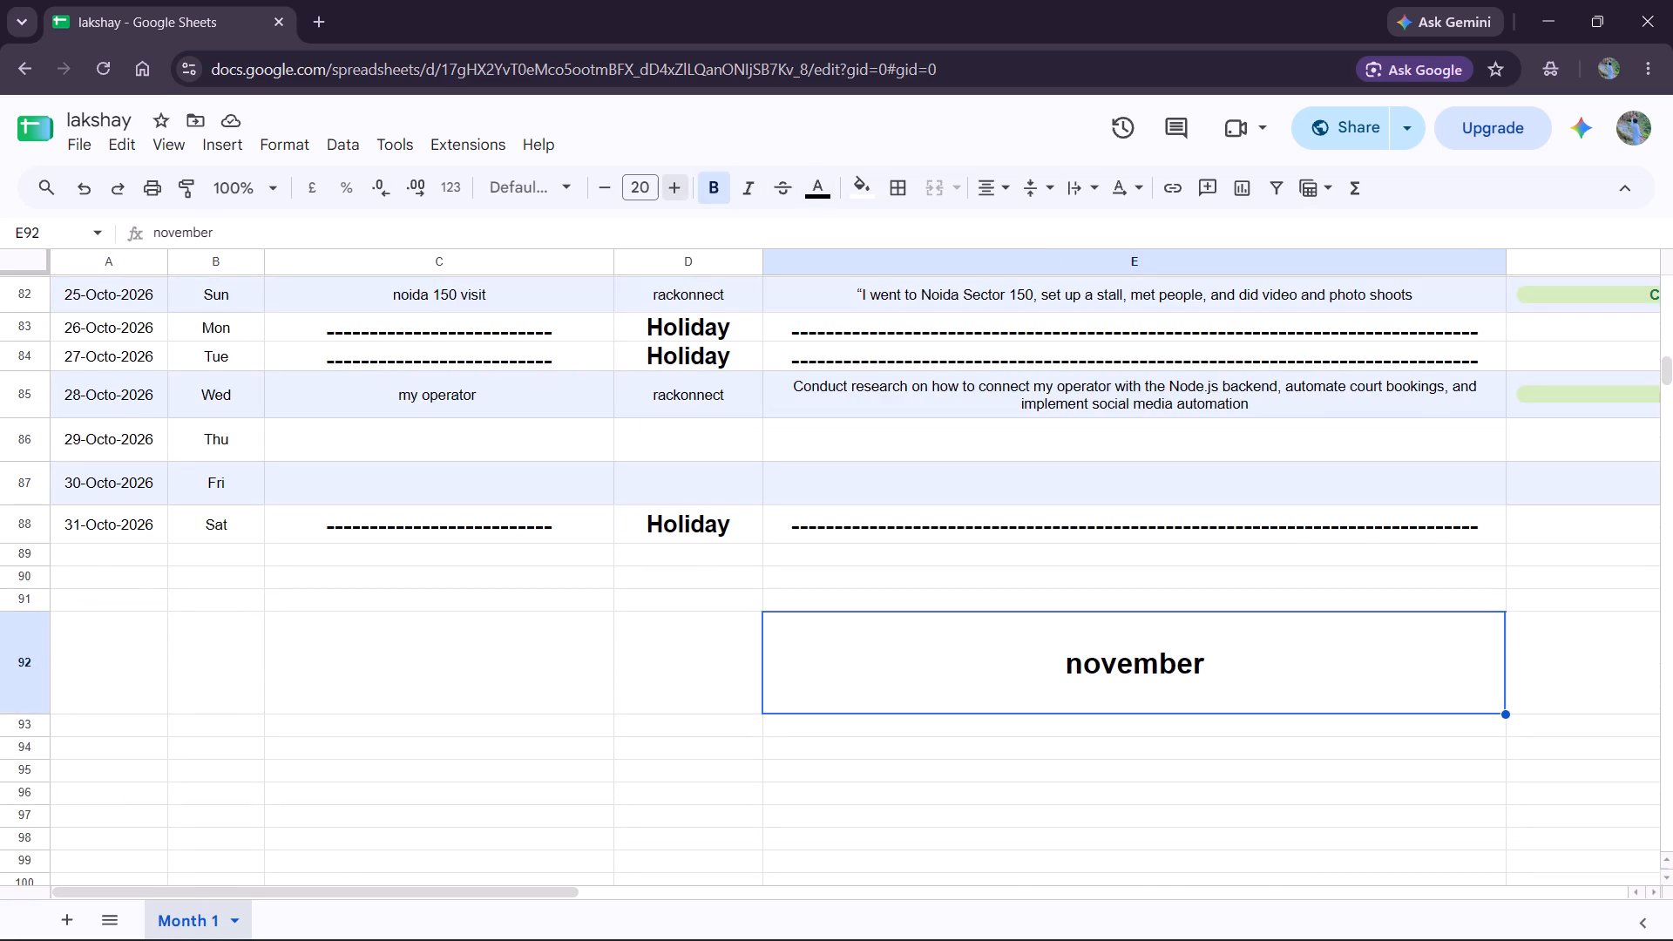
left_click(672, 200)
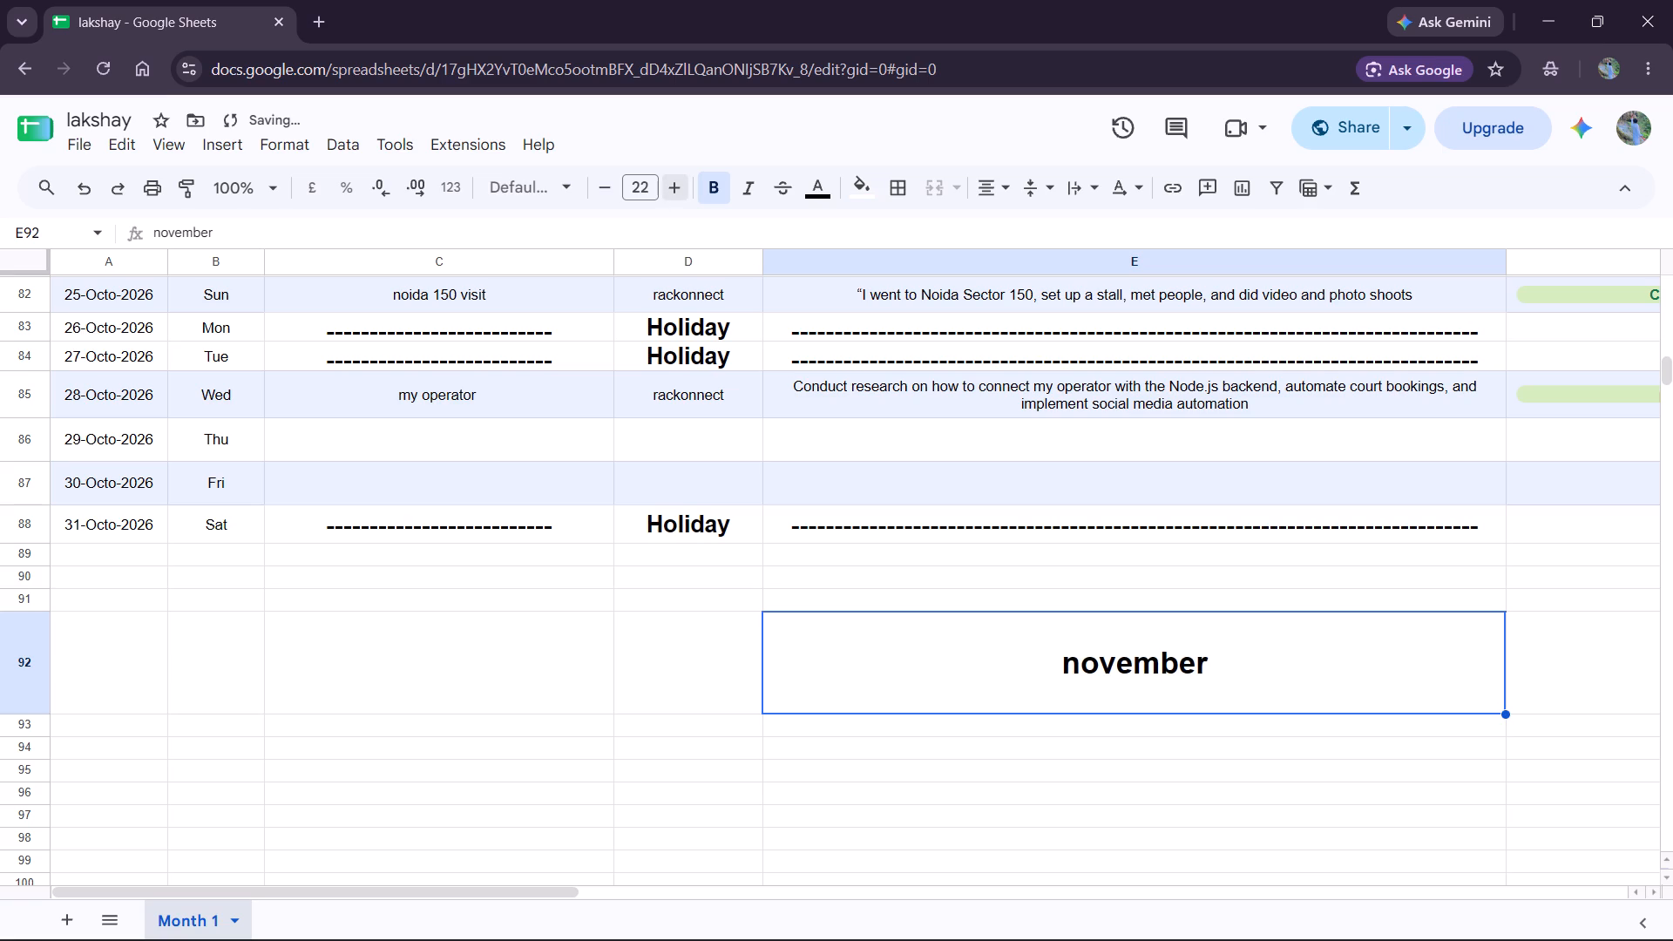
left_click(673, 194)
Capitalise the first letter of the heading in E92 so it reads November.
triple_click(1239, 665)
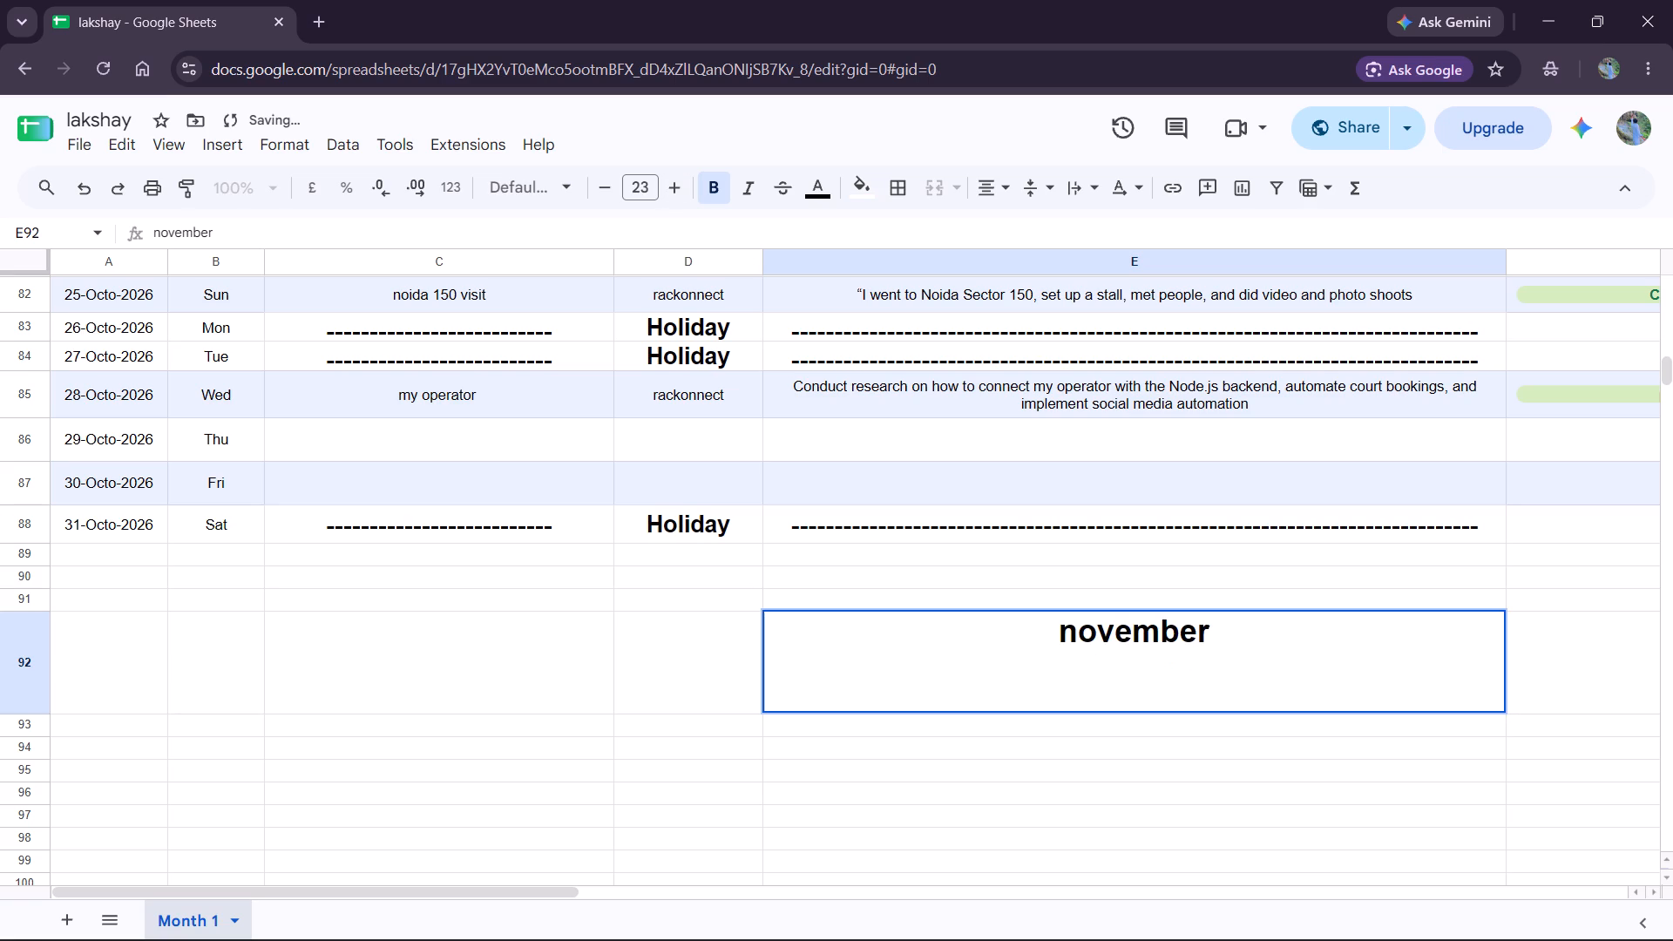
left_click(1087, 649)
left_click(1080, 631)
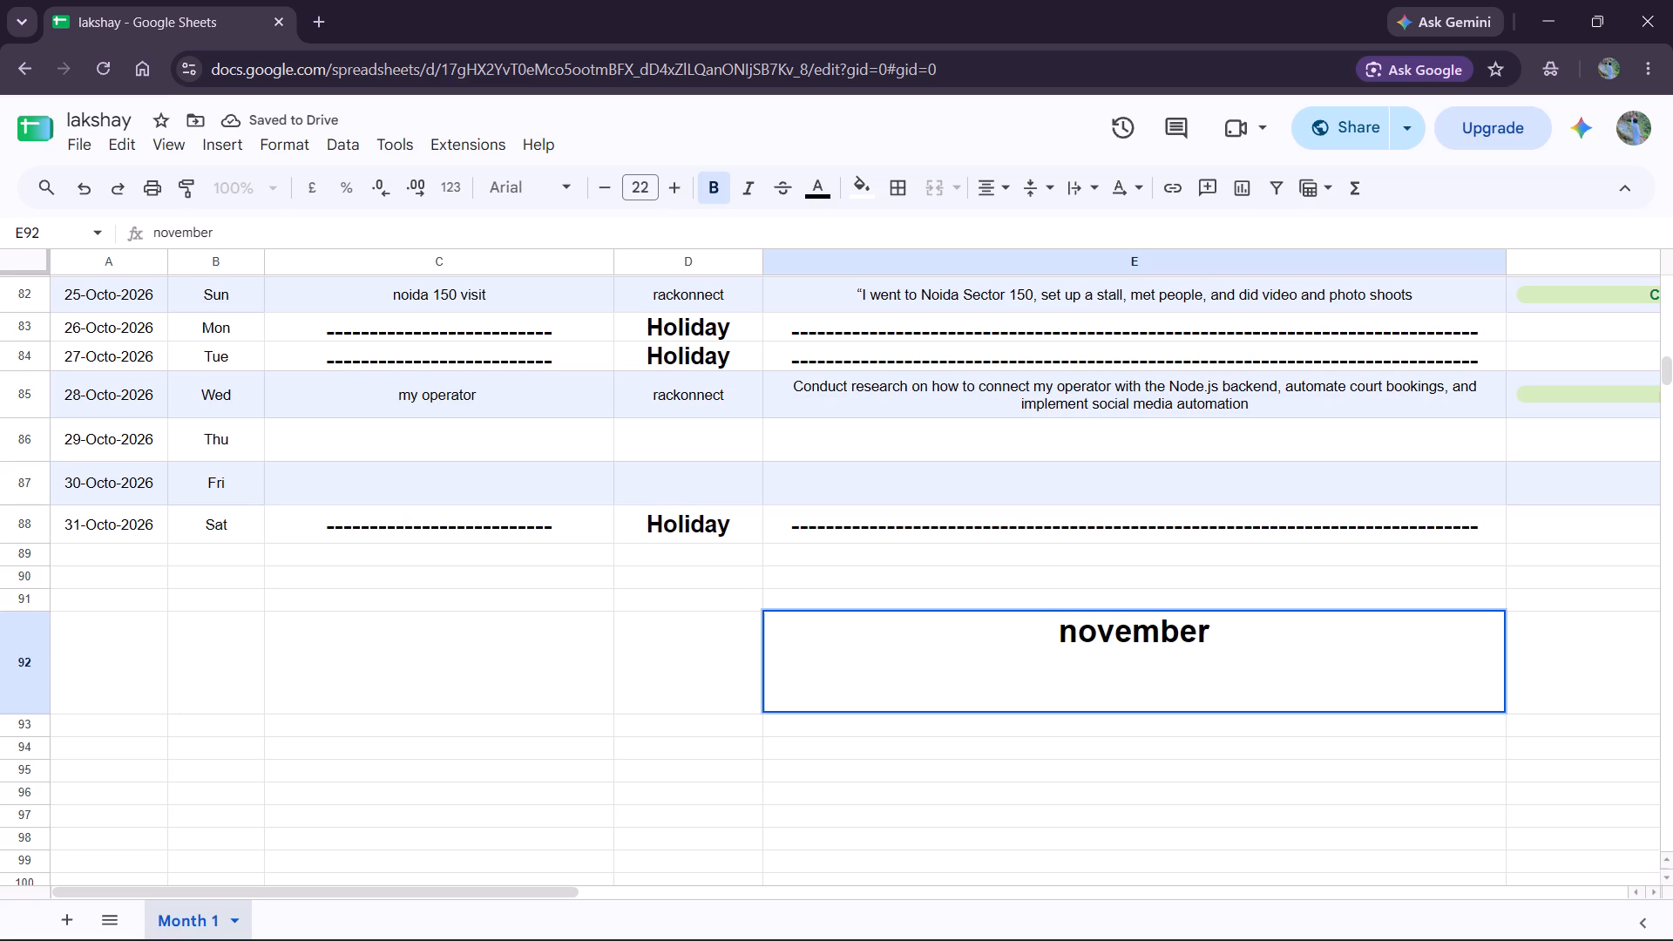
key("BackSpace")
key("m")
key("BackSpace")
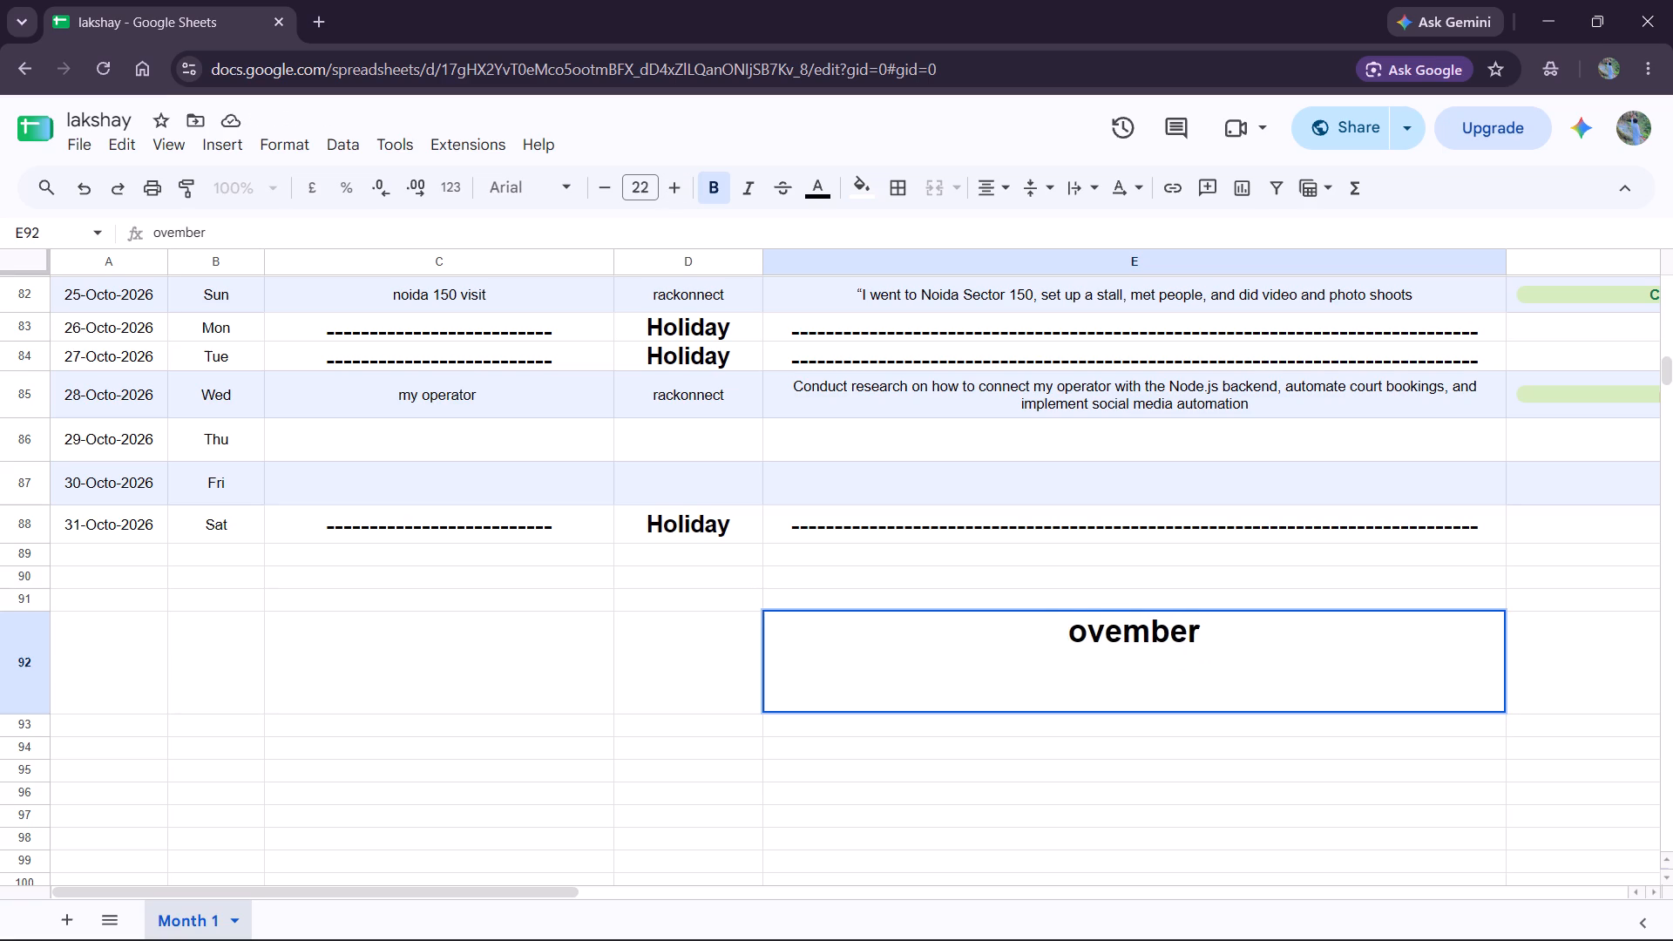
key("n")
key("ctrl+s")
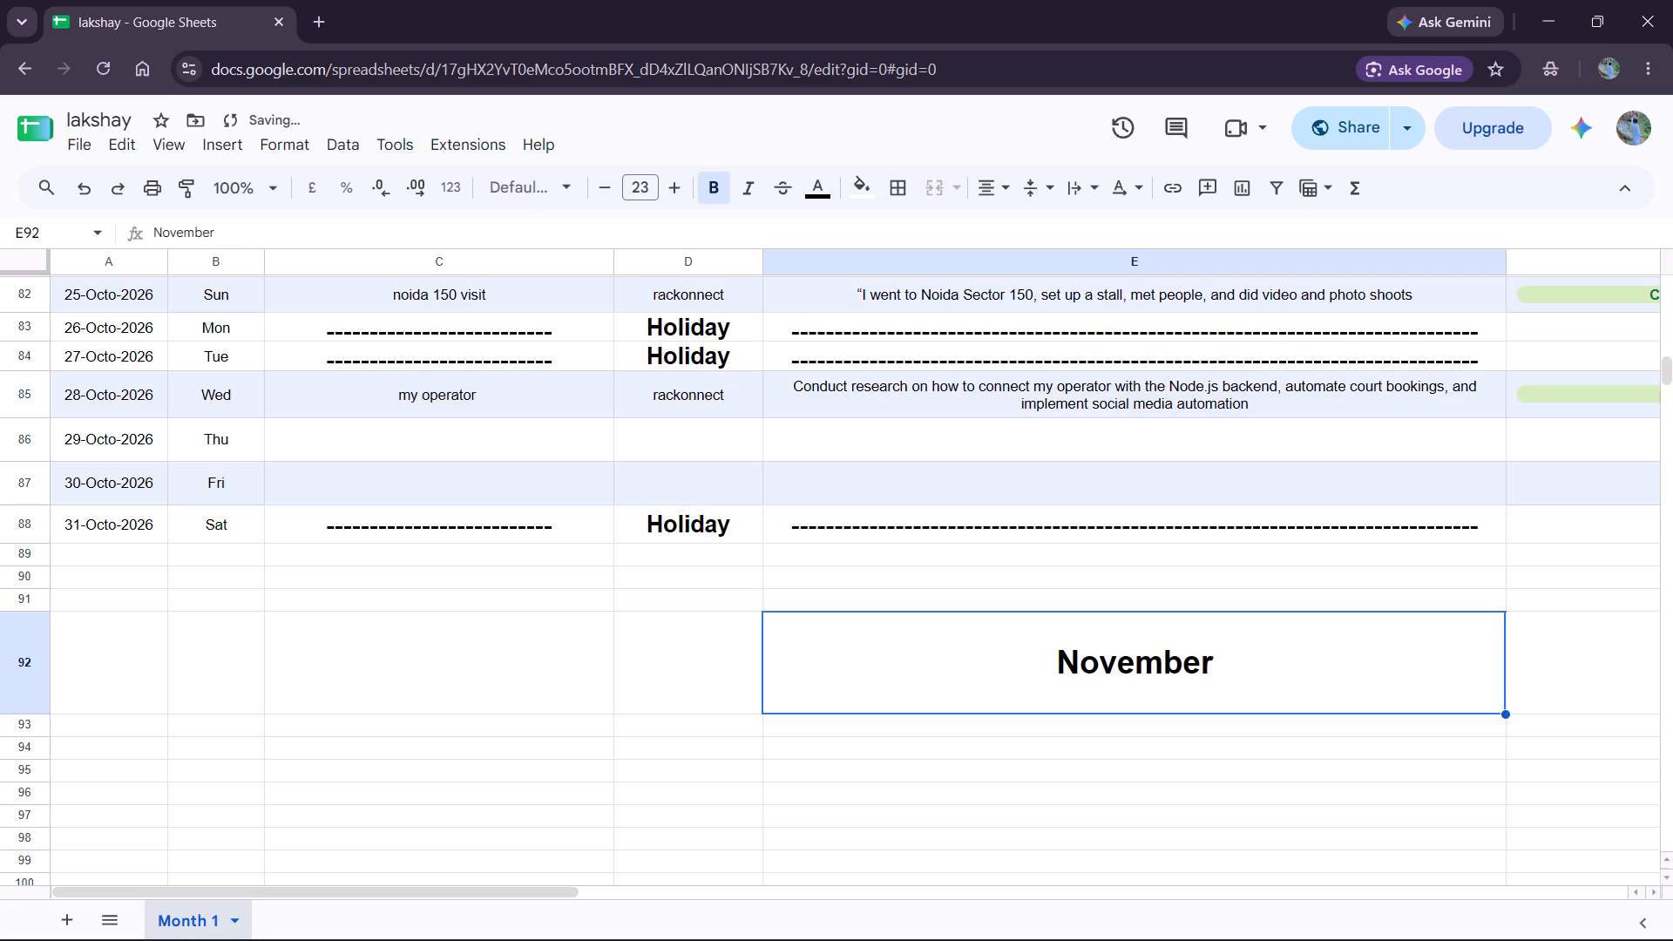
left_click(1152, 837)
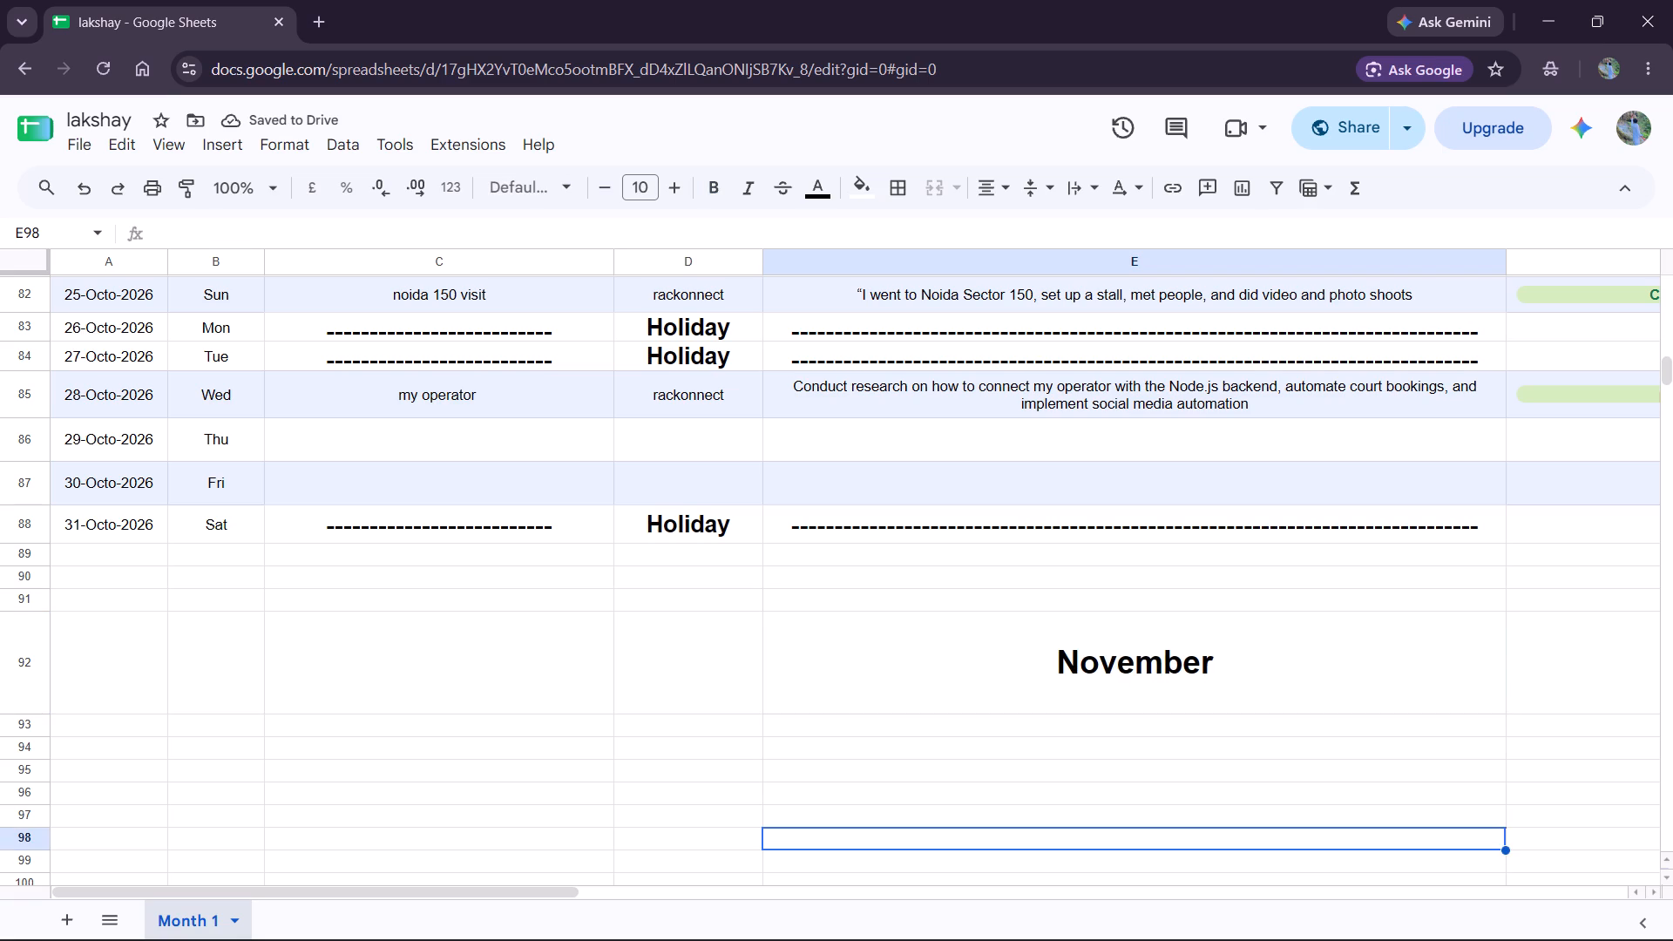
Give the November heading cell E92 a background fill, trying teal and light green.
left_click(1226, 647)
left_click(862, 180)
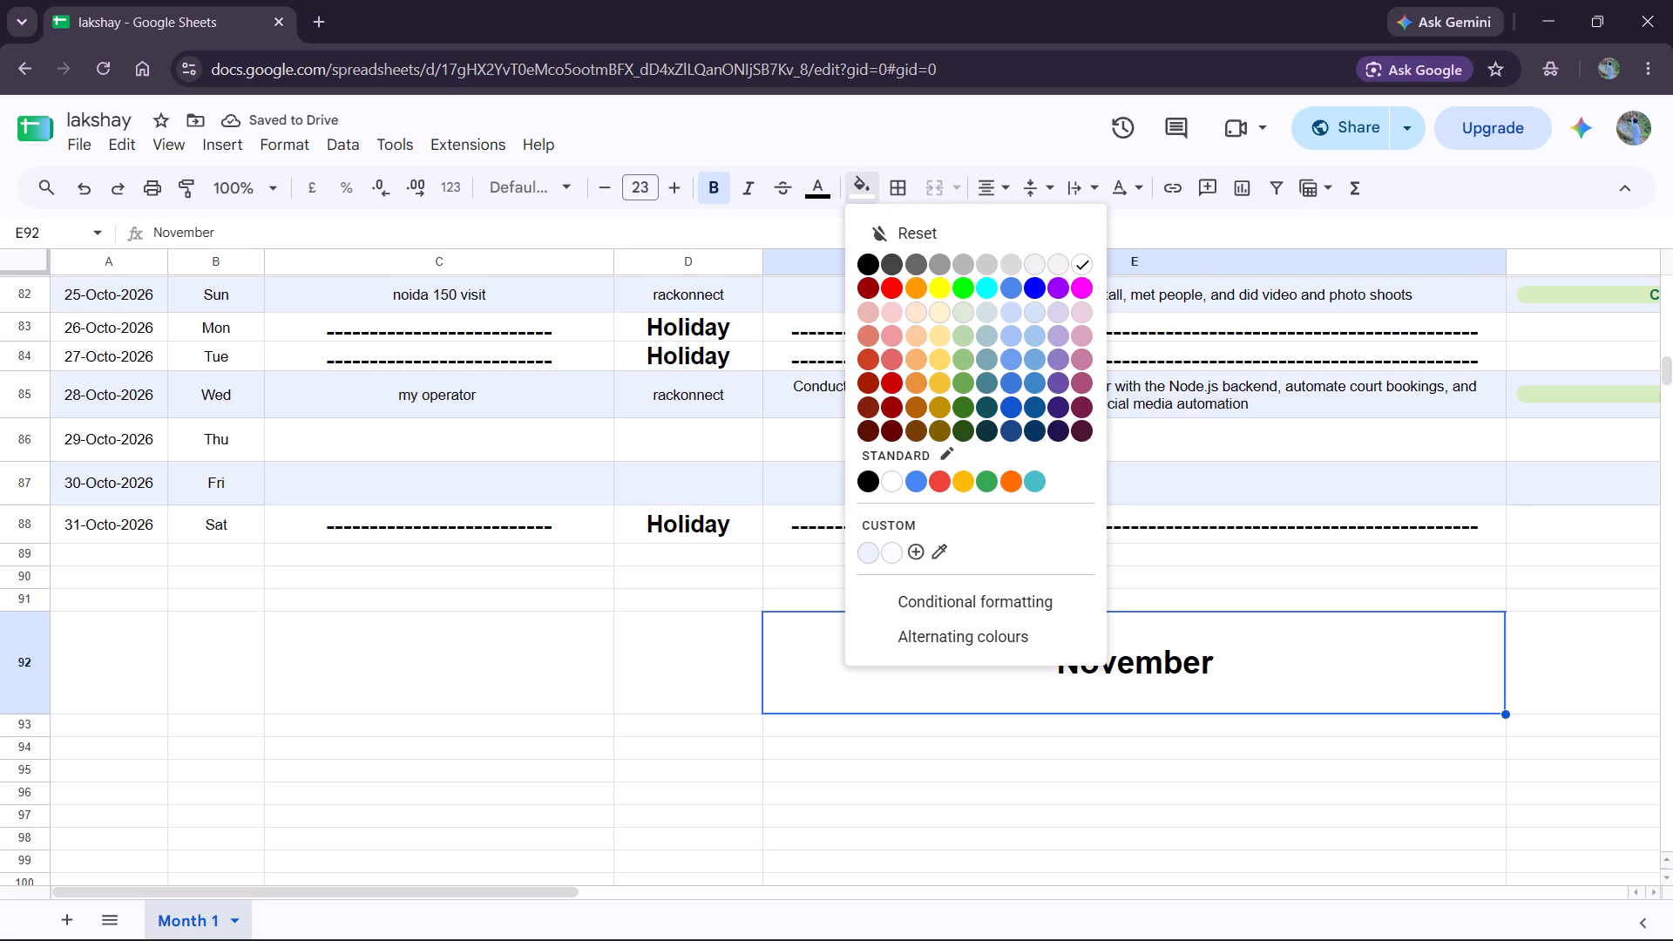
left_click(1026, 480)
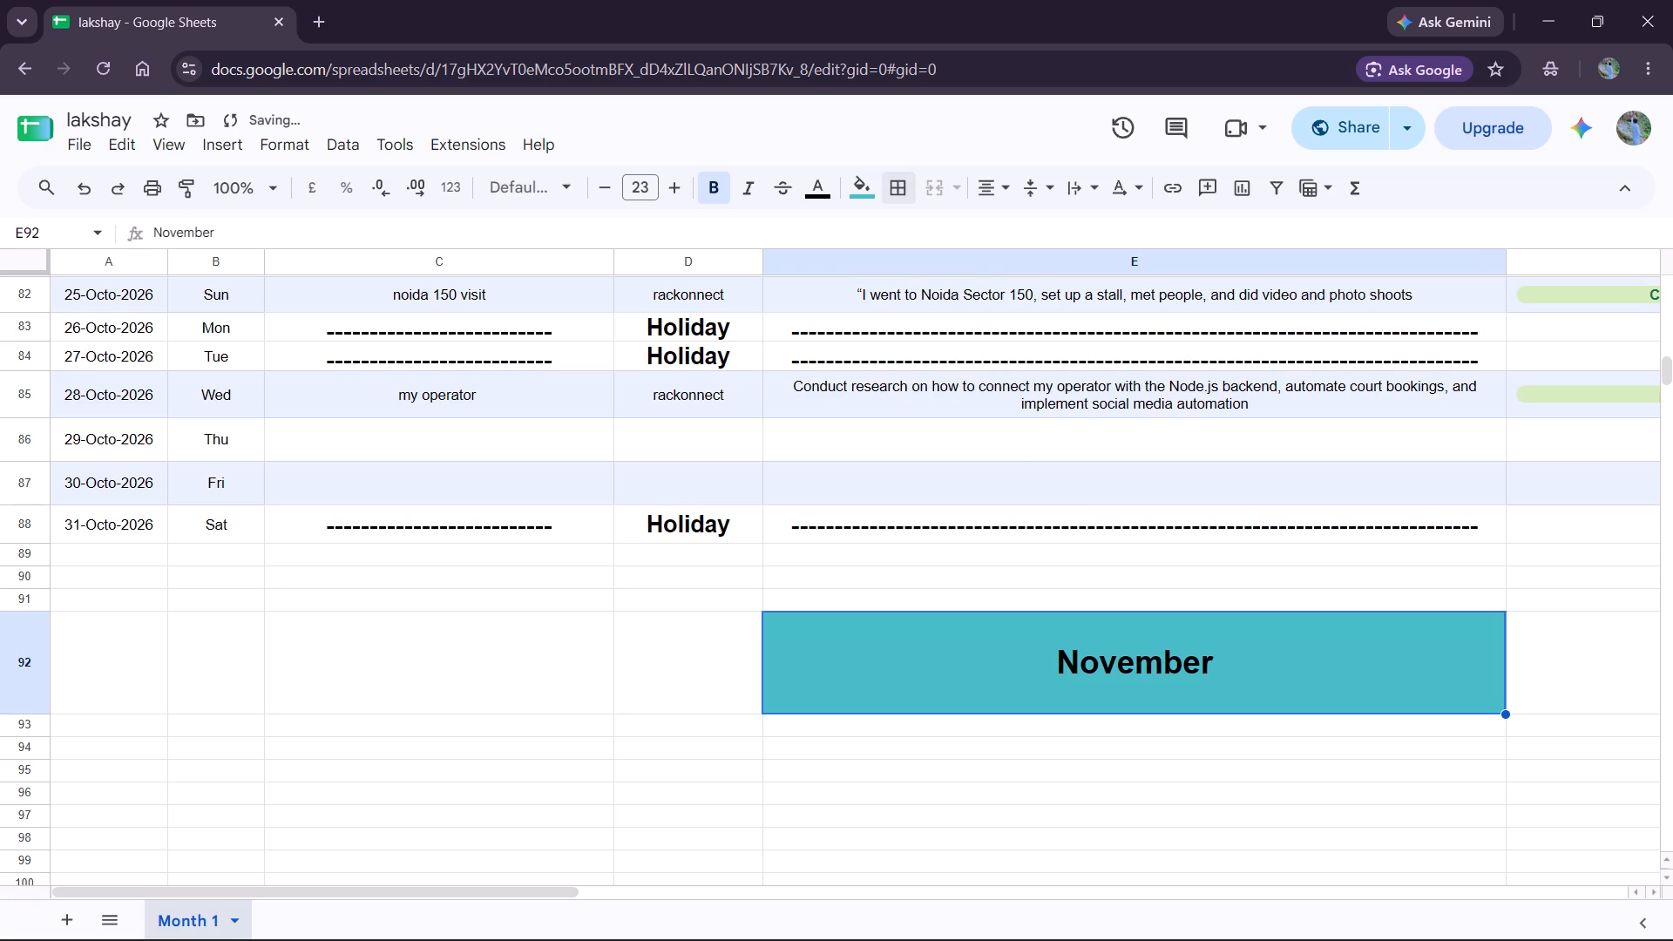
left_click(868, 185)
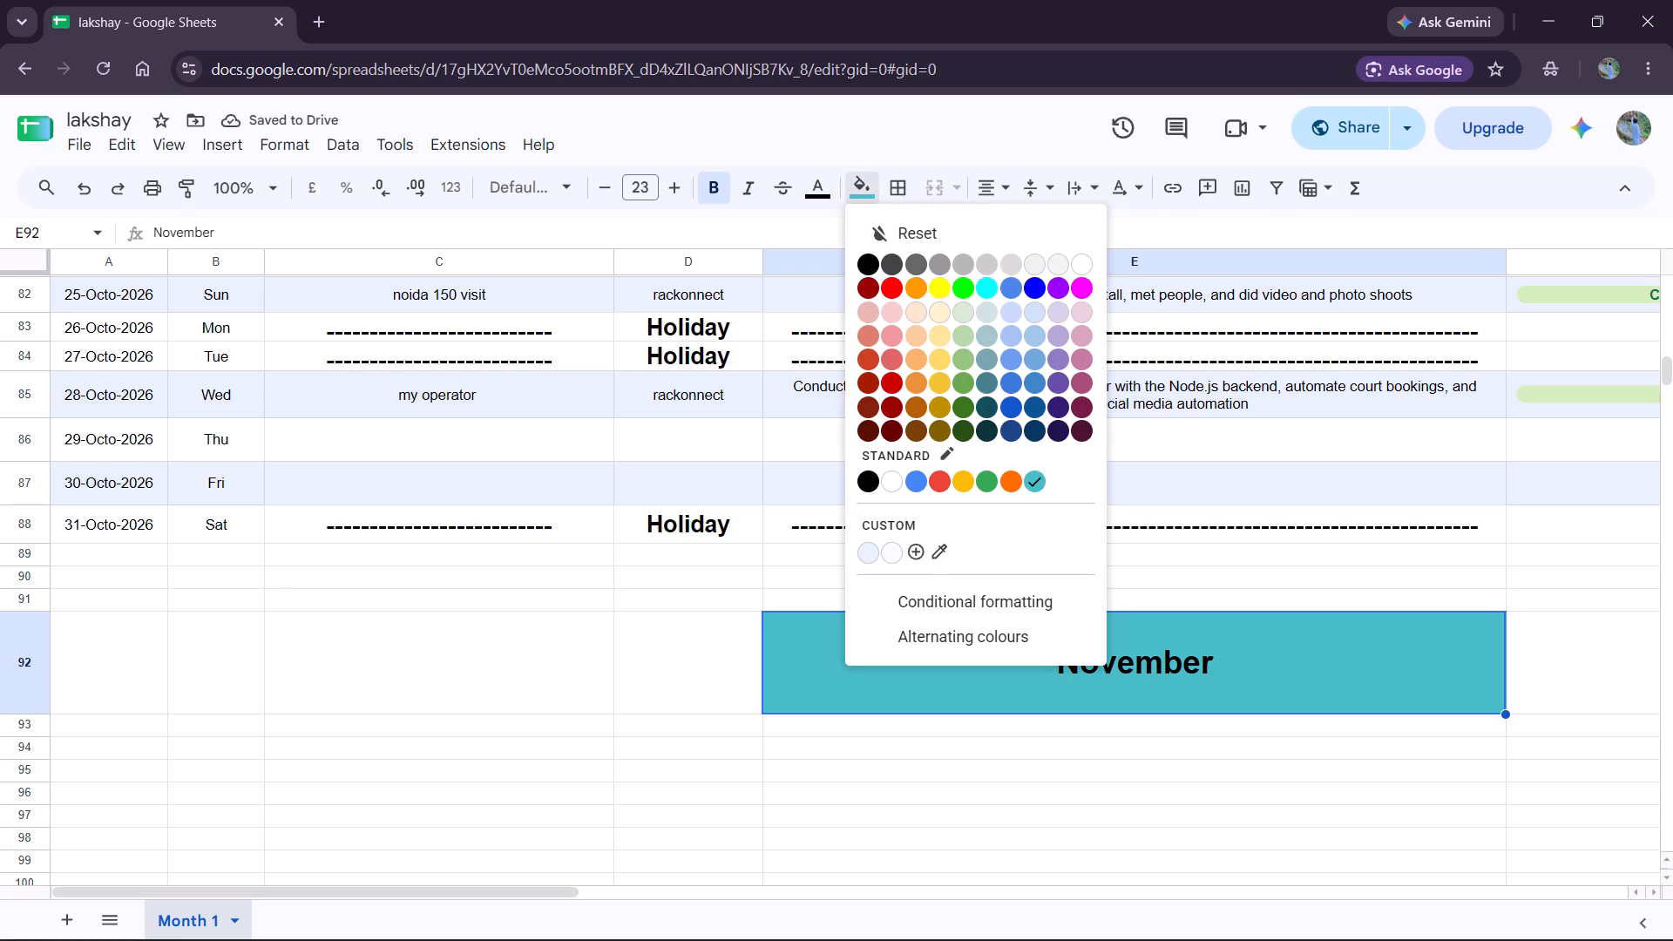
left_click(965, 341)
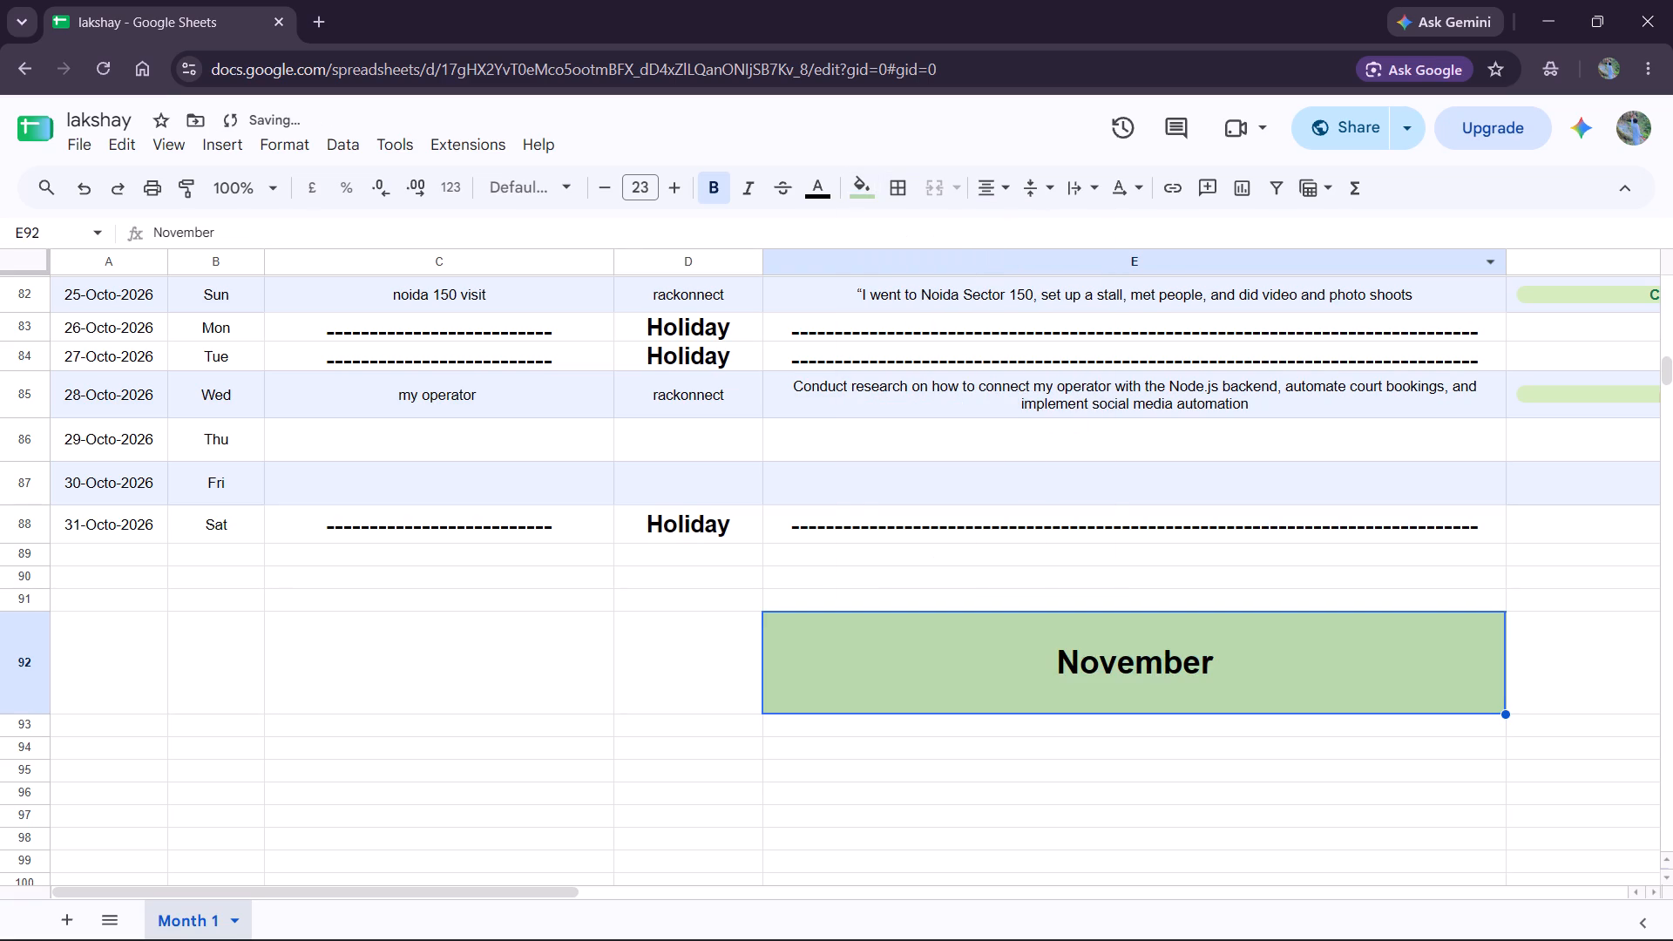
left_click(870, 187)
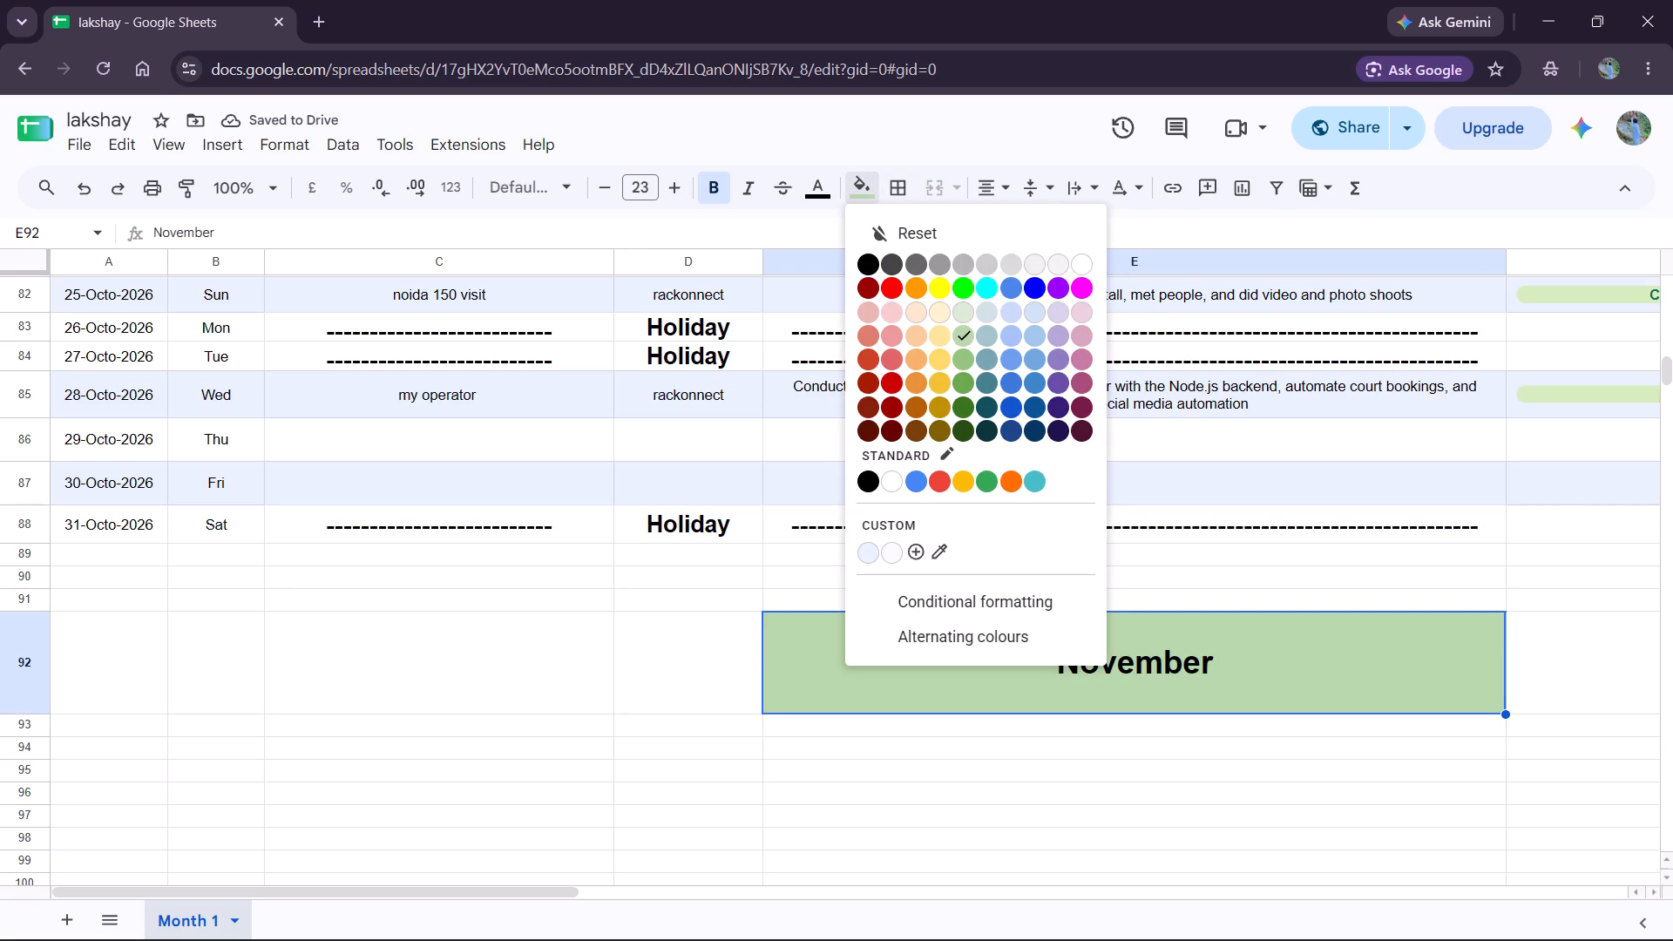
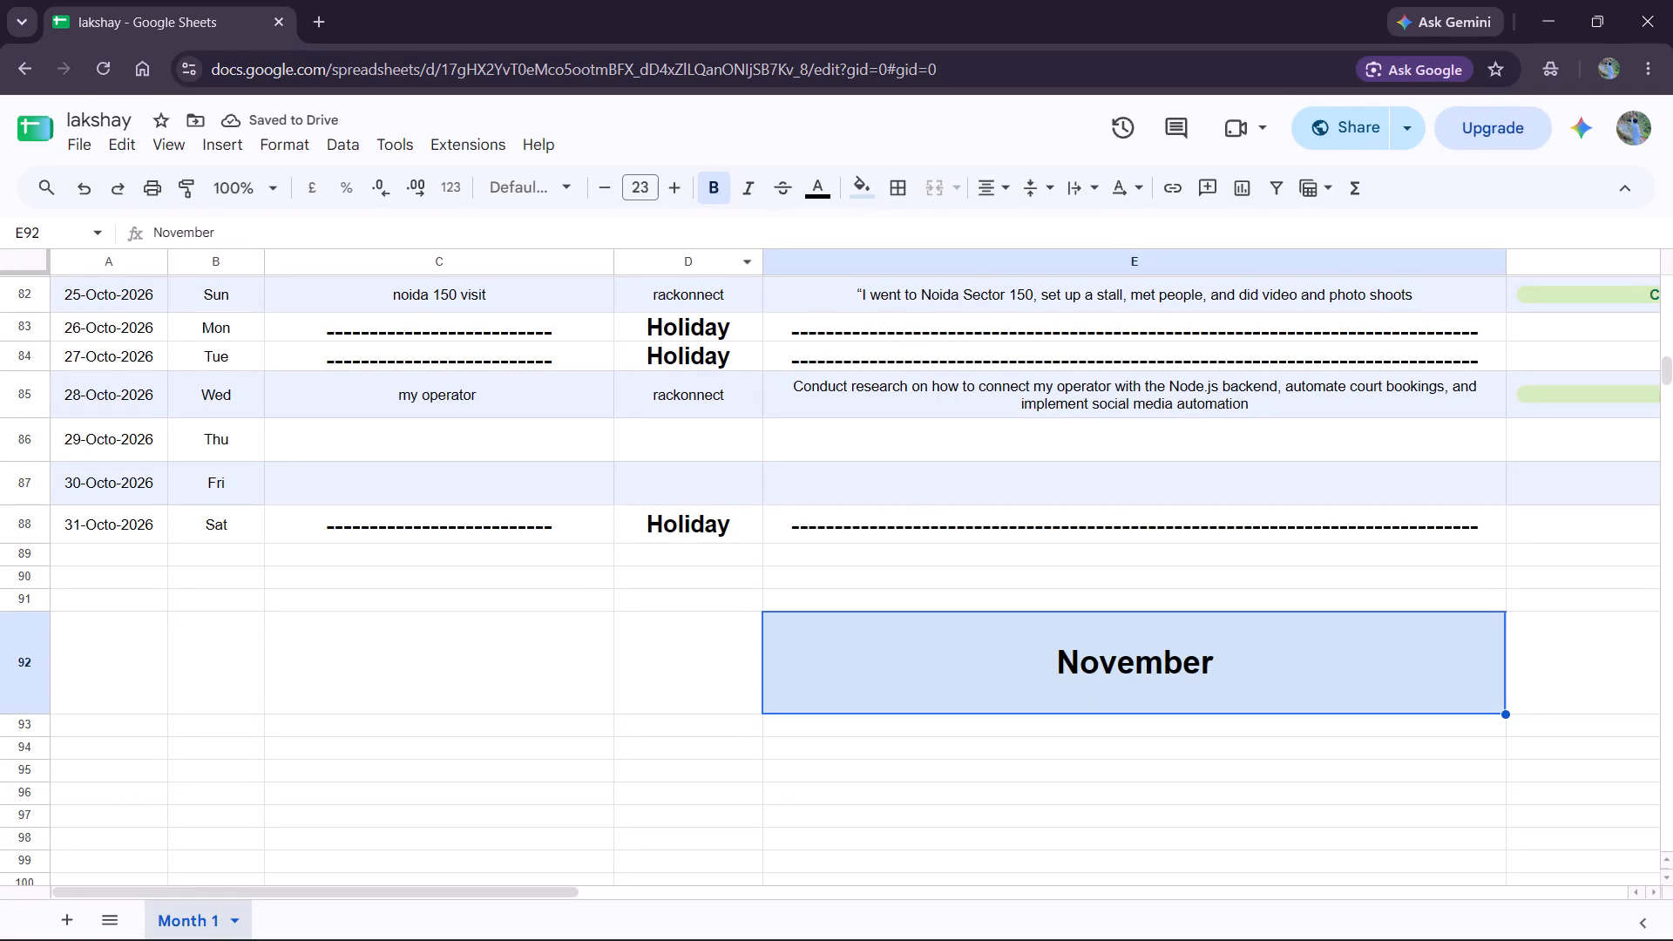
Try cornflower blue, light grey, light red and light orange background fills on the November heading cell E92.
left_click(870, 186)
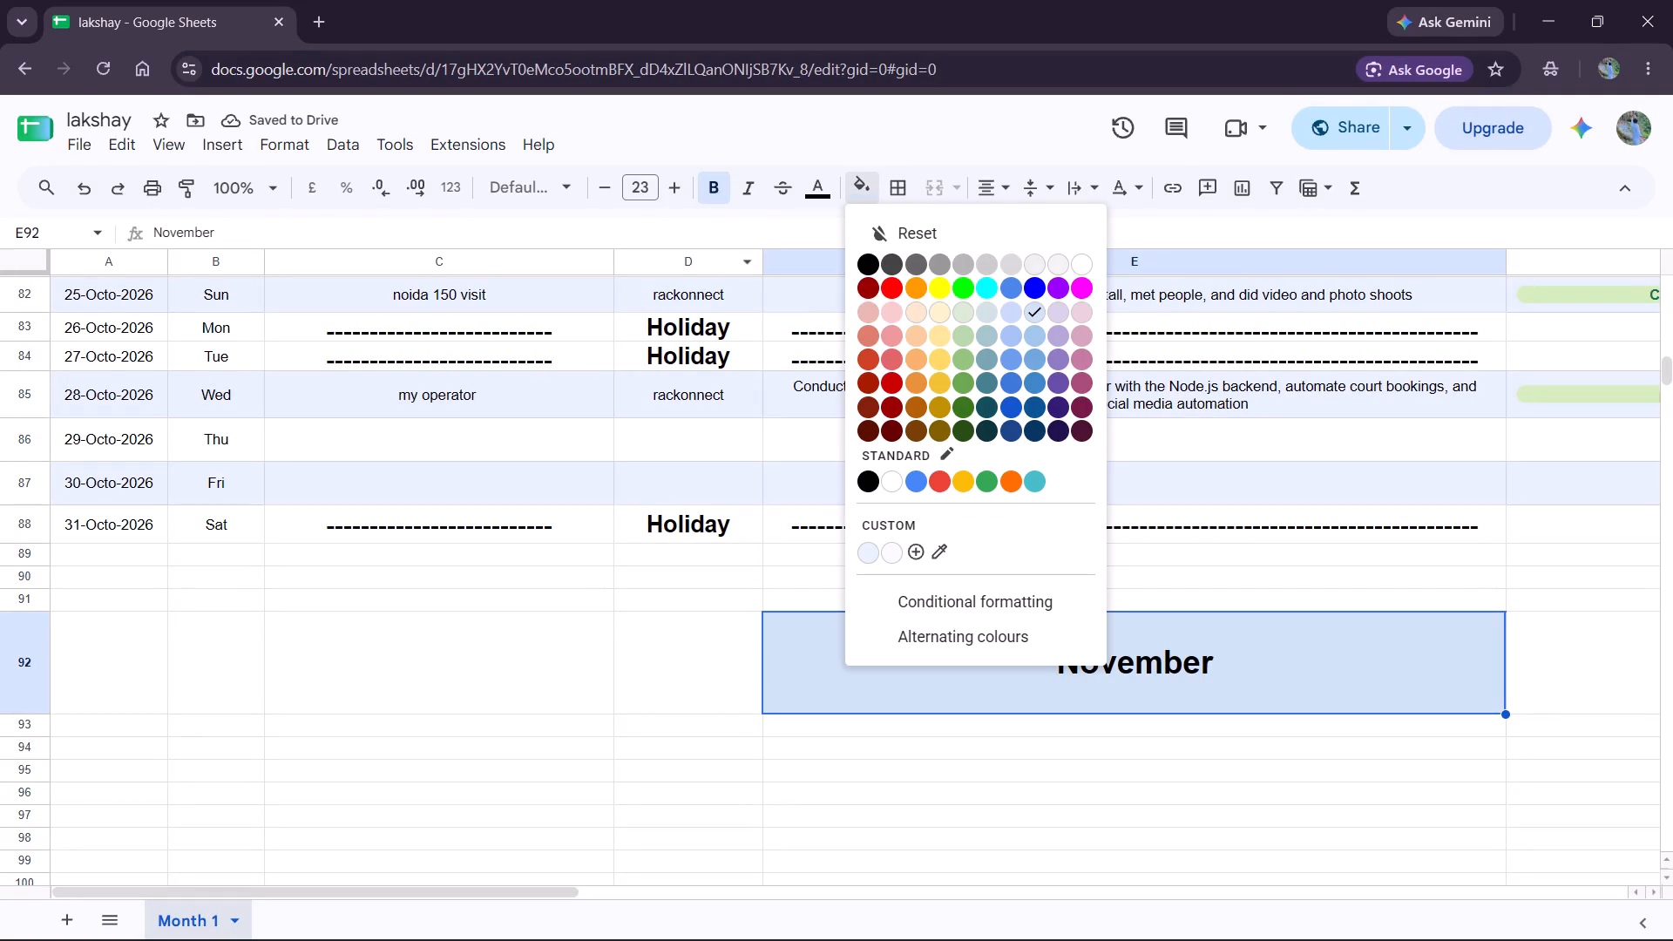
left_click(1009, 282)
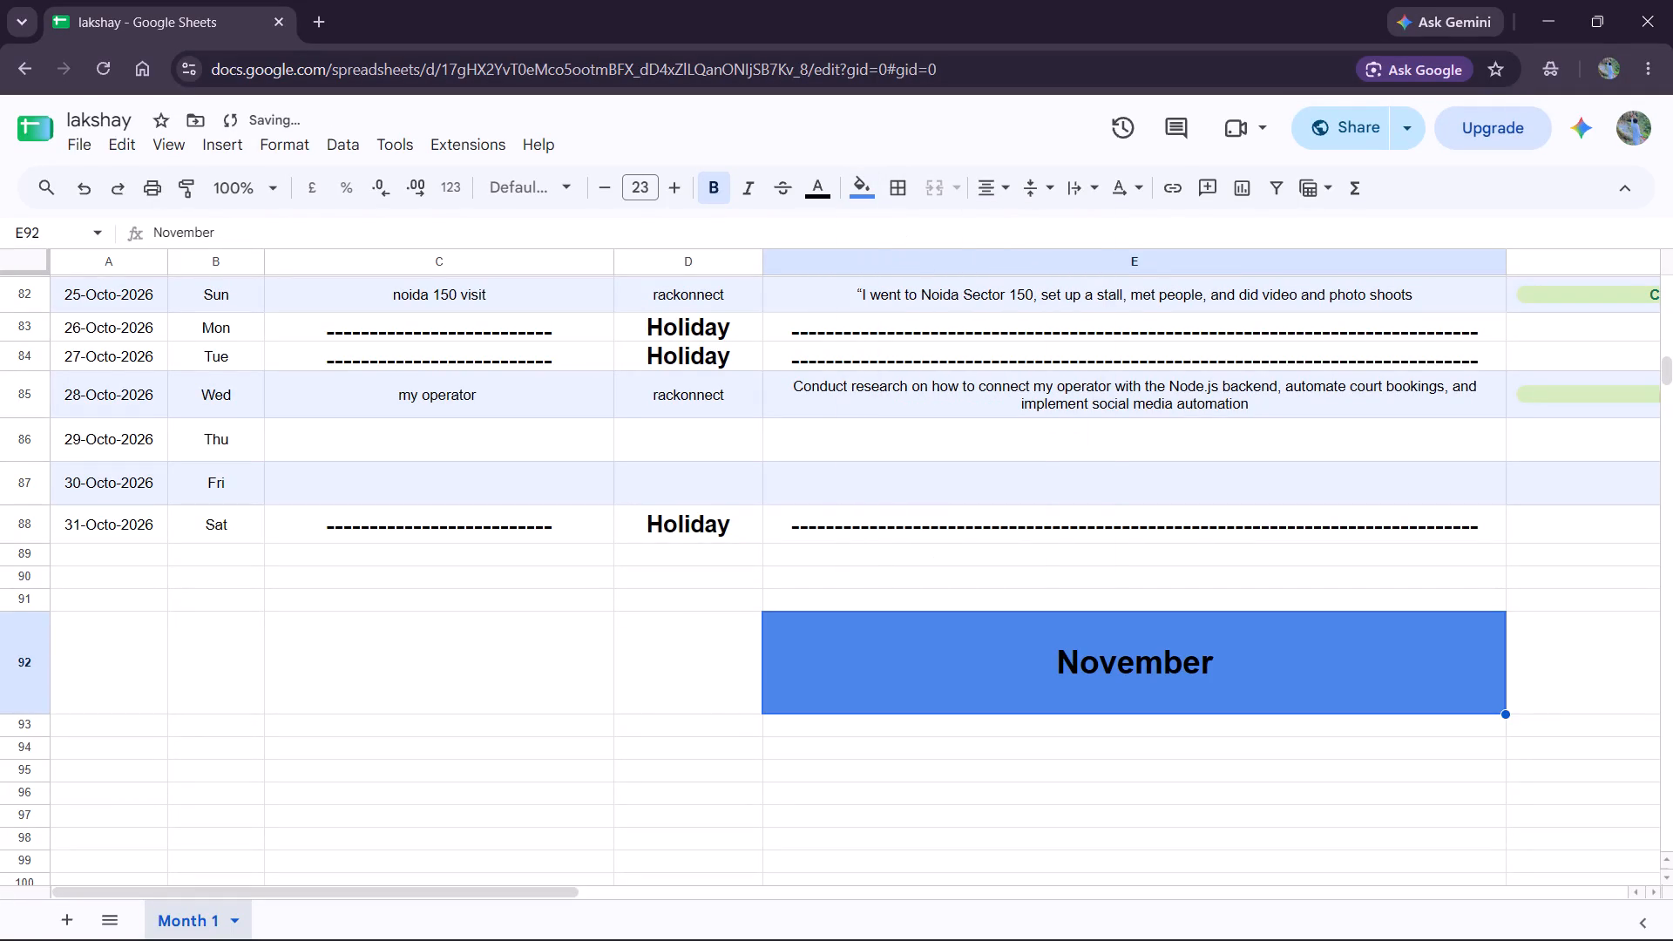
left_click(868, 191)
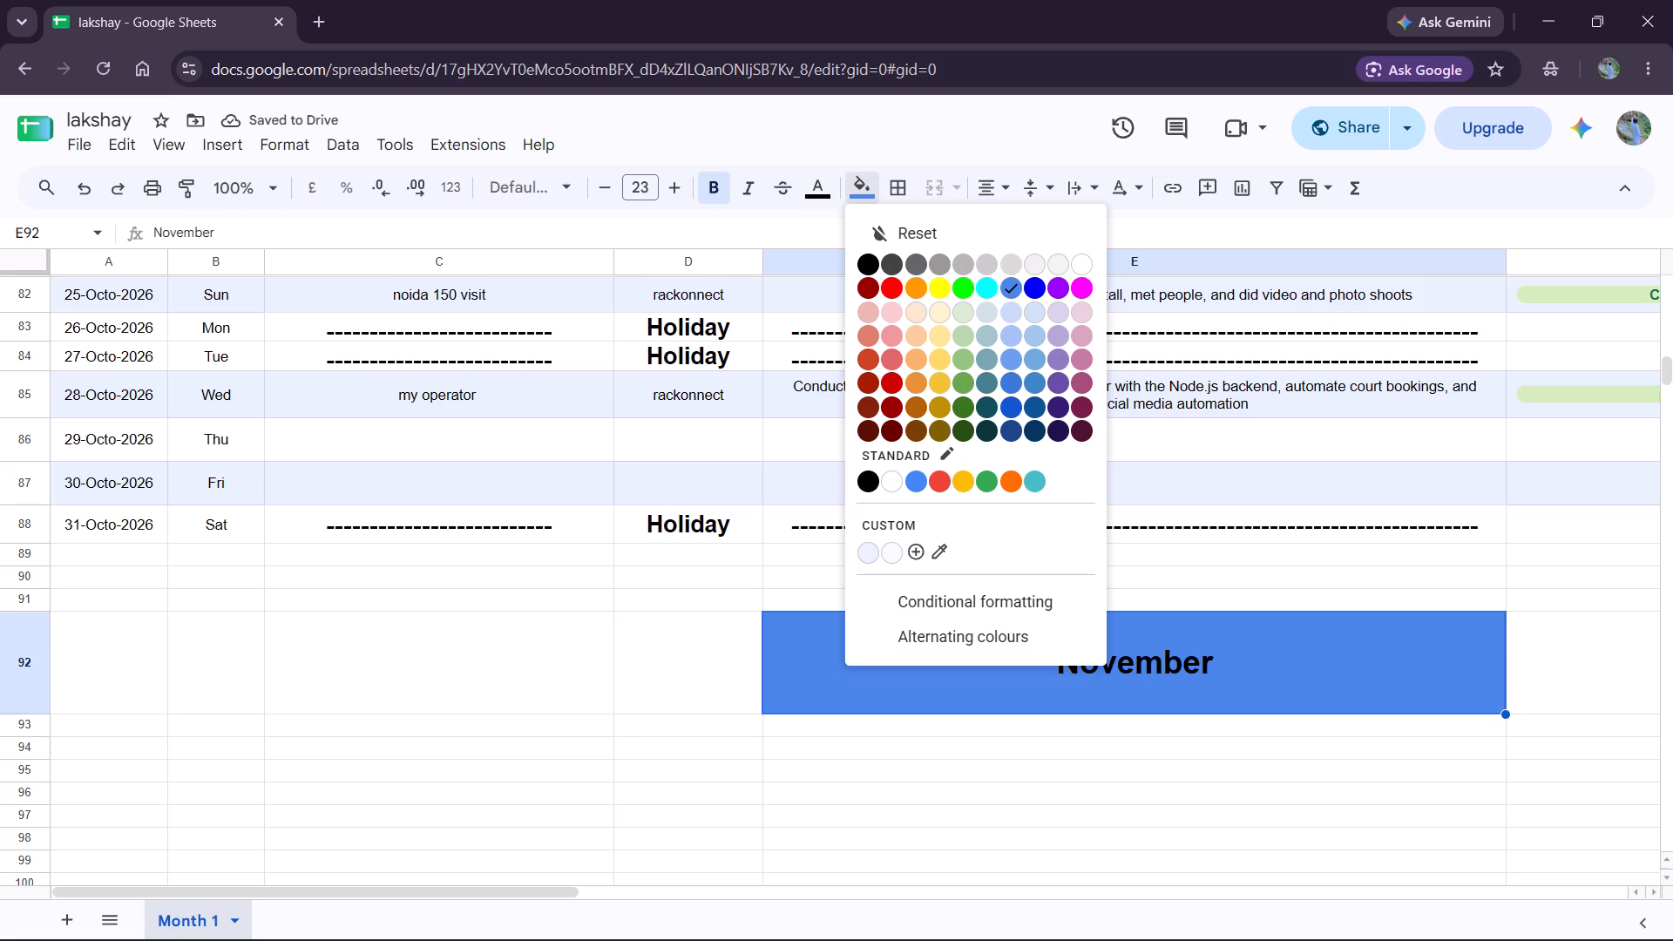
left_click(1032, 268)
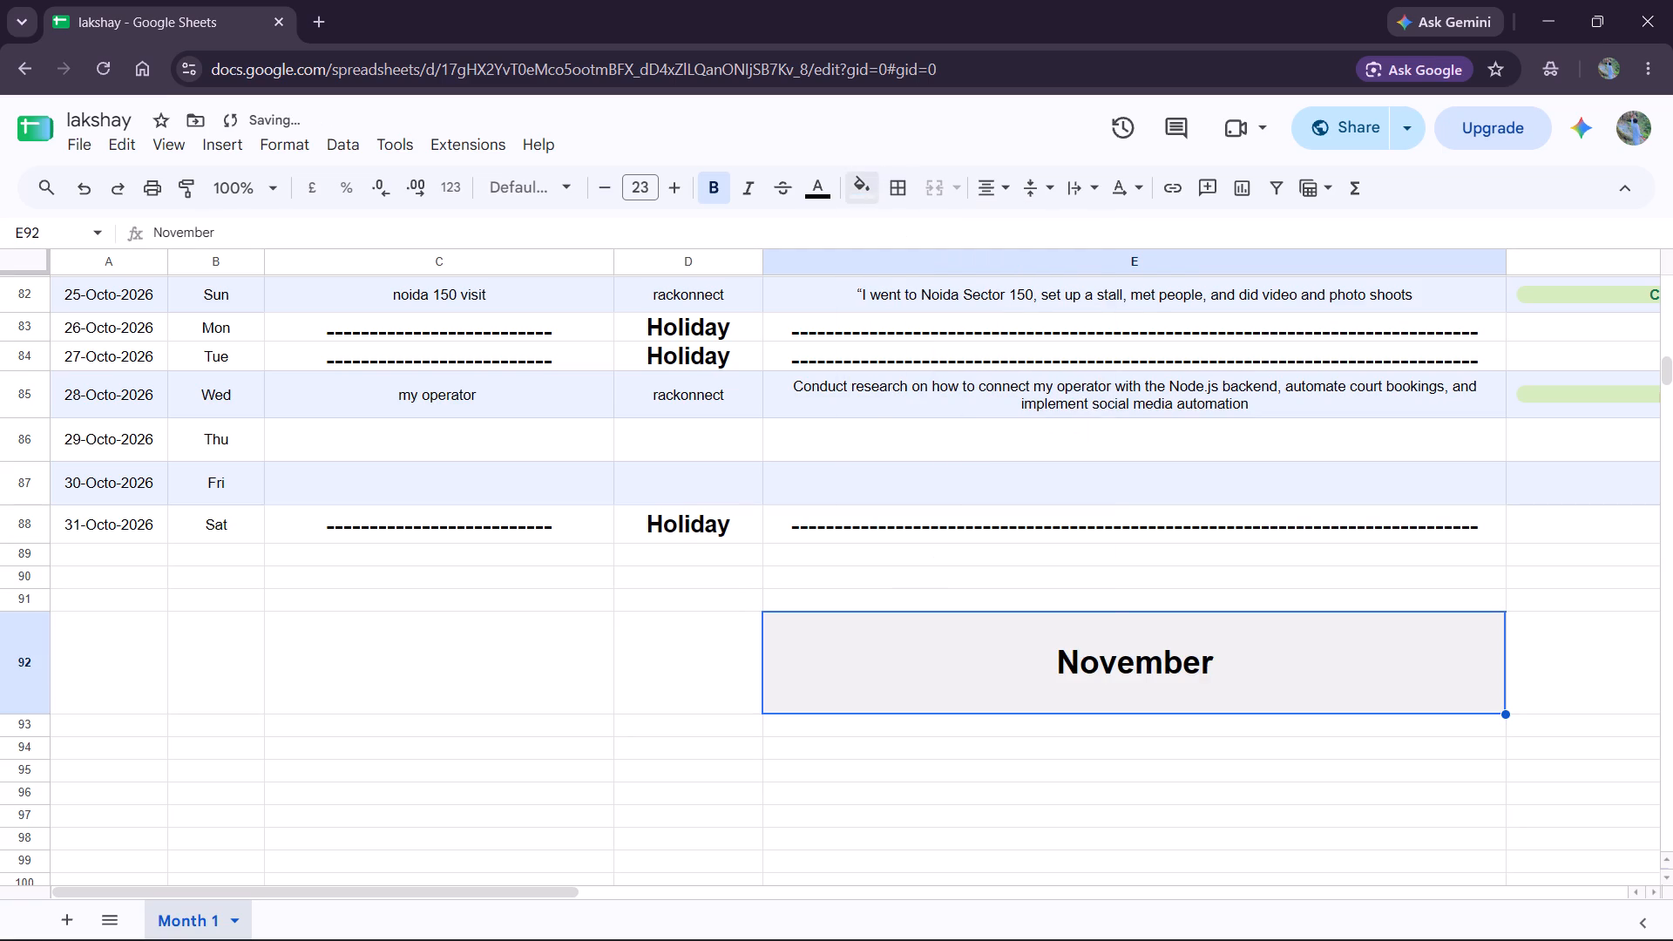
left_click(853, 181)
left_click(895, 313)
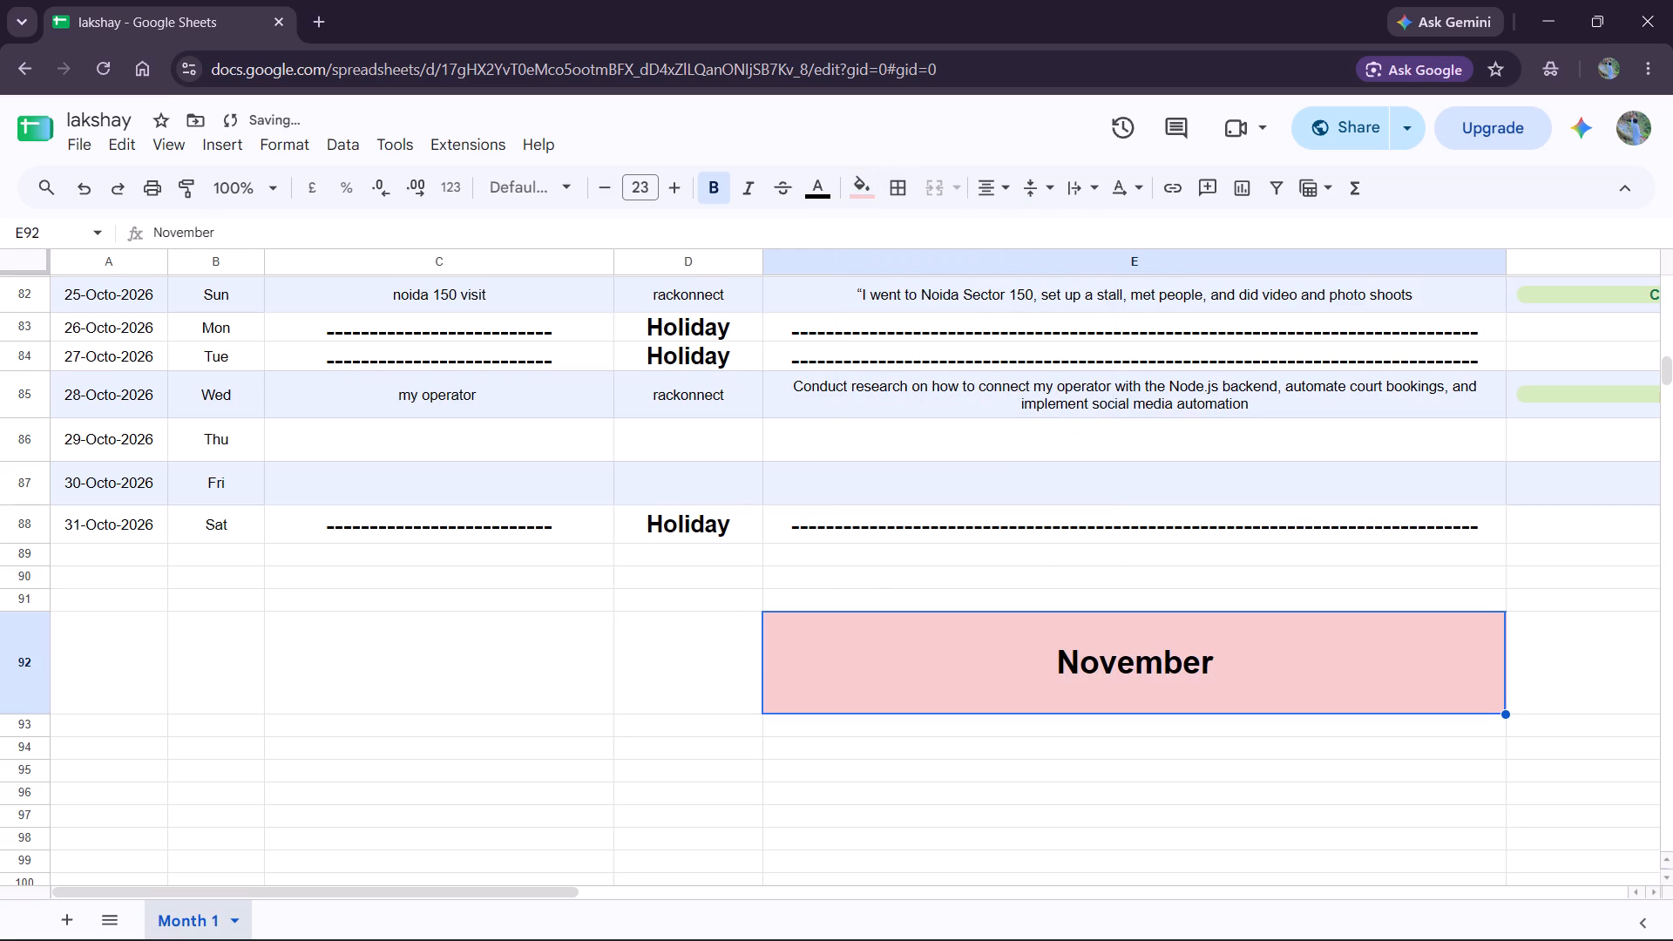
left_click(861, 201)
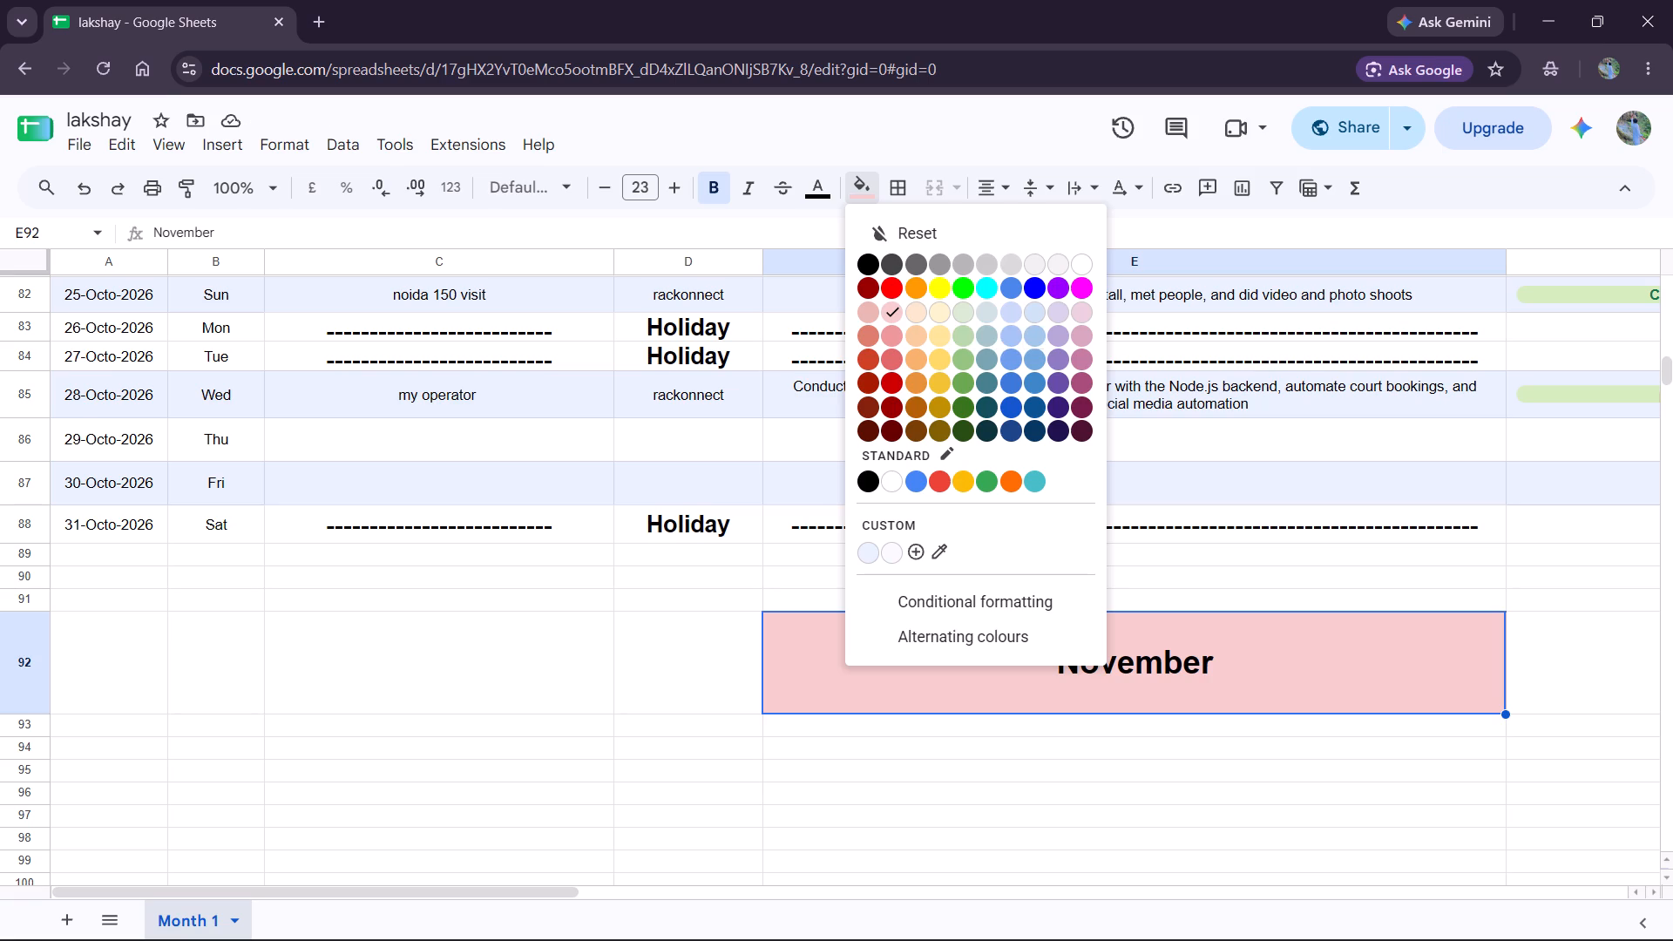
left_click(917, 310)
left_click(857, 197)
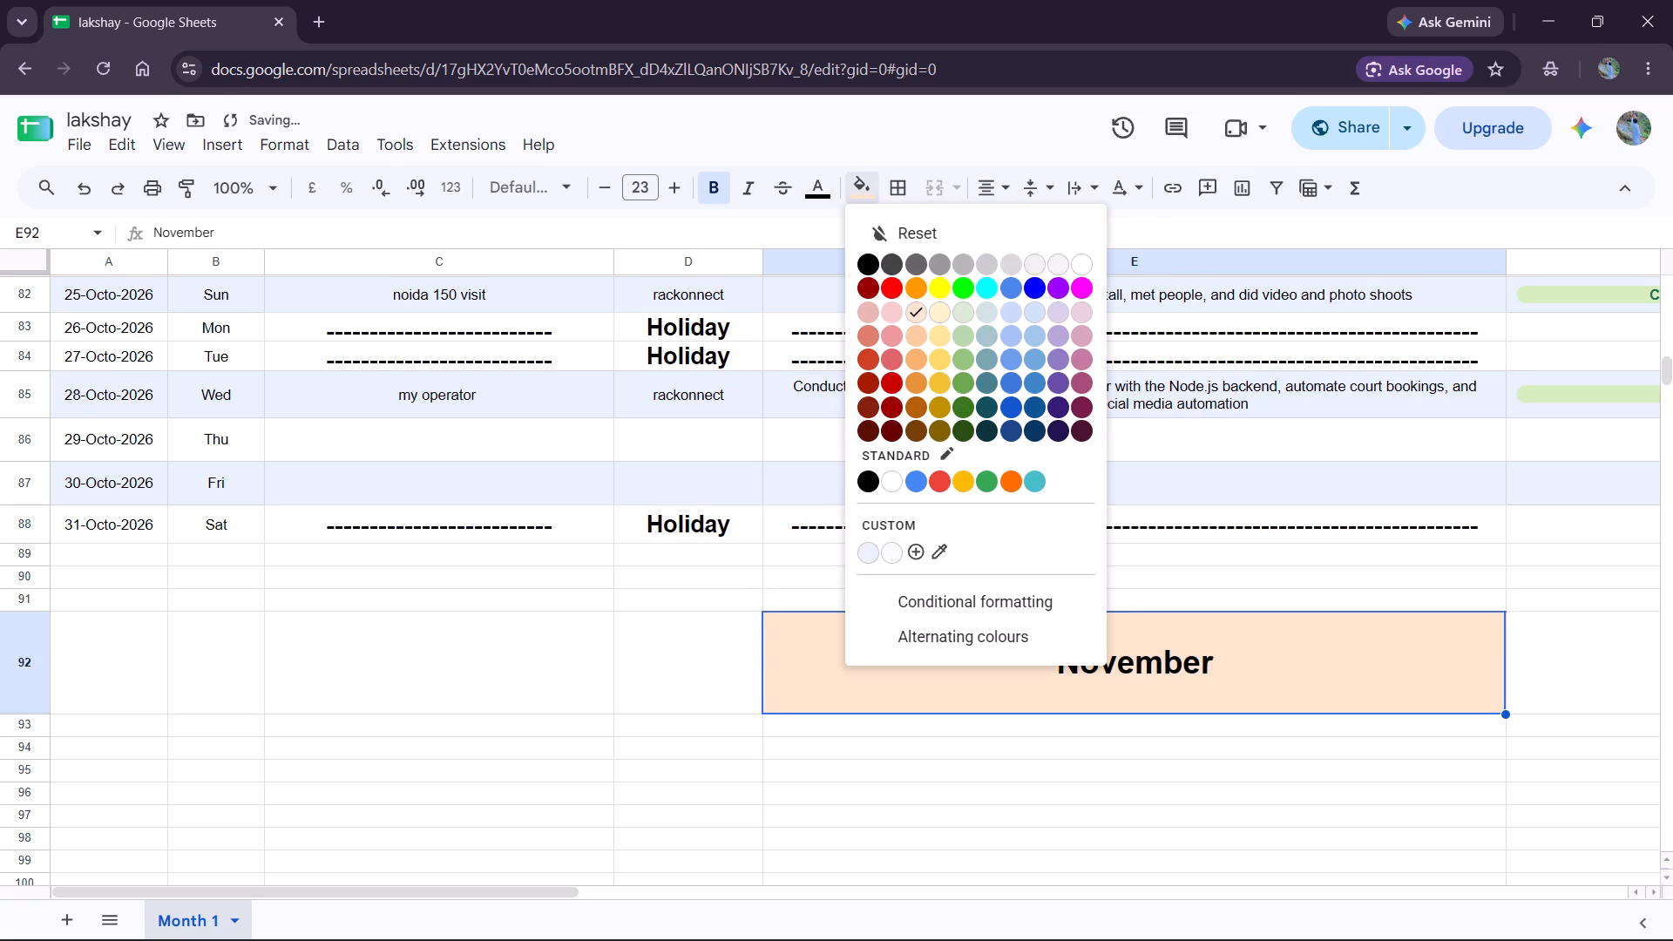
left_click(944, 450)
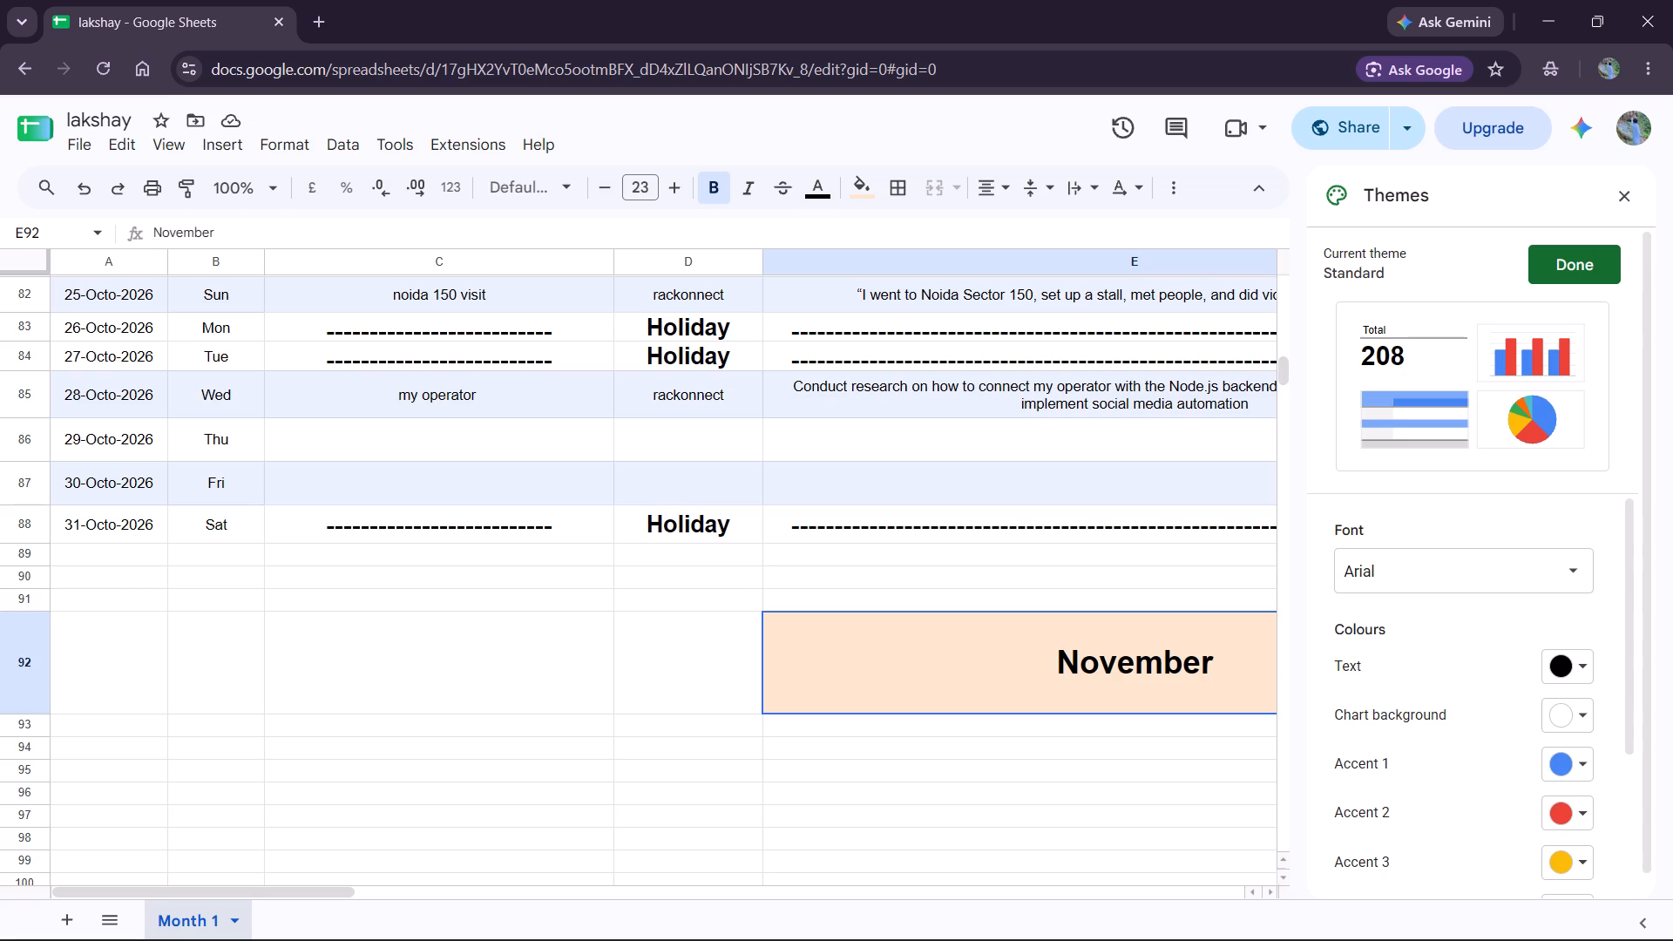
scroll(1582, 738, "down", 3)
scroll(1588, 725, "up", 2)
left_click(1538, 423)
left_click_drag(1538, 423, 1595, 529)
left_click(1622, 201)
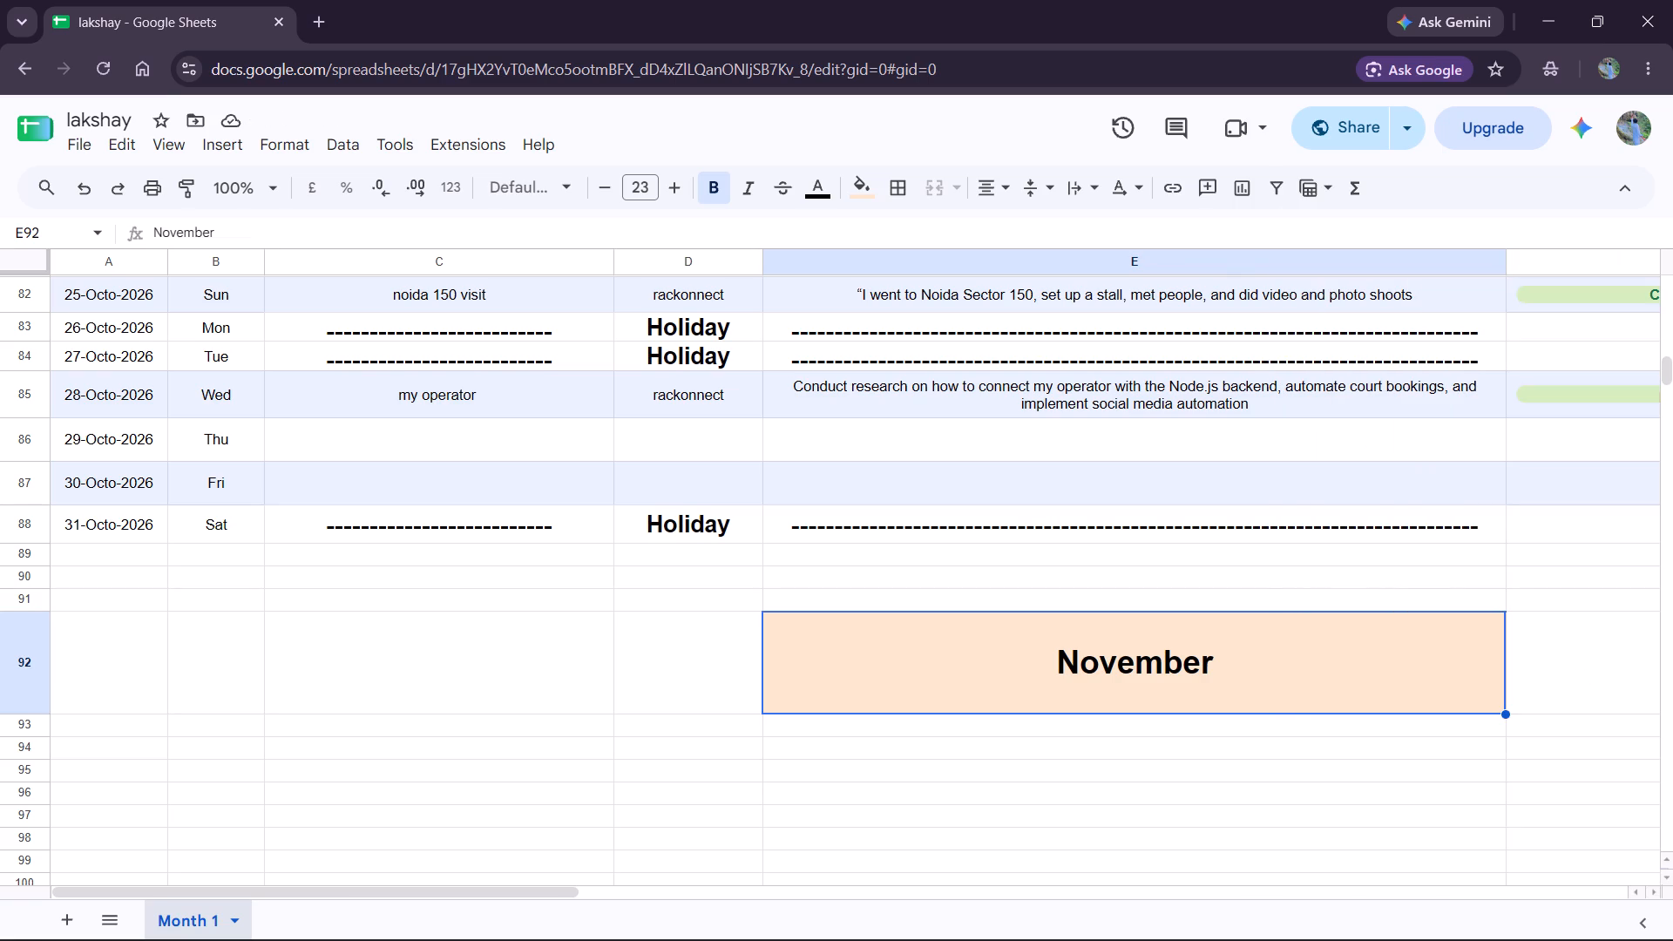
Try an amber fill on the November heading cell E92 and settle on a muted grey-teal background.
left_click(863, 204)
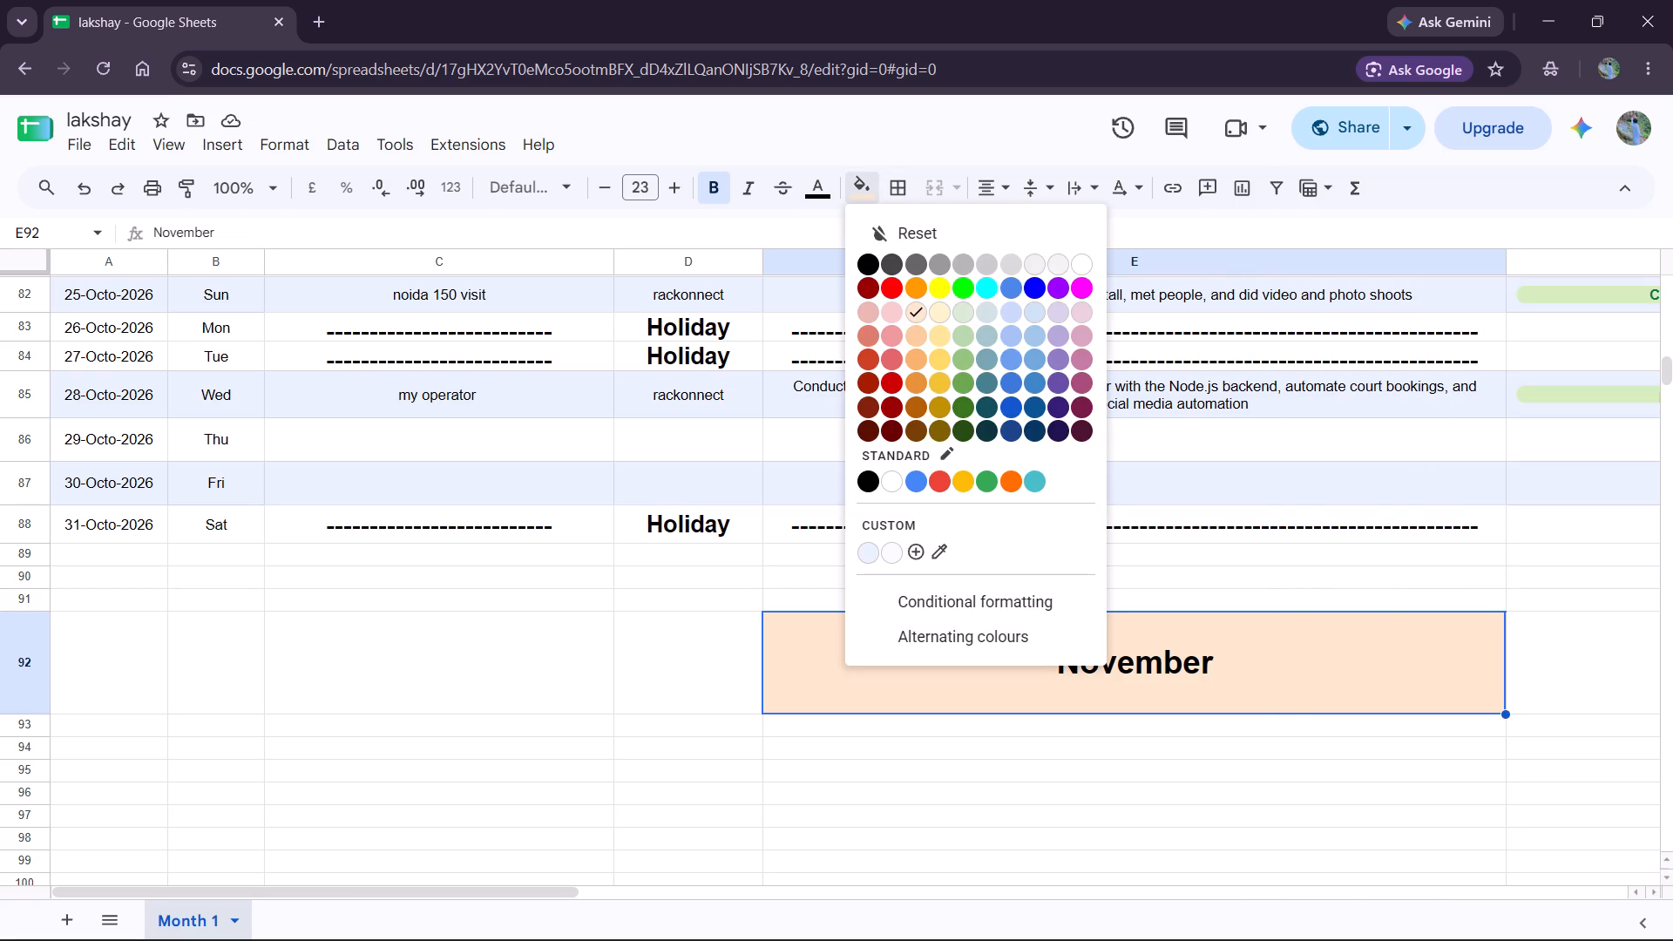
left_click(970, 481)
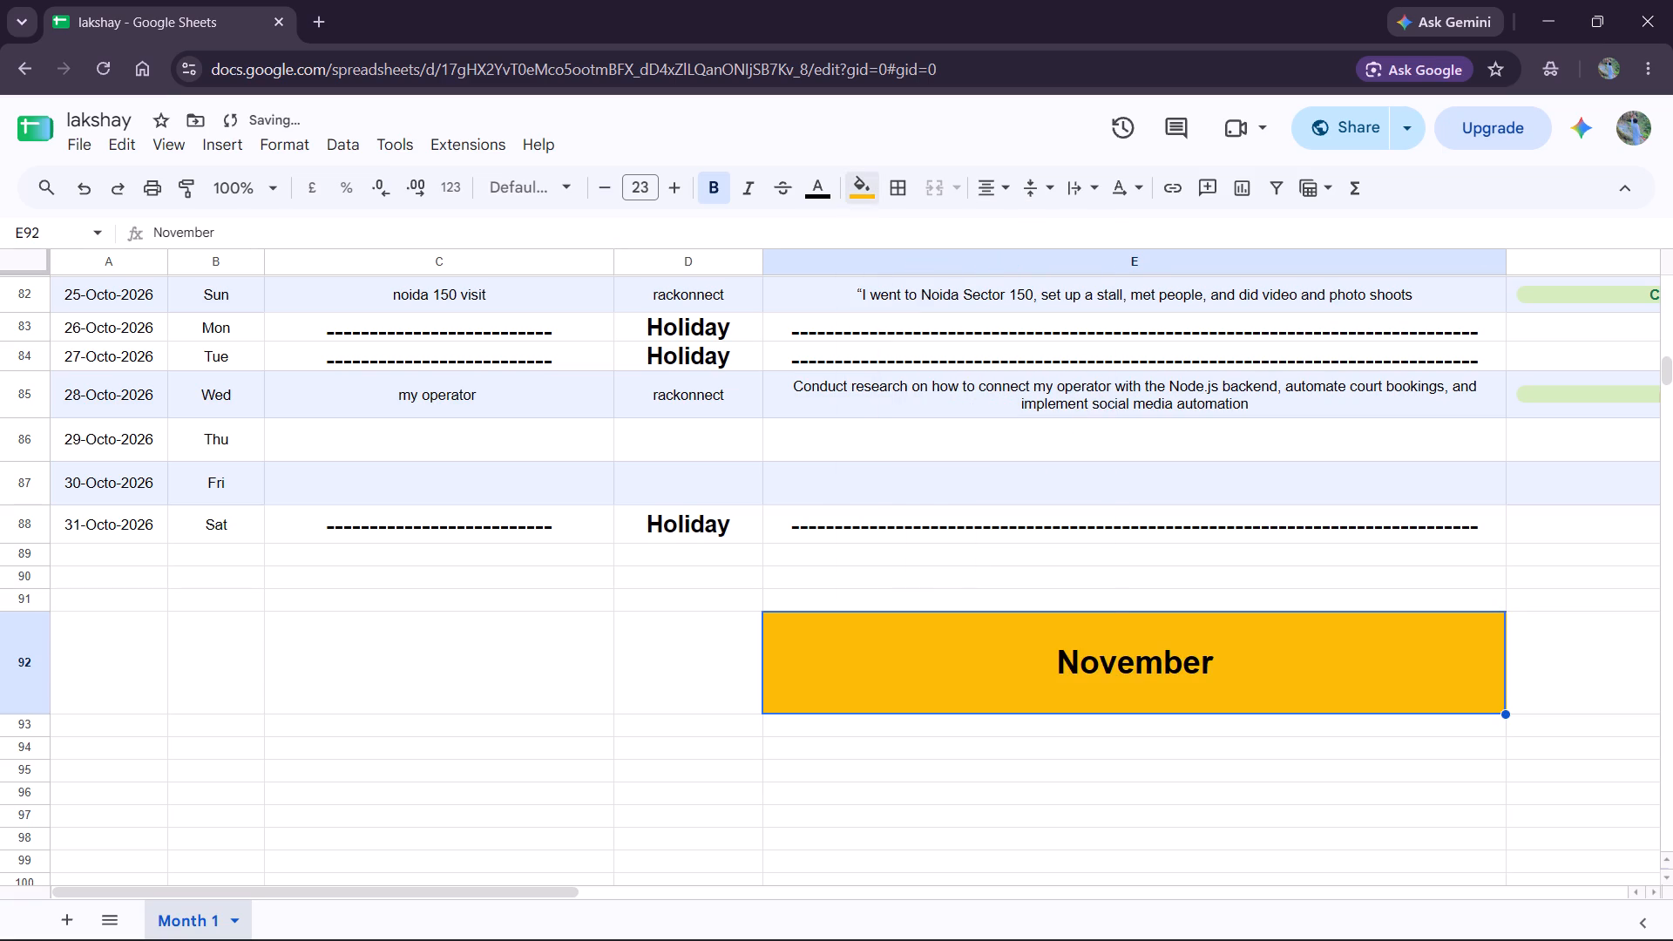
left_click(873, 193)
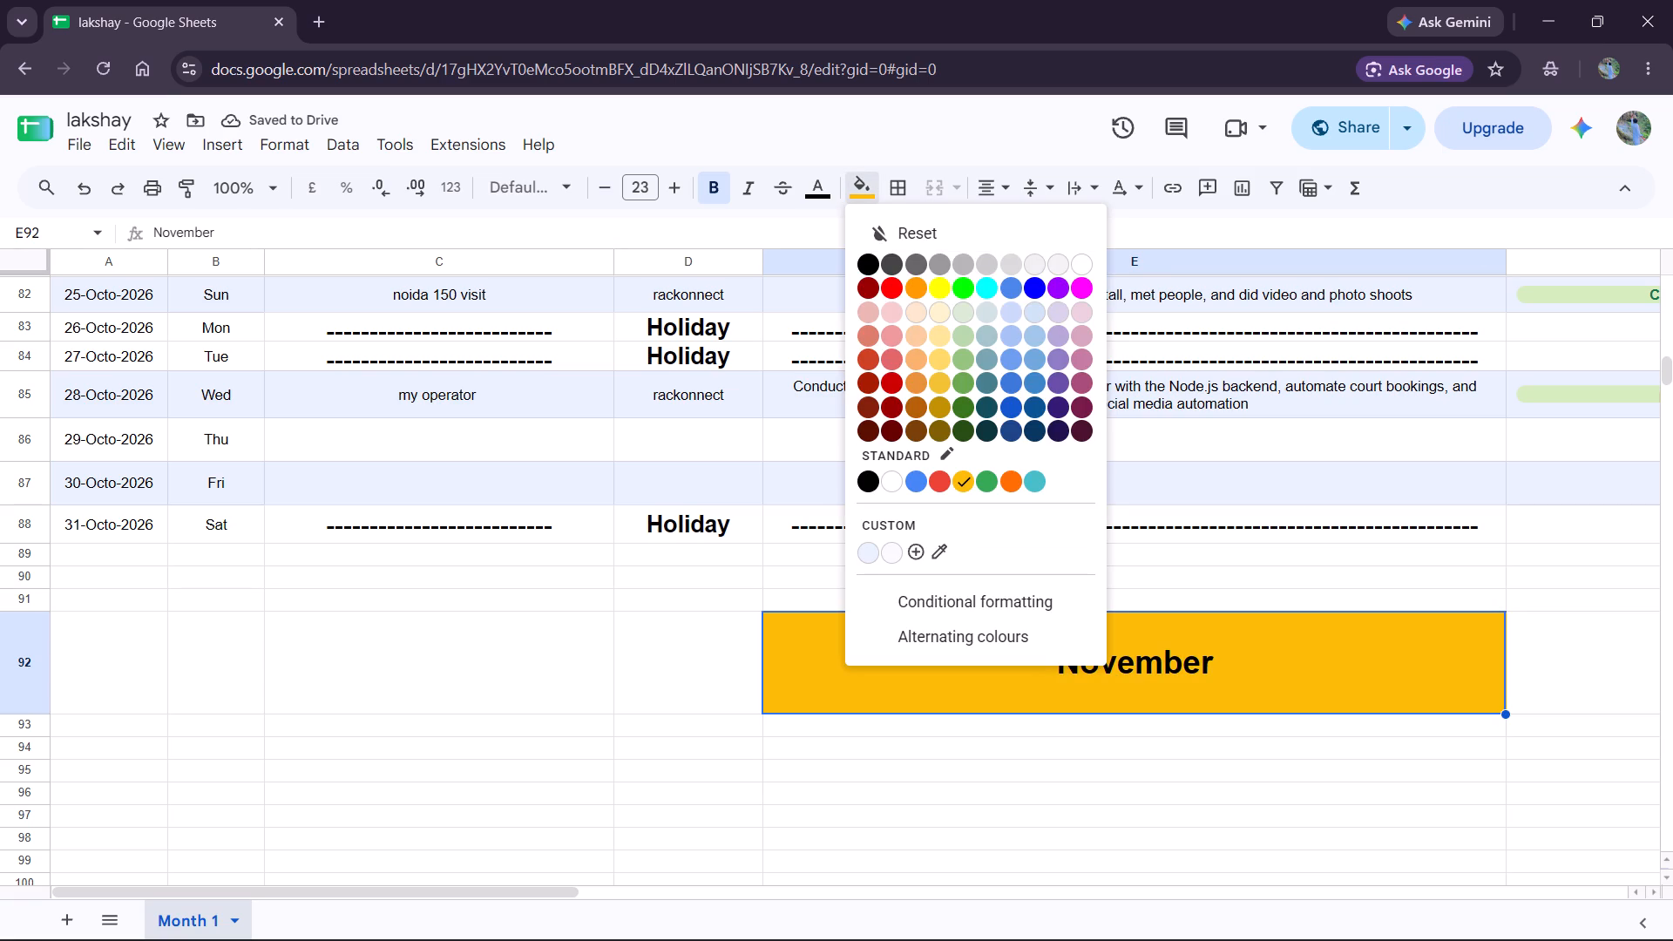
left_click(977, 339)
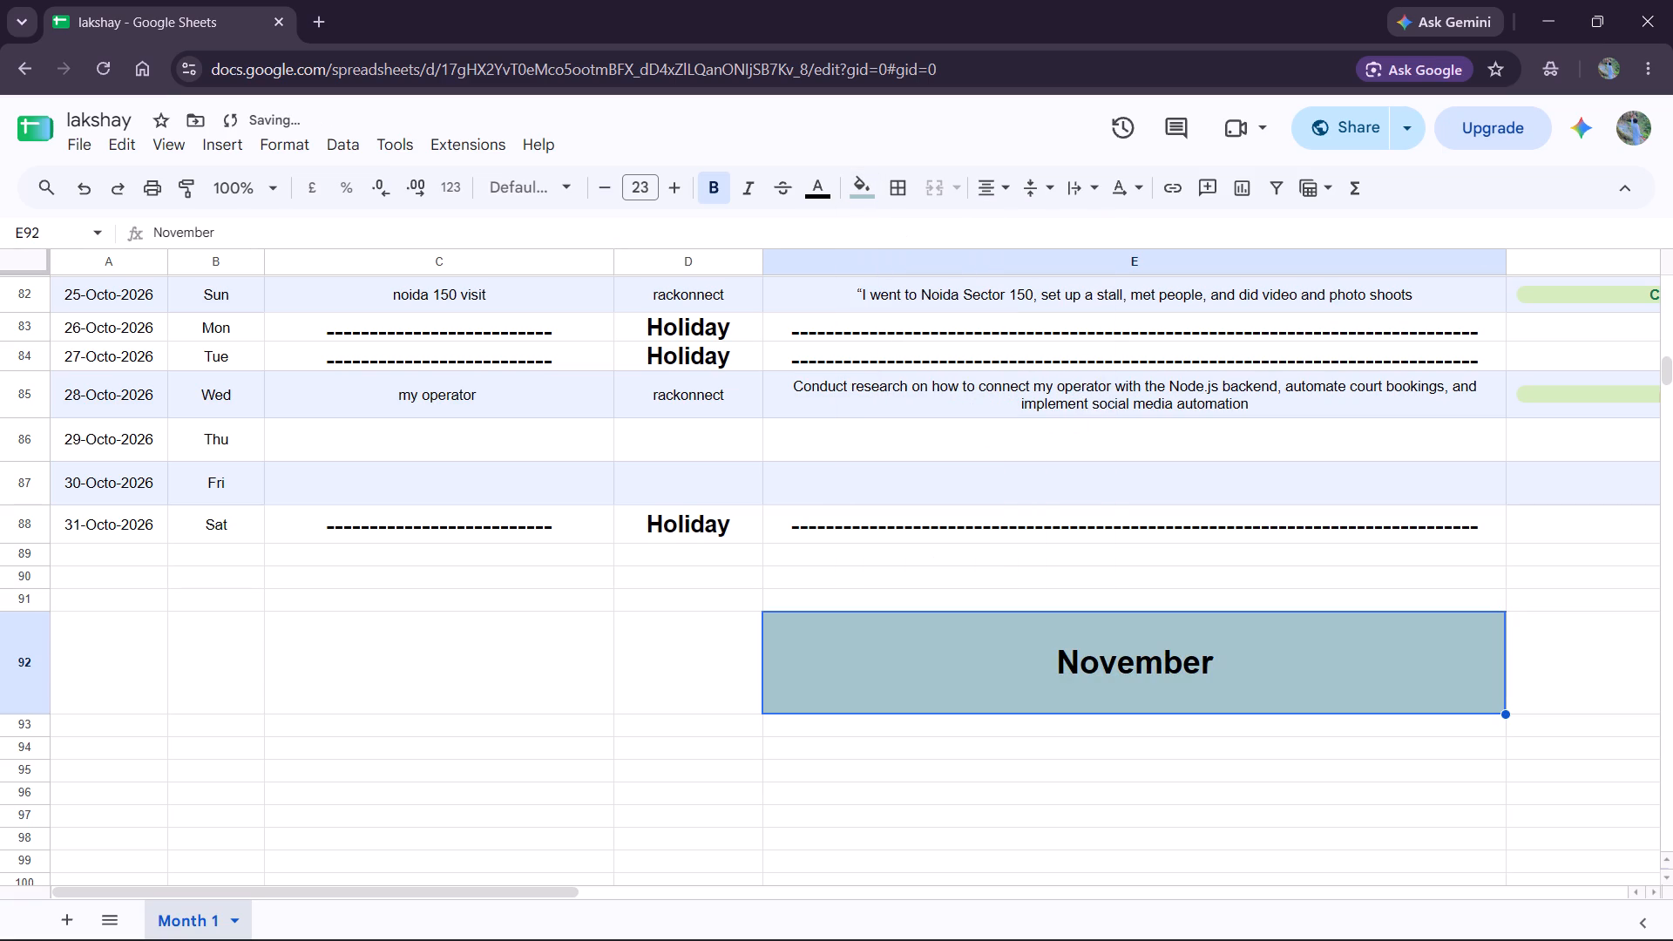
left_click(662, 694)
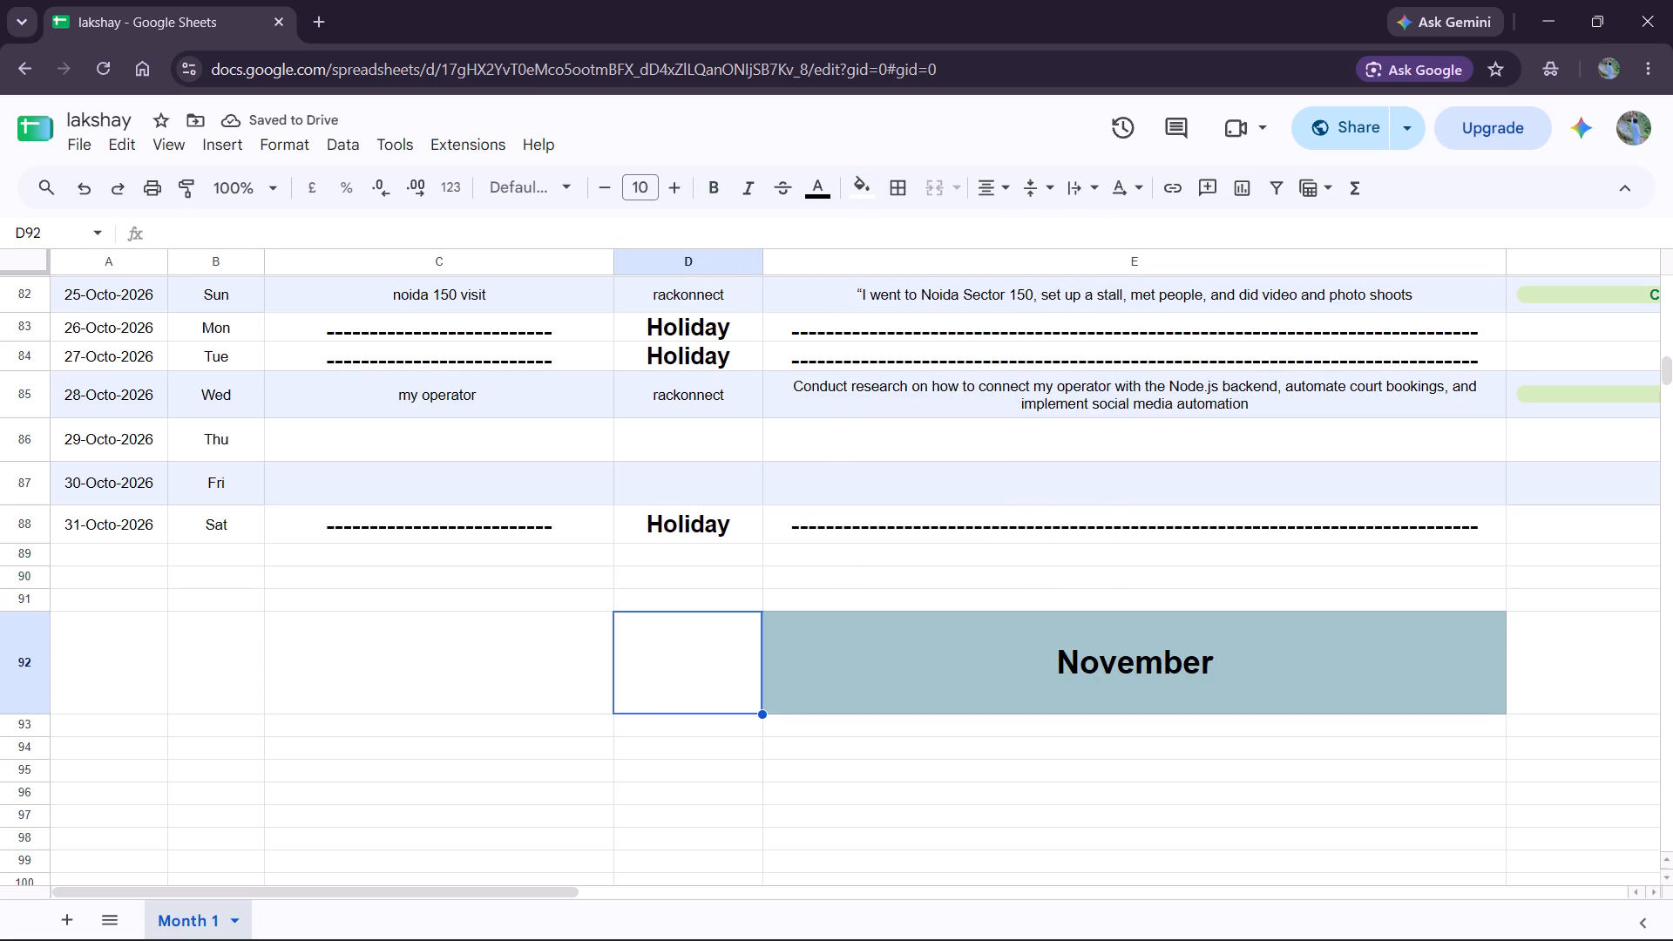
Select cell A94 in the date column below the November heading.
left_click(88, 749)
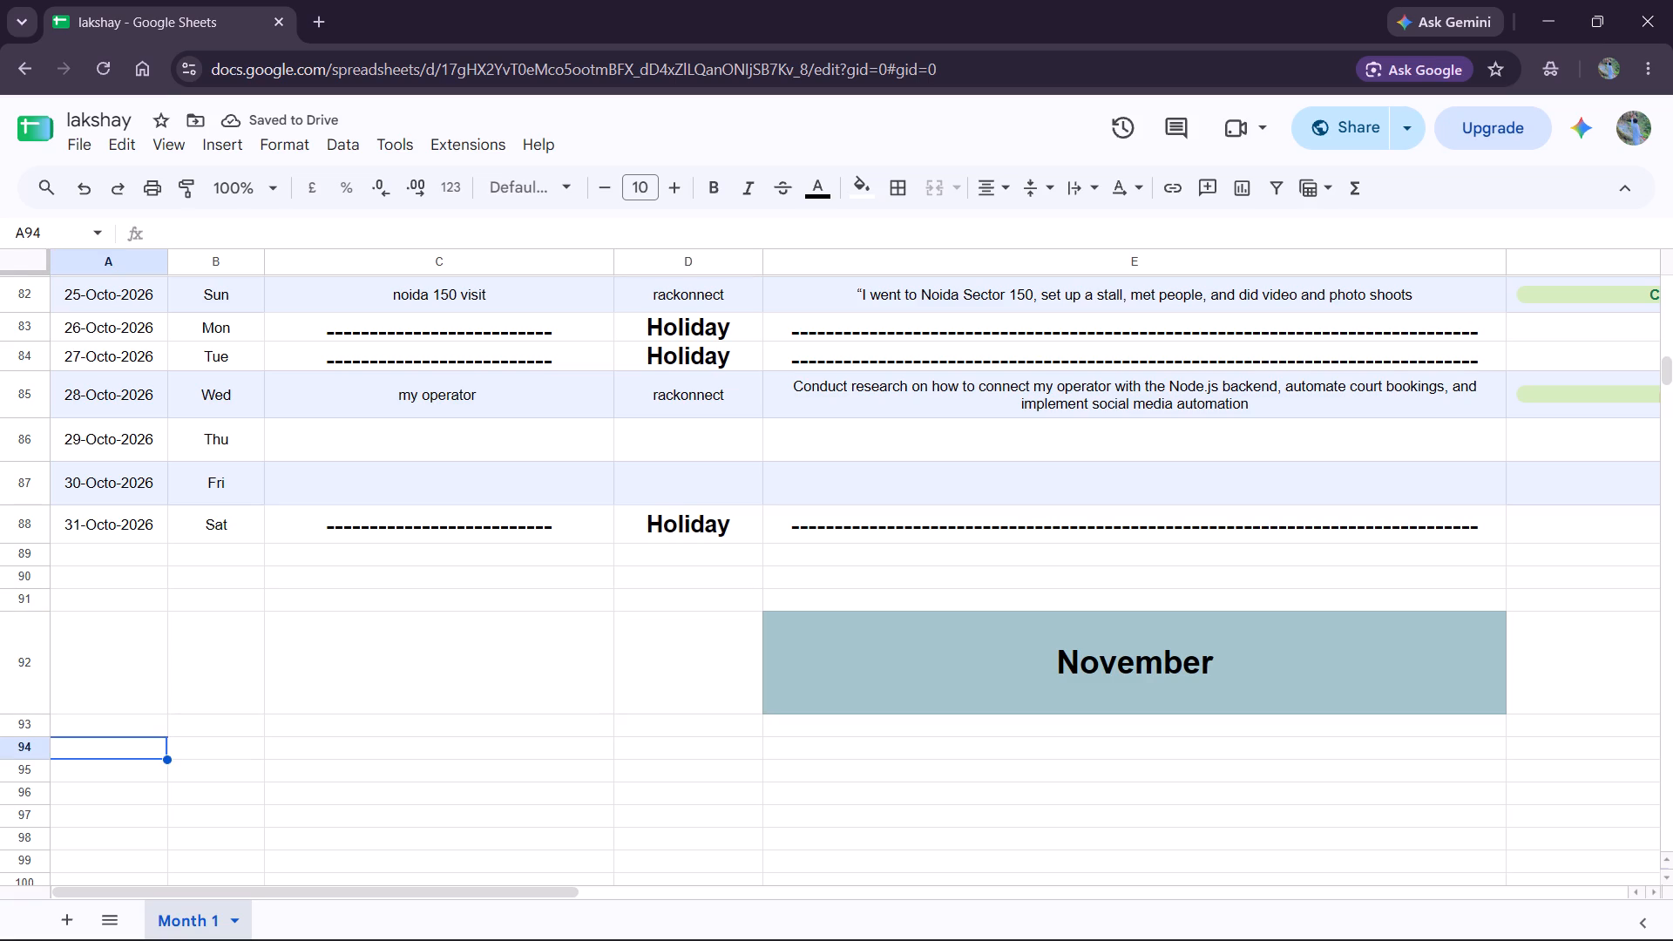
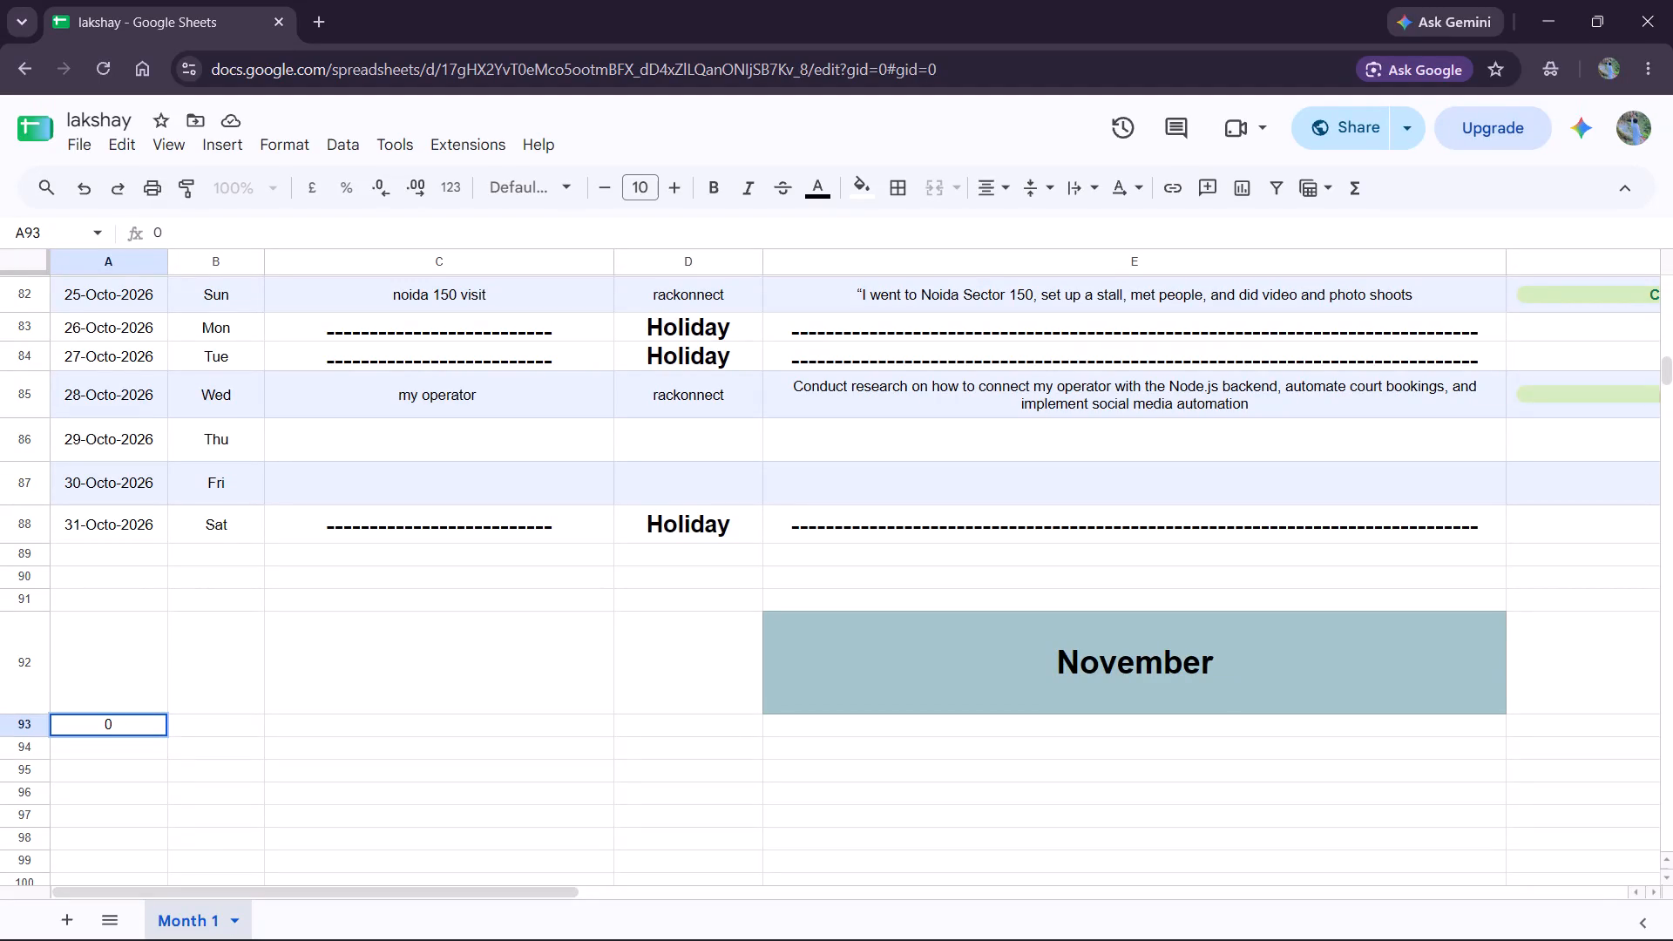
Enter the dates 01-Nov-2026, 02-Nov-2026 and 03-Nov-2026 in cells A93 to A95 below the November heading.
key("1")
key("minus")
key("n")
key("o")
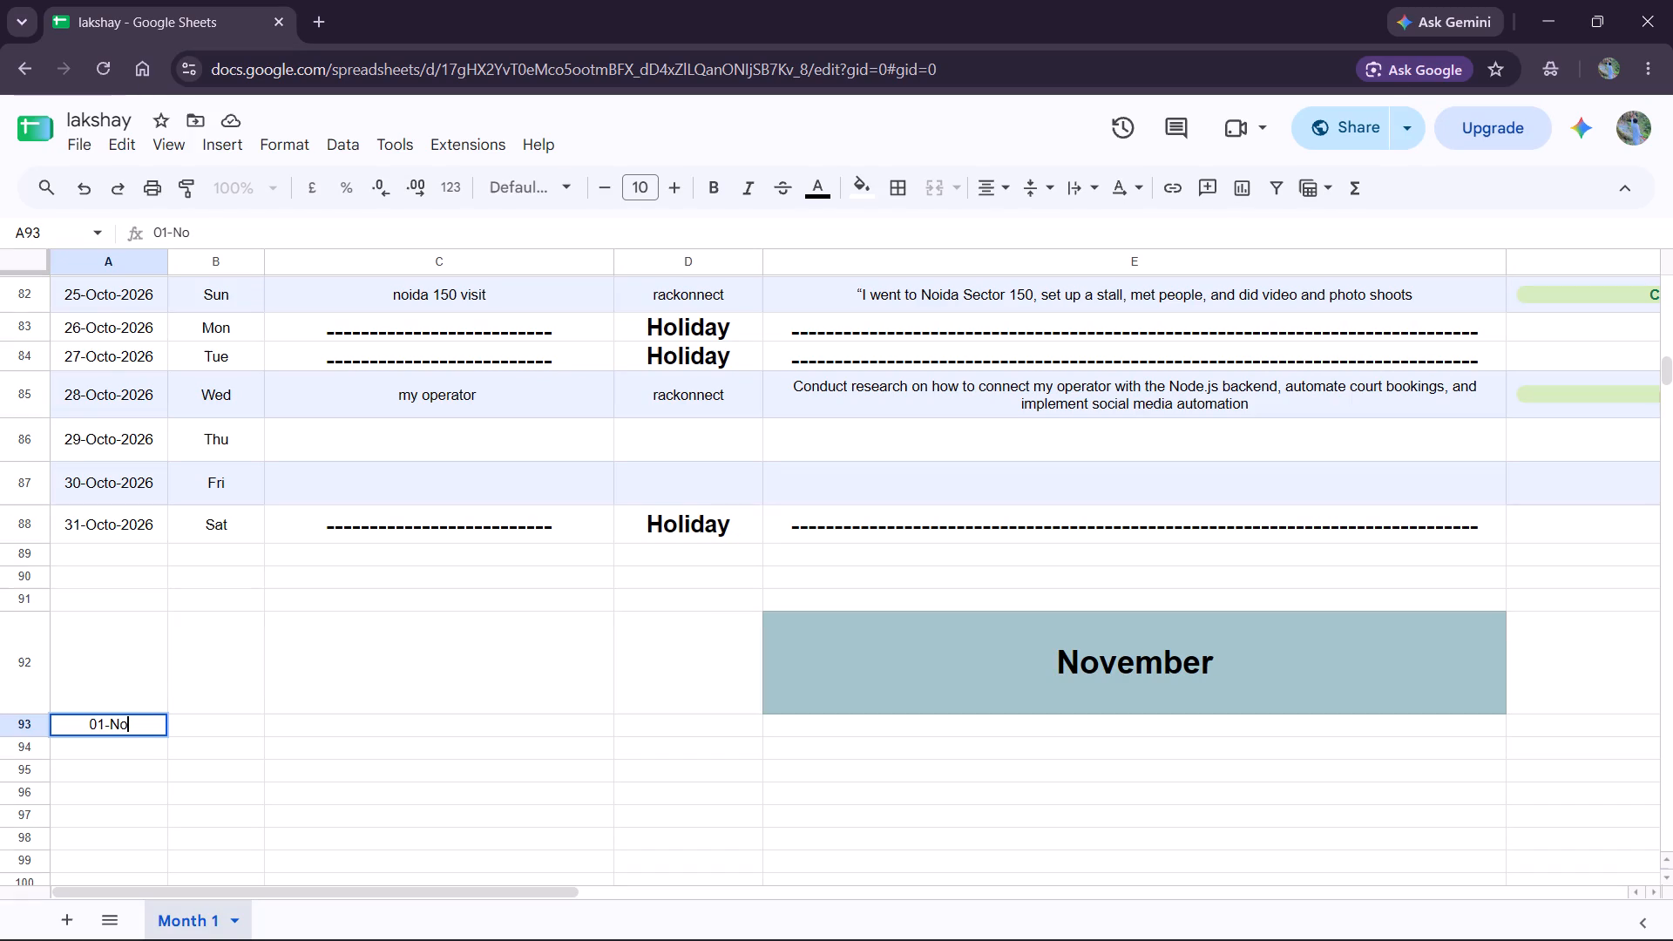
key("v")
type("-2026")
key("Return")
type("02-")
key("n")
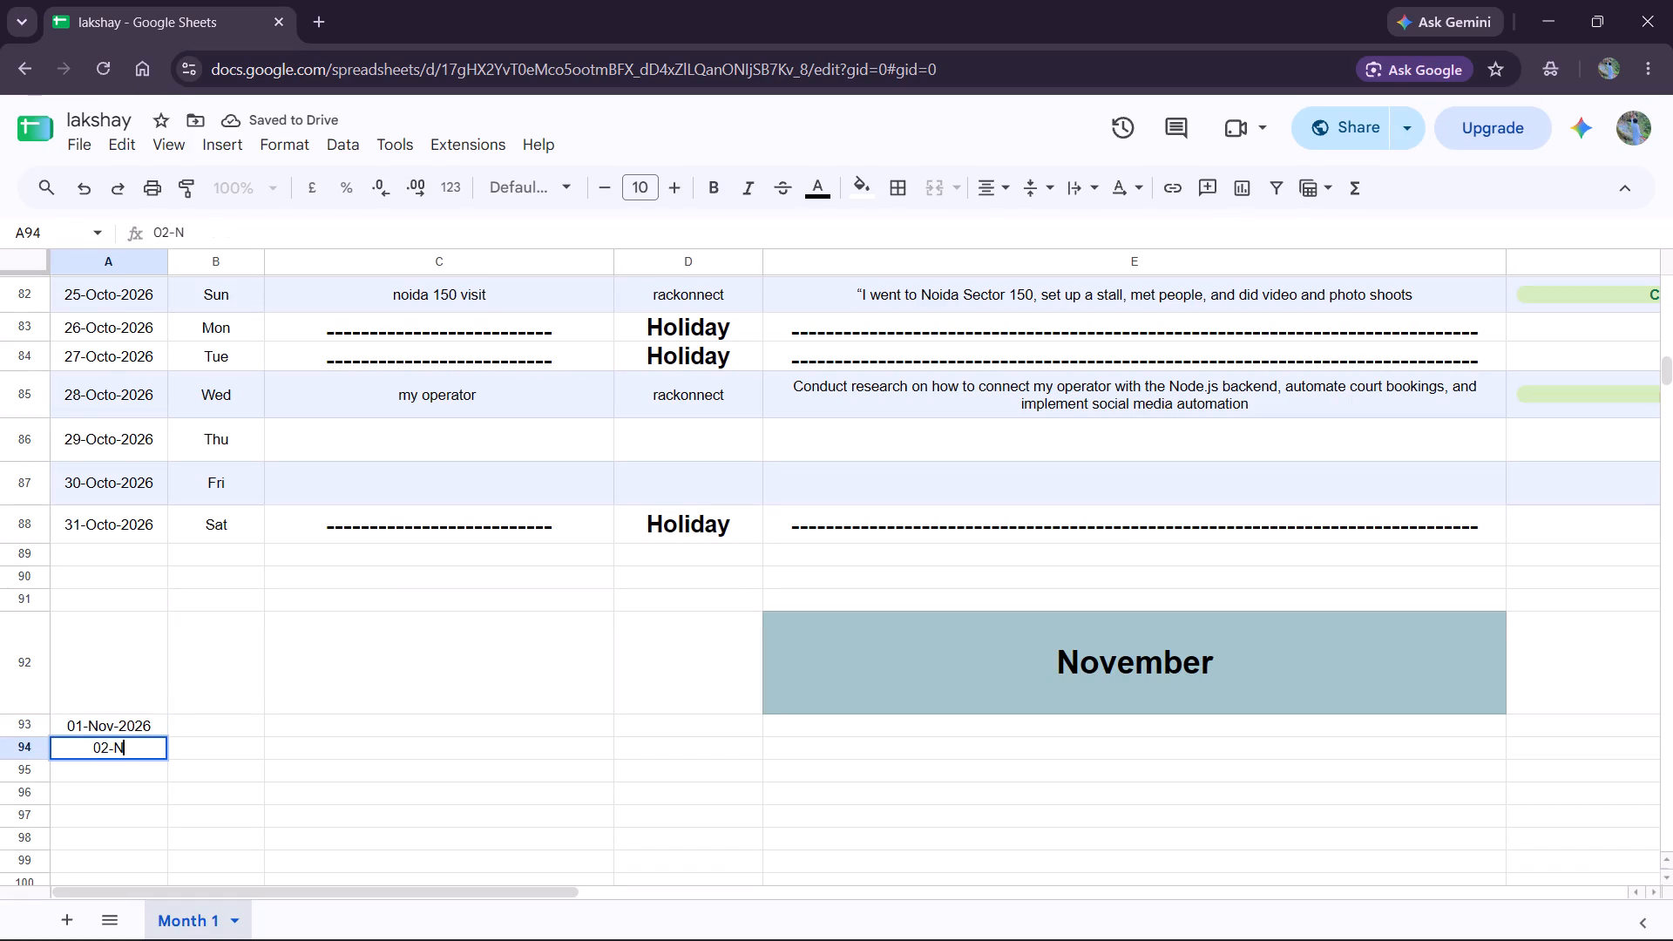
type("ov")
type("-2026")
key("Return")
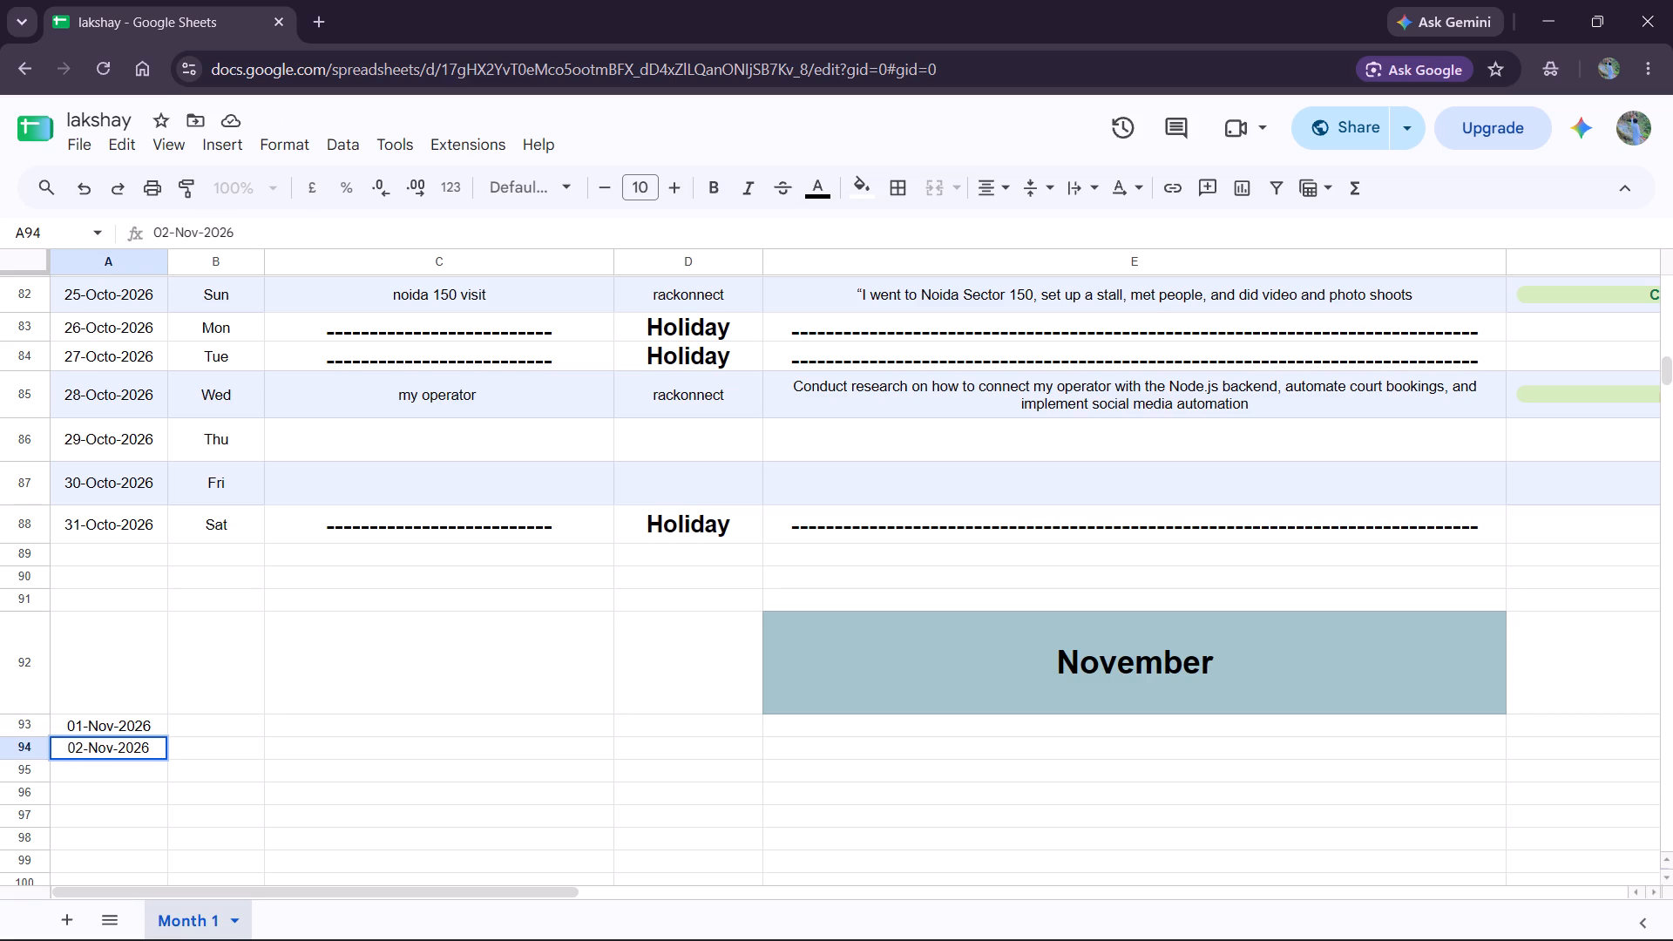
type("03")
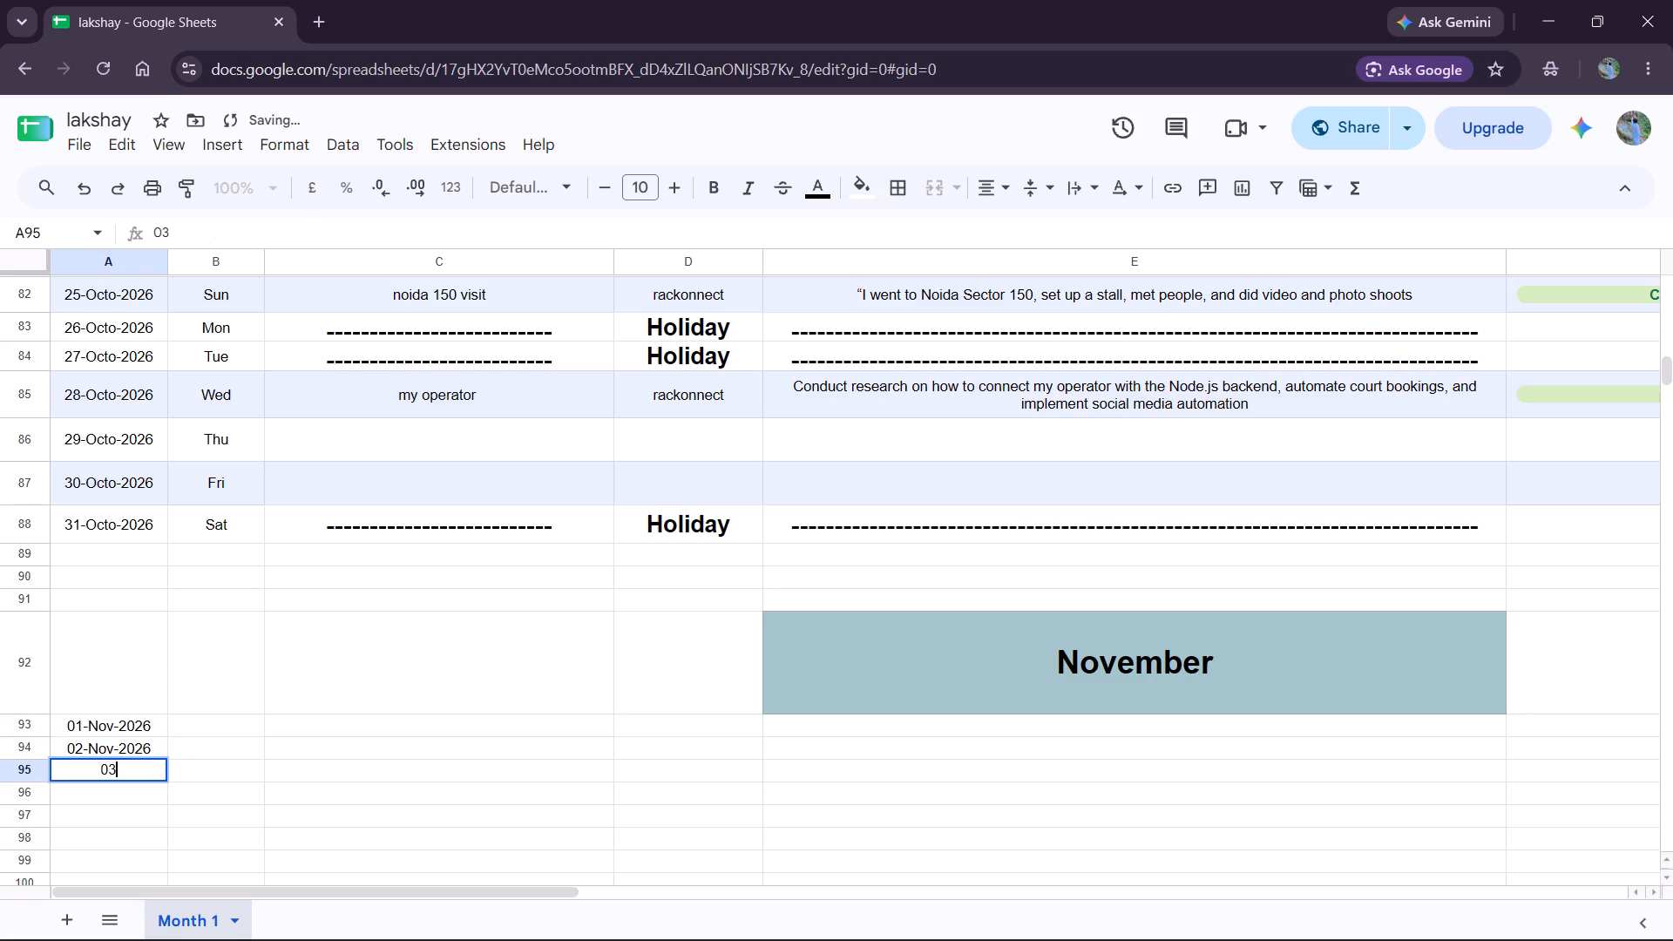
key("minus")
type("ov")
type("-2026")
key("Return")
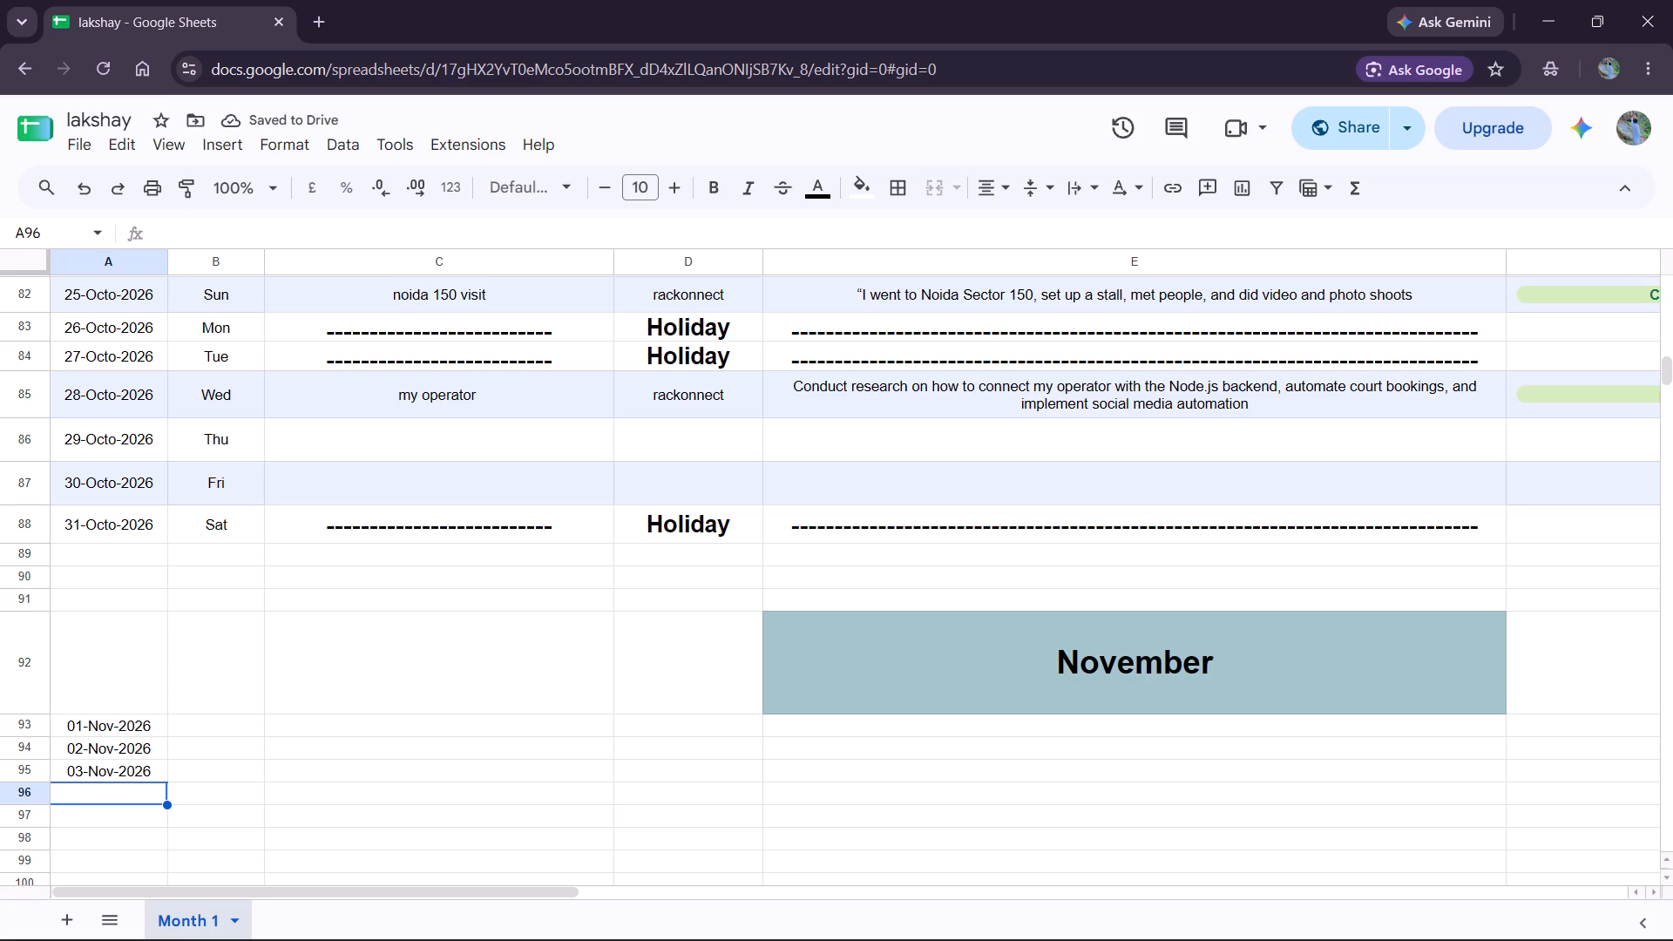
Move the Holiday entry and its dashed lines in columns C to E from the 31-Octo-2026 row to the 01-Nov-2026 row.
left_click(585, 515)
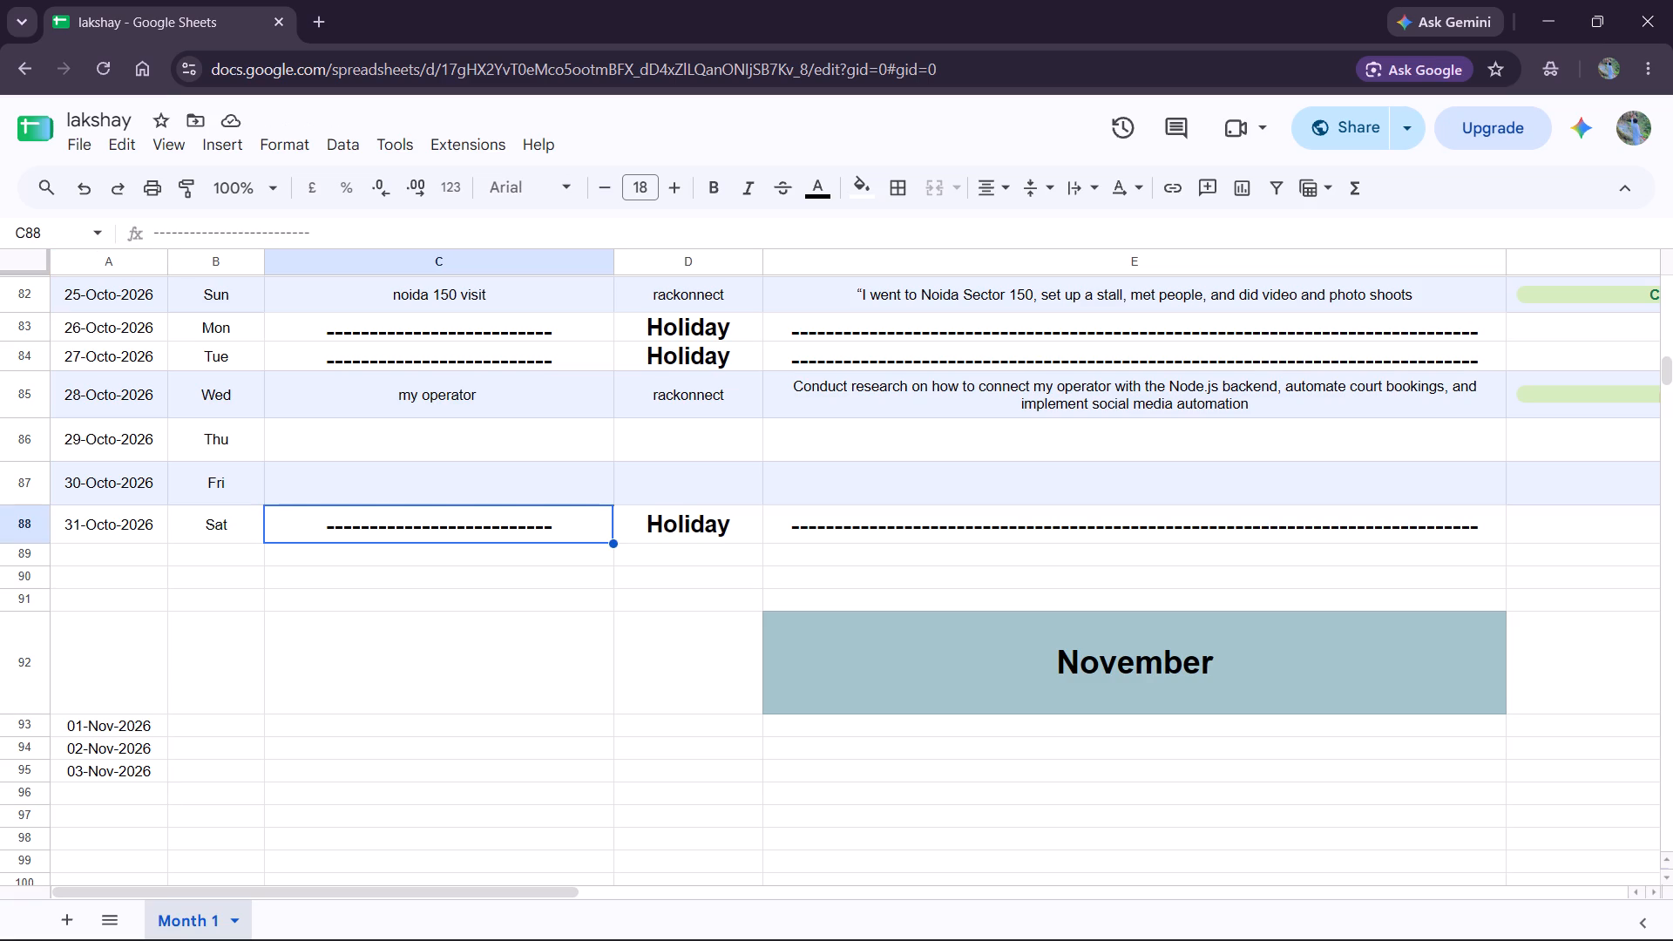
key("ctrl+x")
left_click(379, 717)
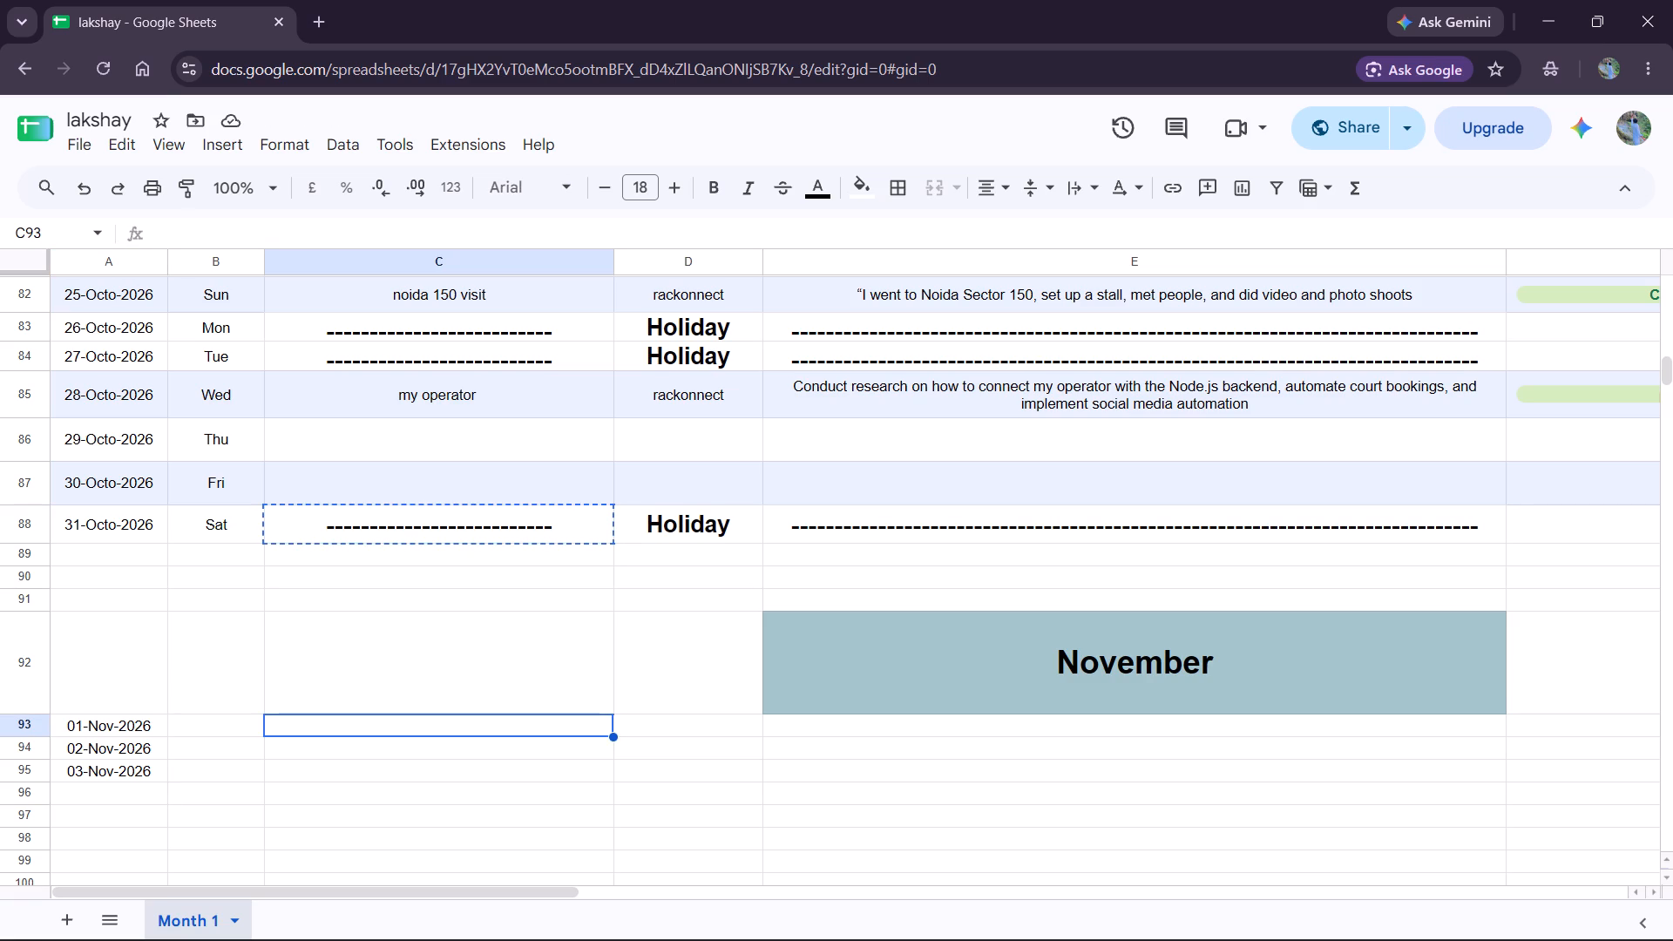
key("ctrl+v")
left_click(735, 528)
key("ctrl+x")
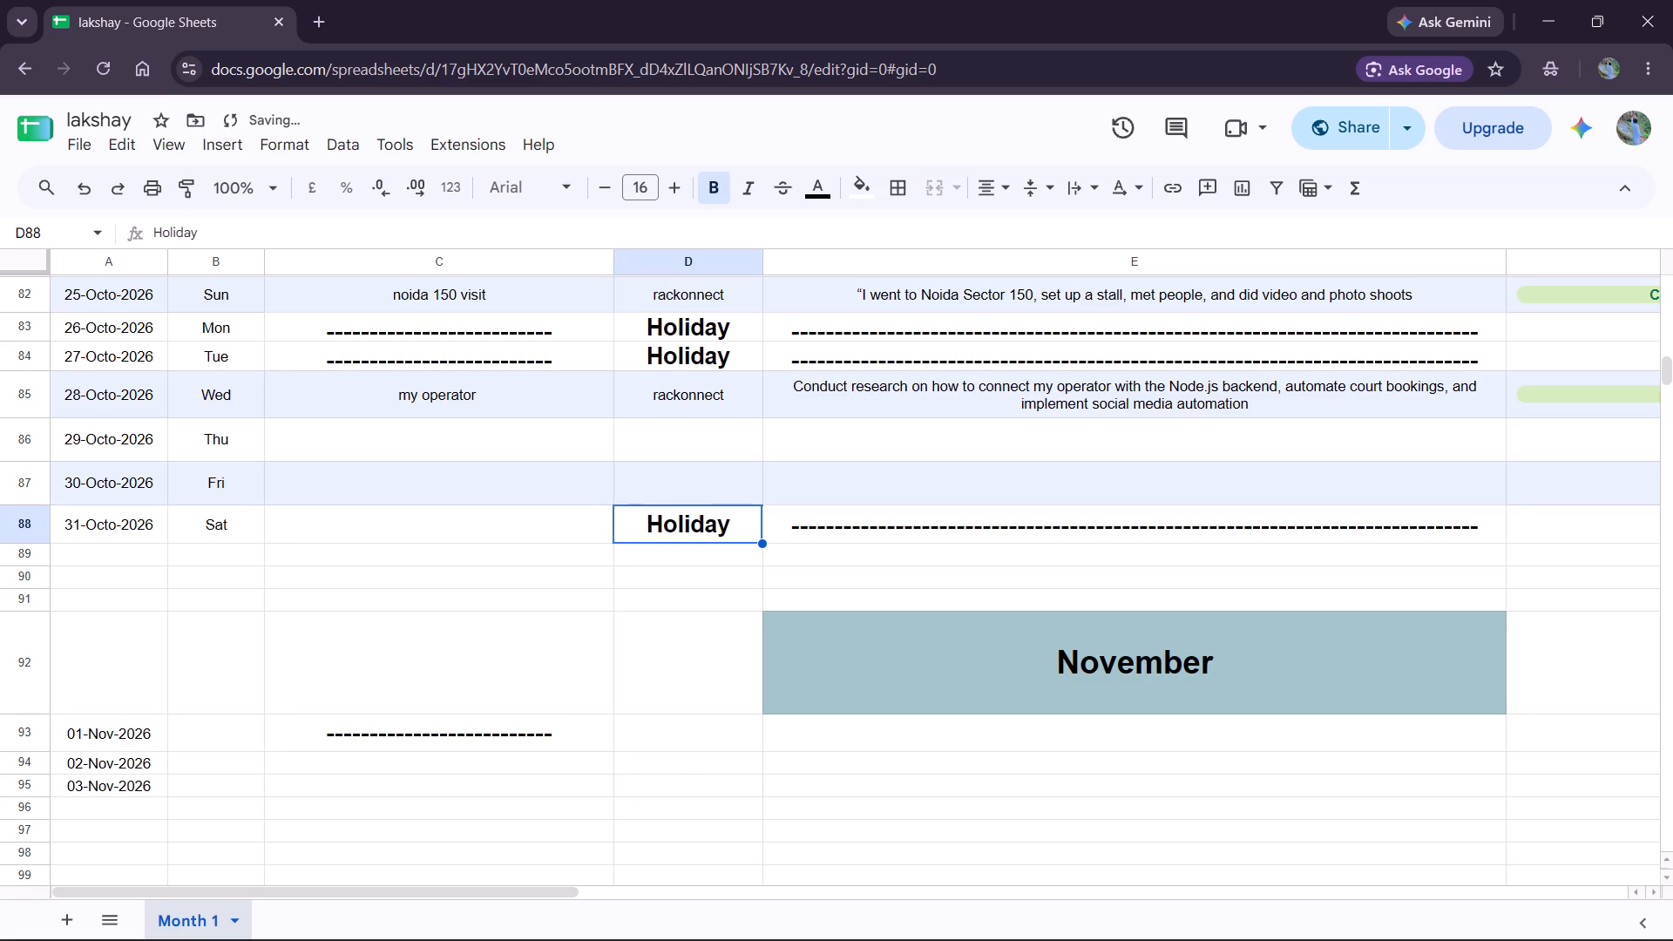
left_click(692, 733)
key("ctrl+v")
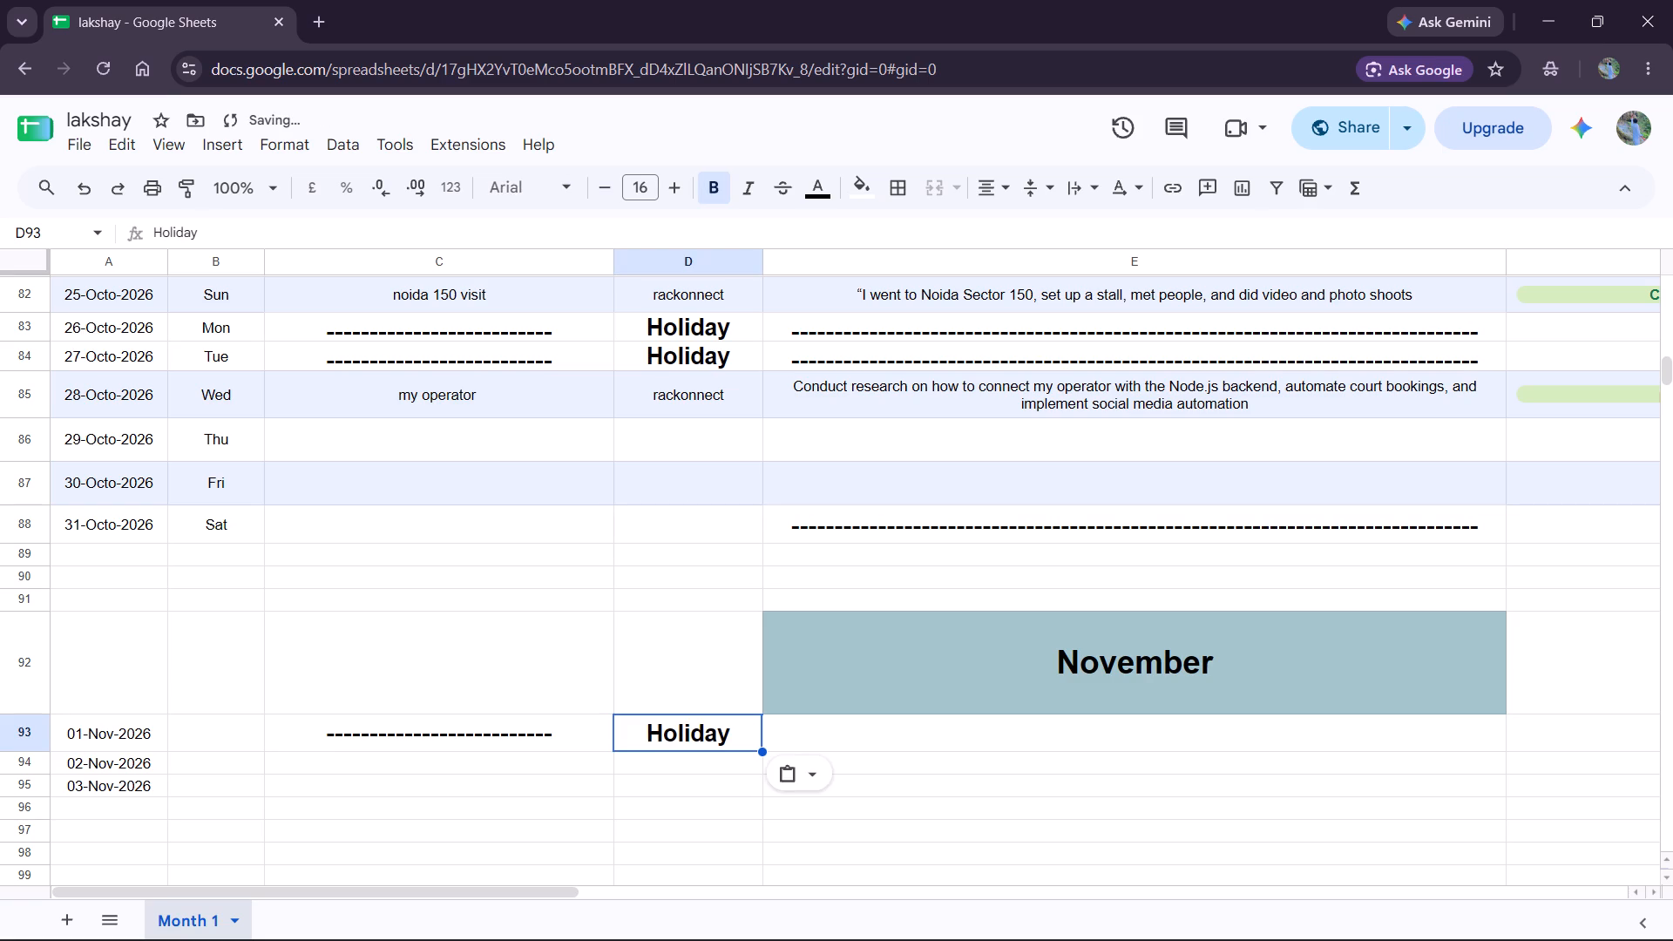
left_click(953, 530)
key("ctrl+x")
left_click(1023, 734)
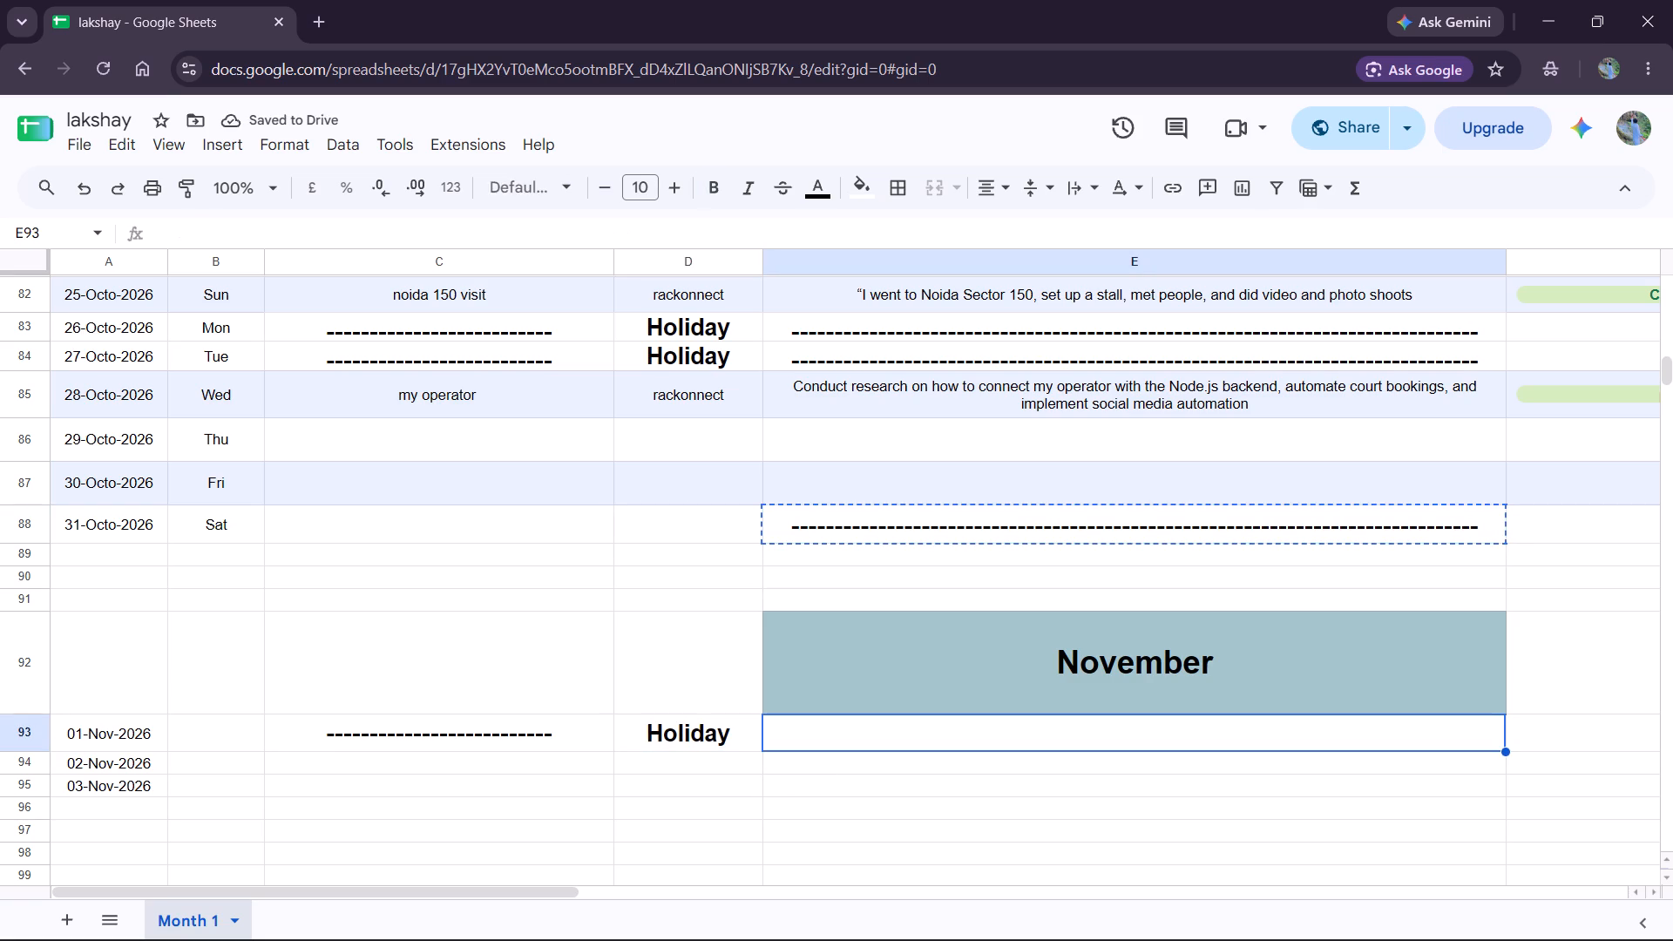
key("ctrl+v")
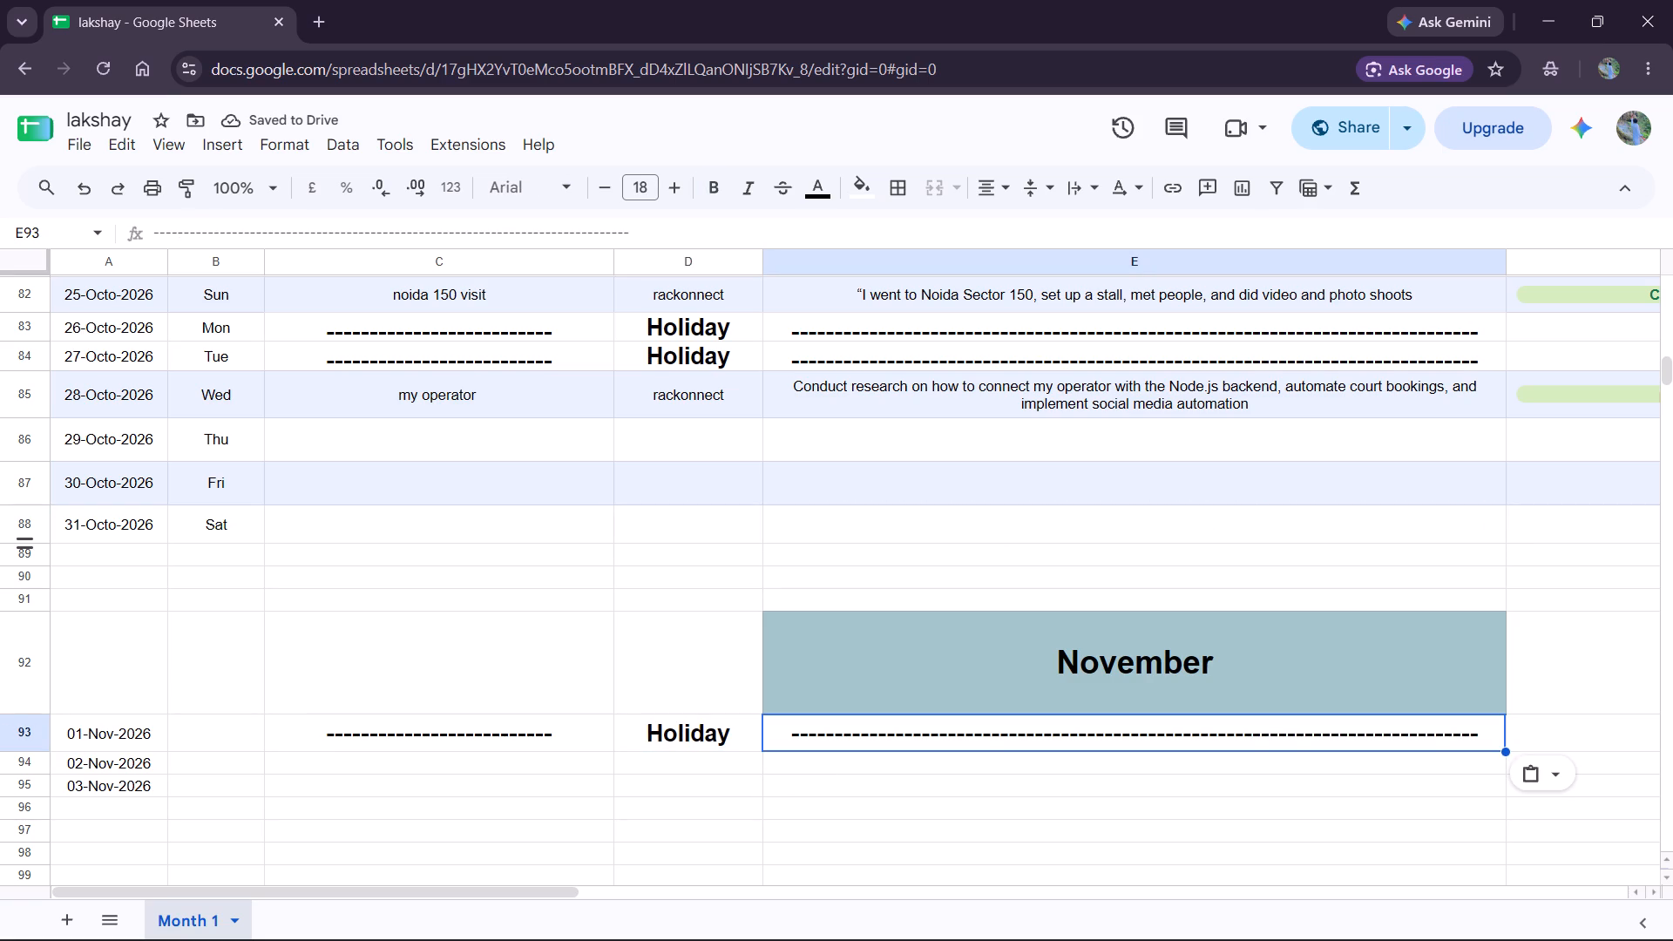
Slightly increase the height of row 88 for 31-Octo-2026.
left_click_drag(28, 542, 21, 552)
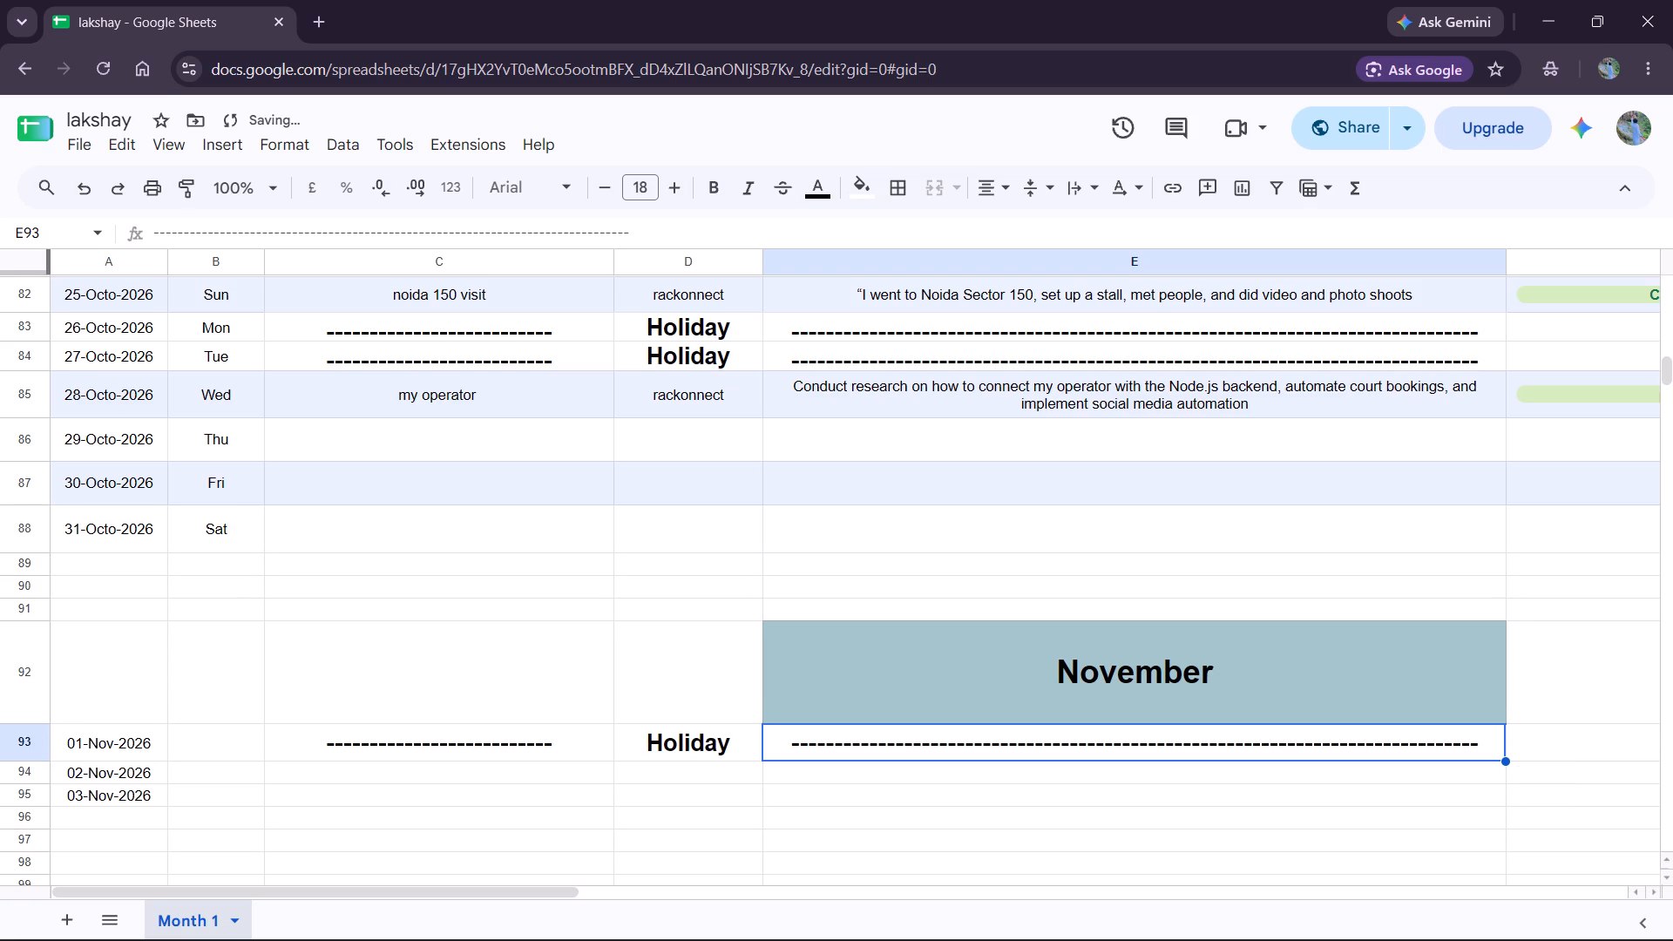
Even out the first August rows by making rows 5, 6, 7 and 9 slightly taller and holiday row 8 shorter.
scroll(1164, 457, "up", 3)
scroll(1193, 533, "up", 3)
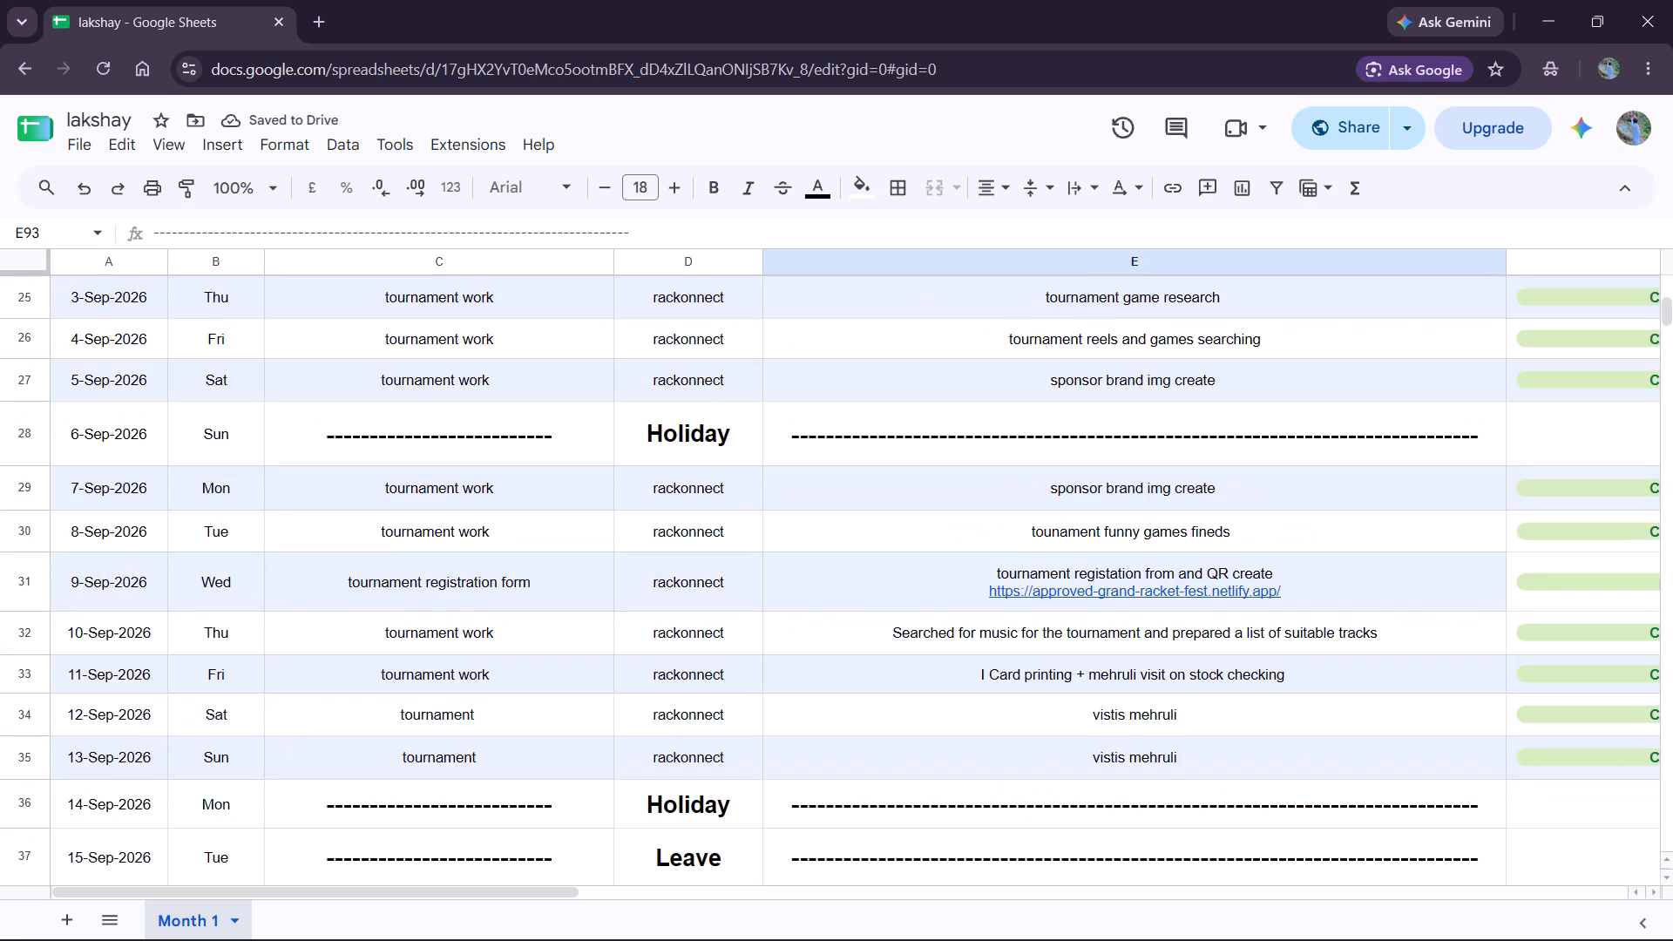
scroll(1180, 543, "up", 1)
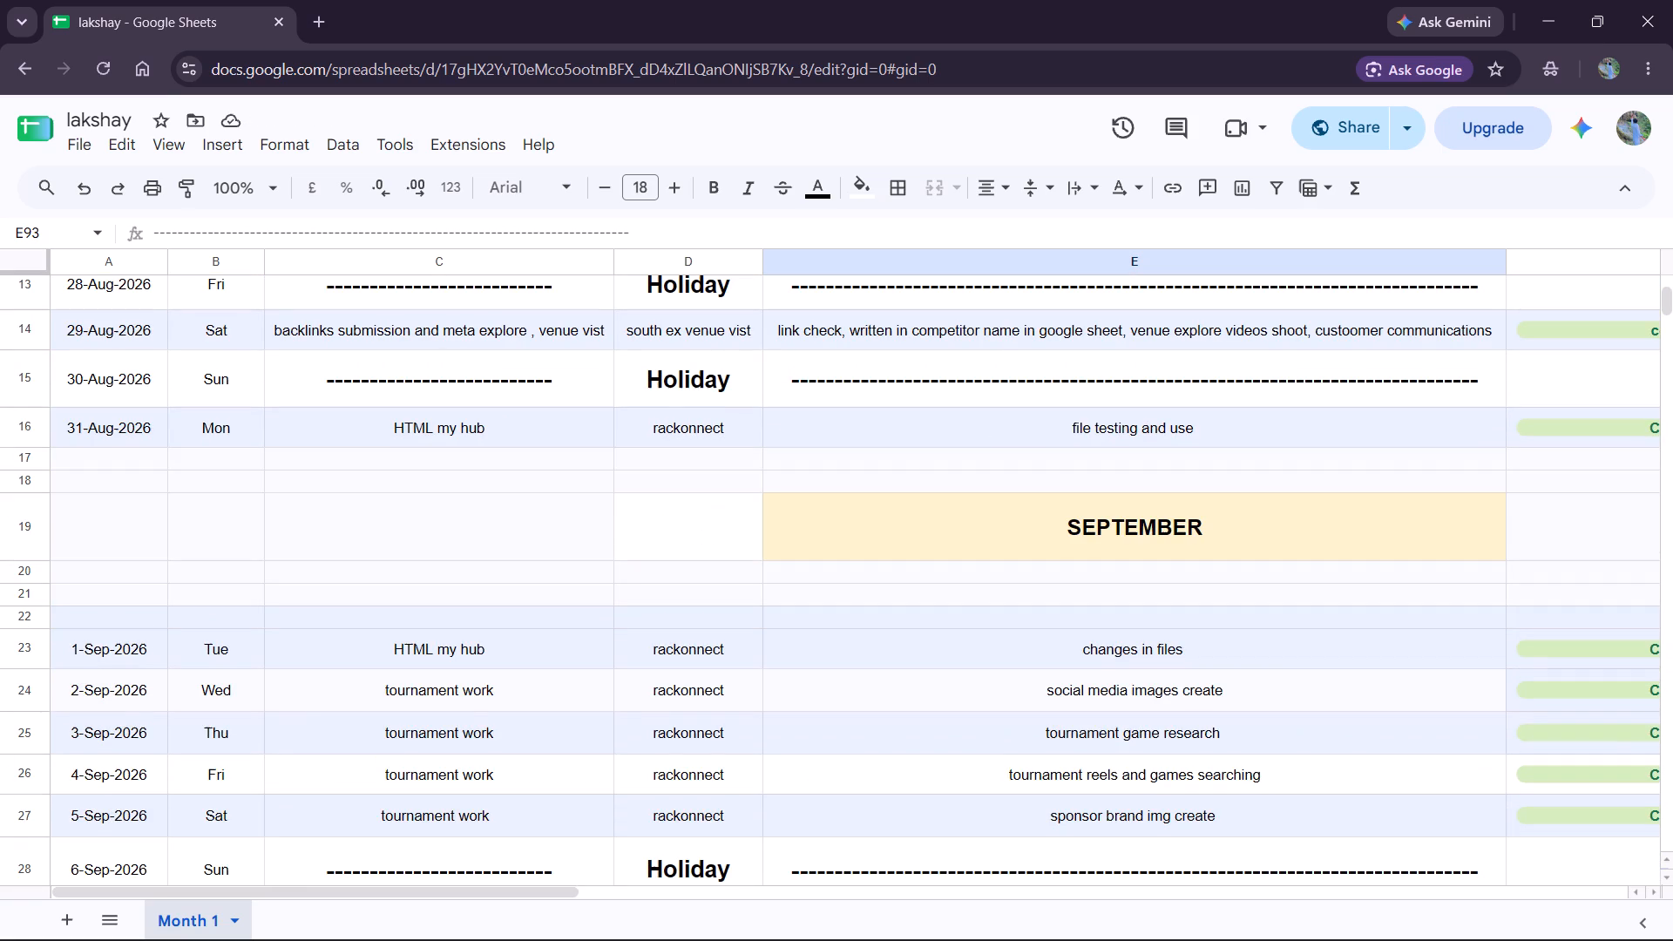
scroll(1174, 549, "up", 2)
scroll(1175, 549, "down", 1)
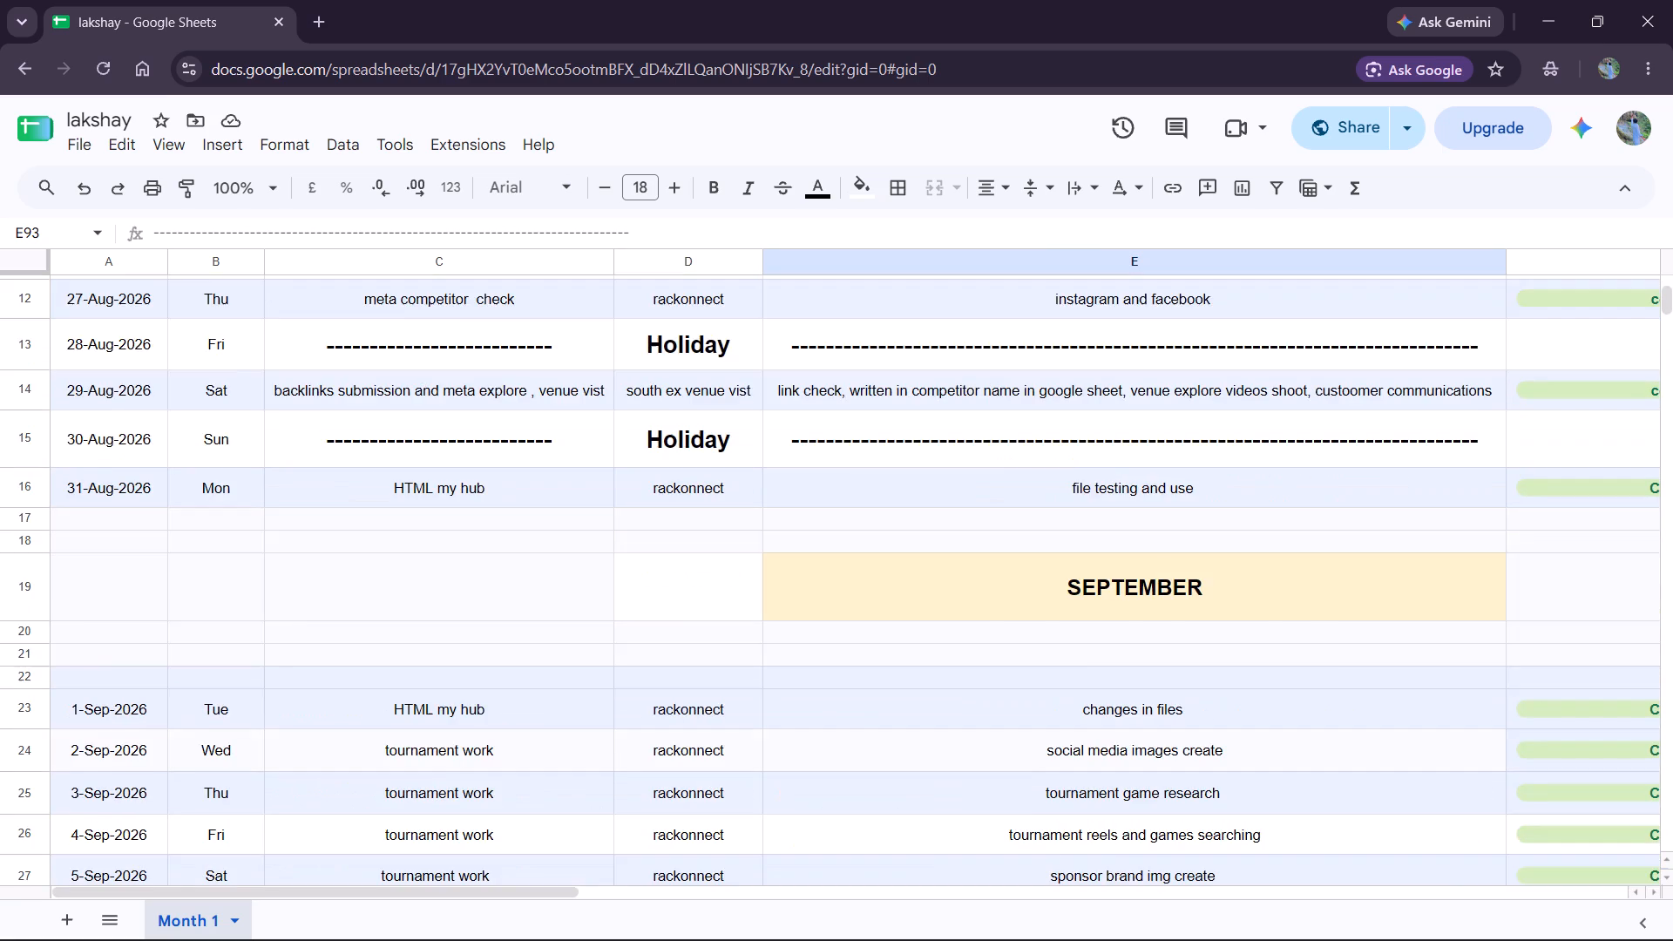
scroll(1175, 549, "up", 1)
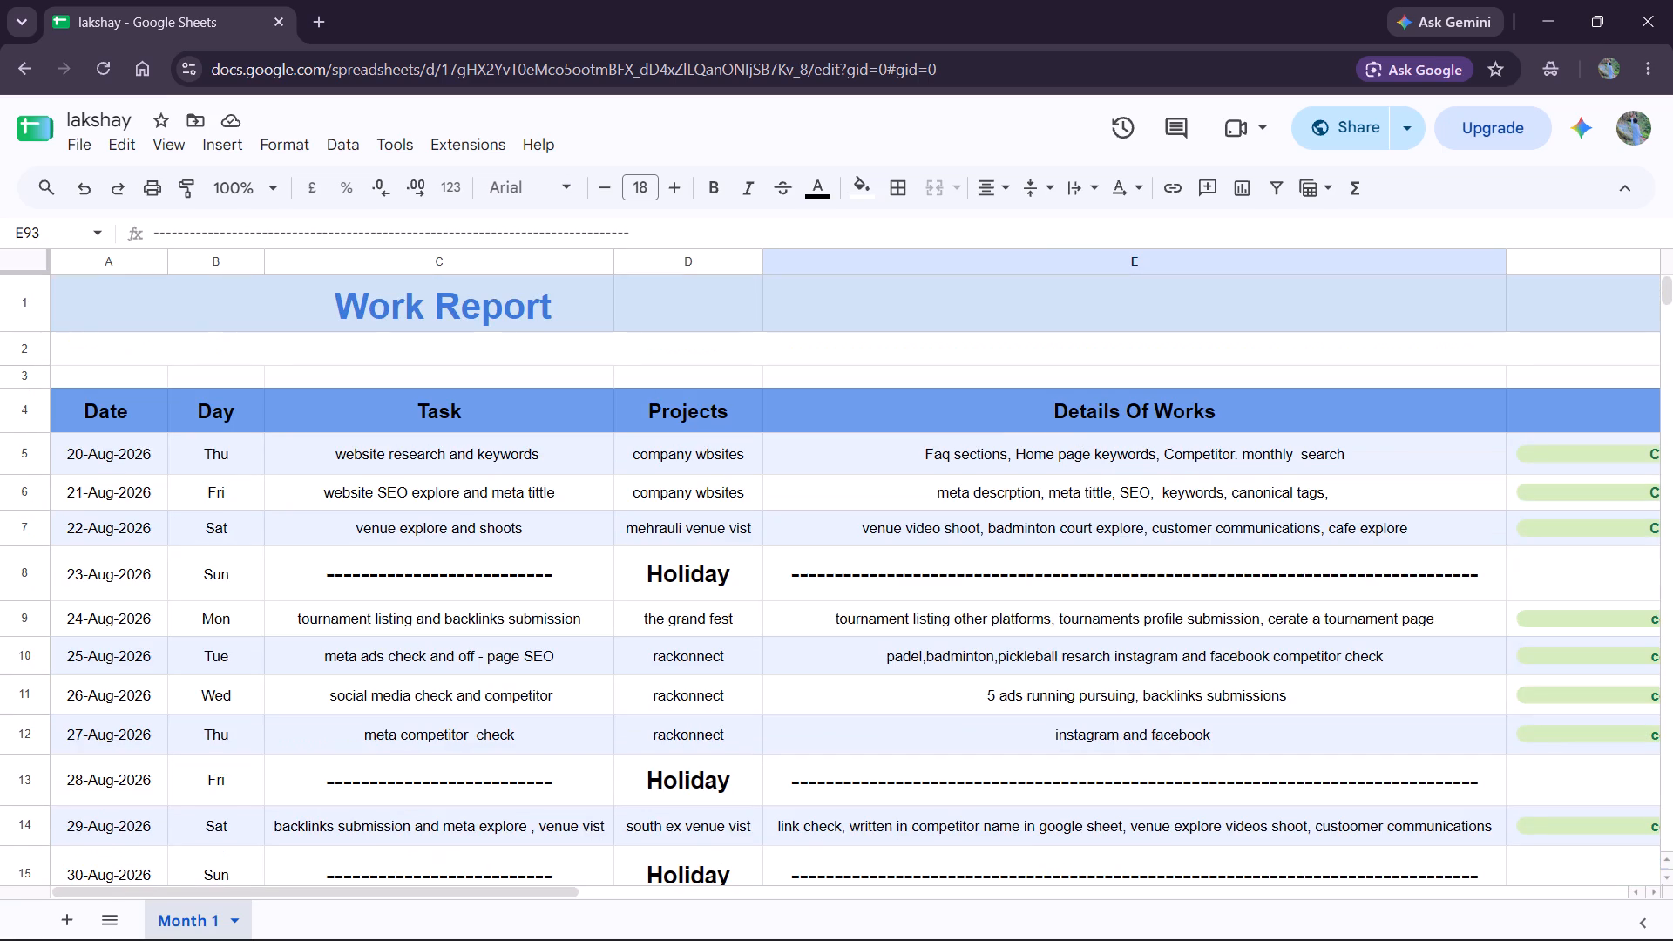
left_click(26, 474)
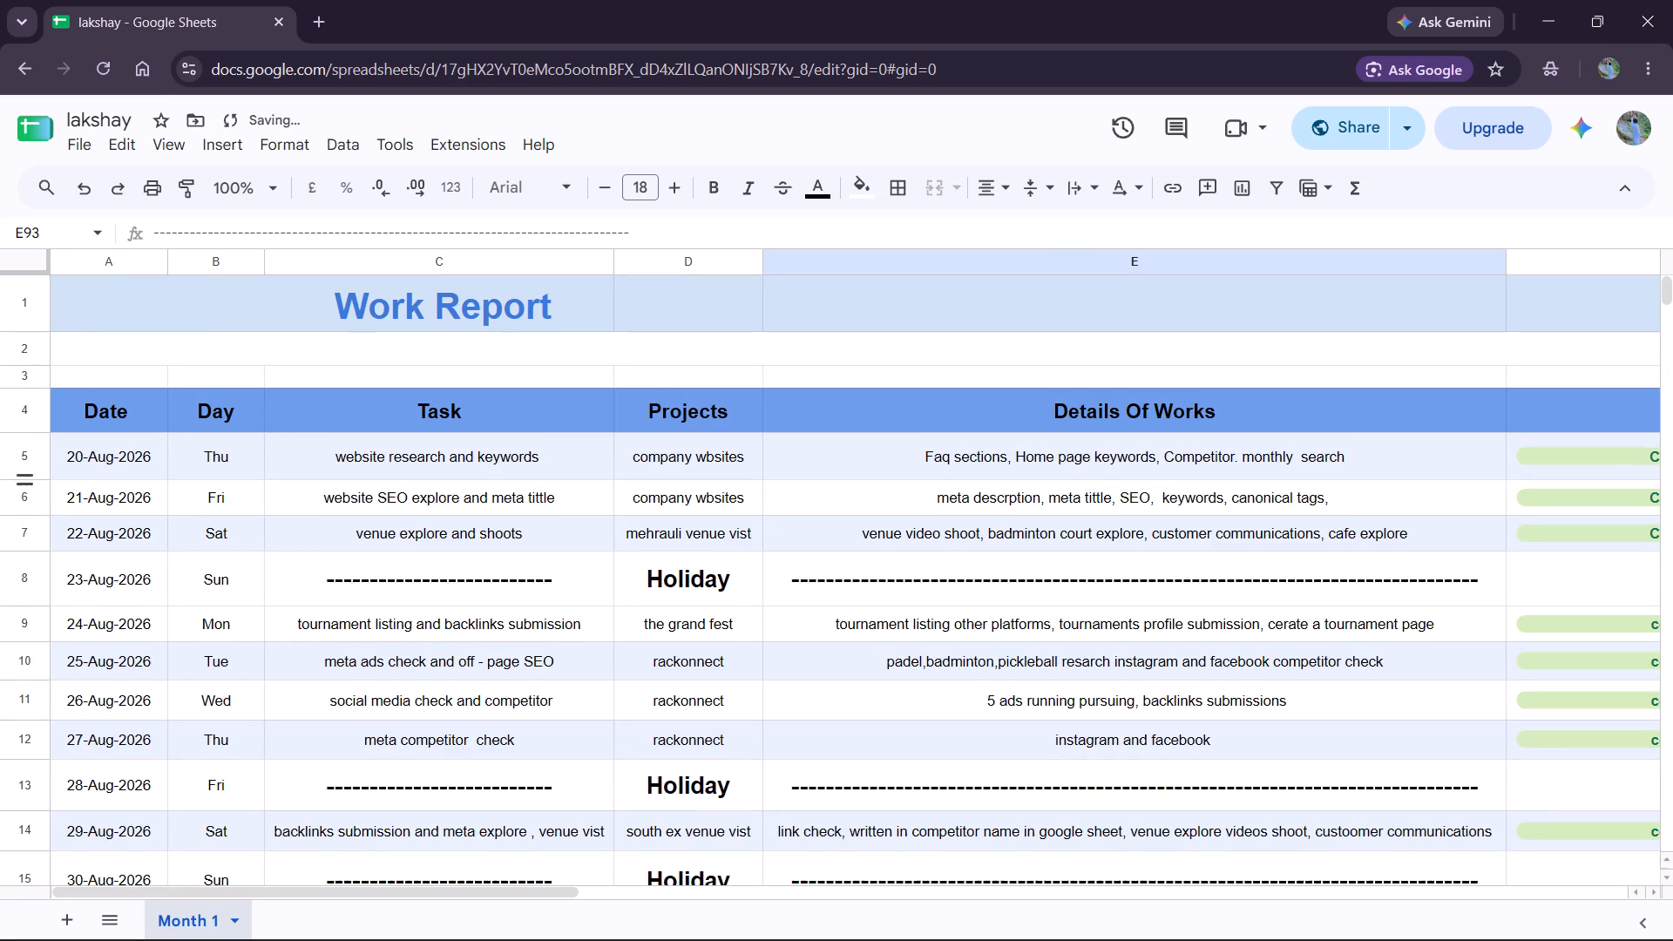
left_click(24, 515)
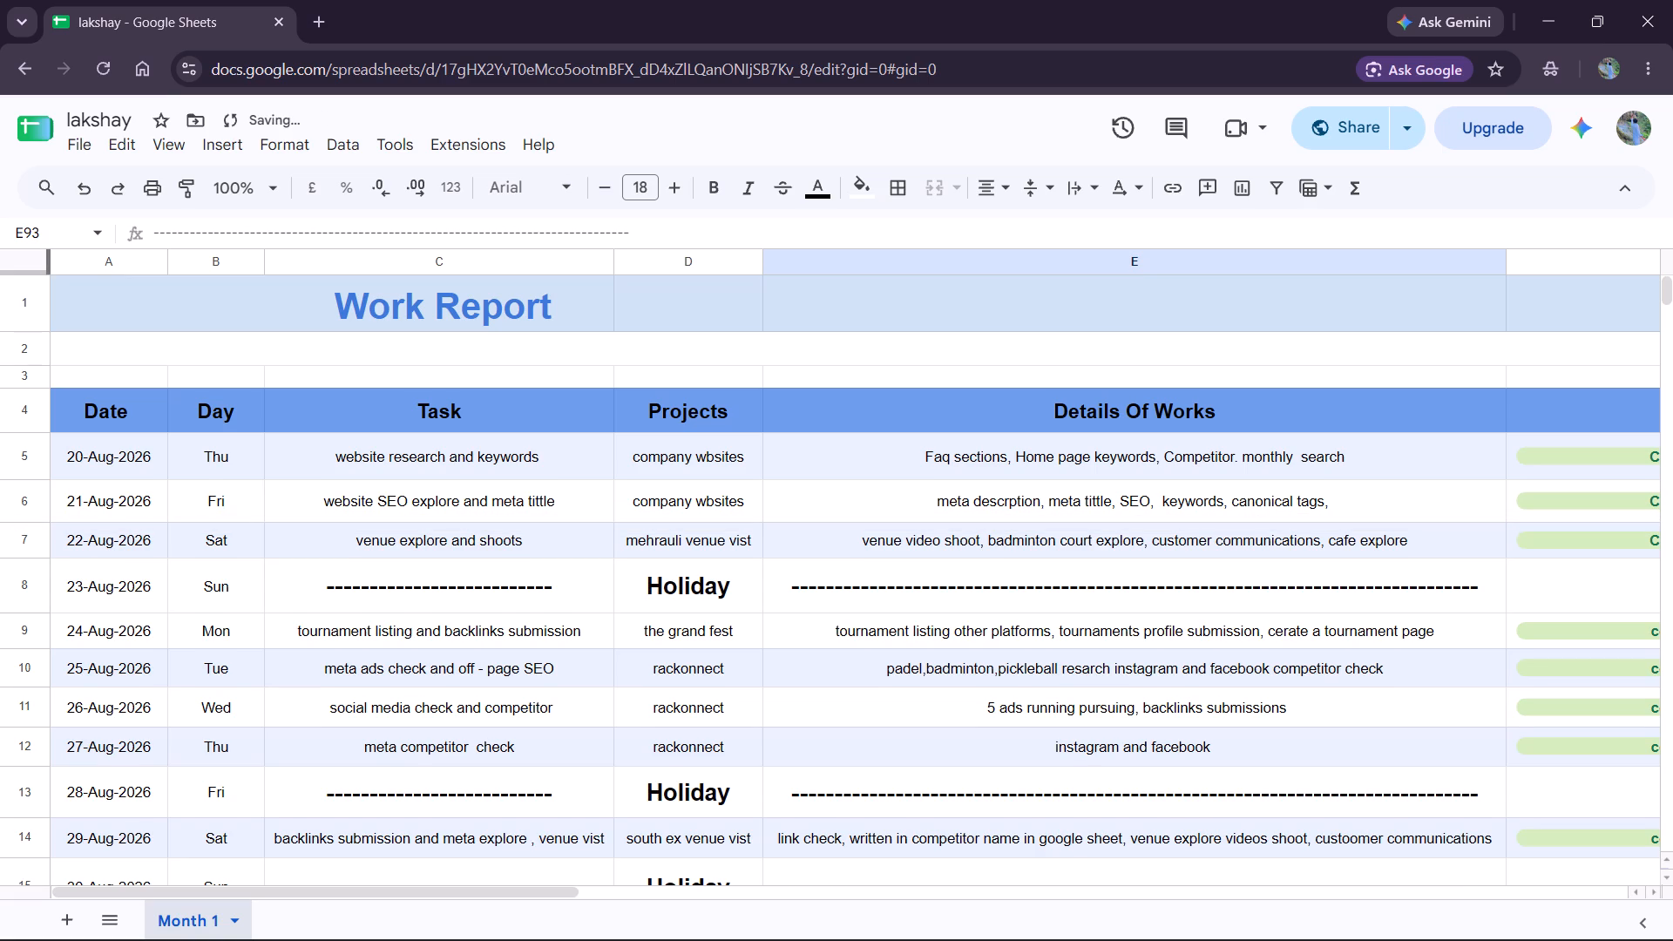
left_click_drag(22, 557, 21, 570)
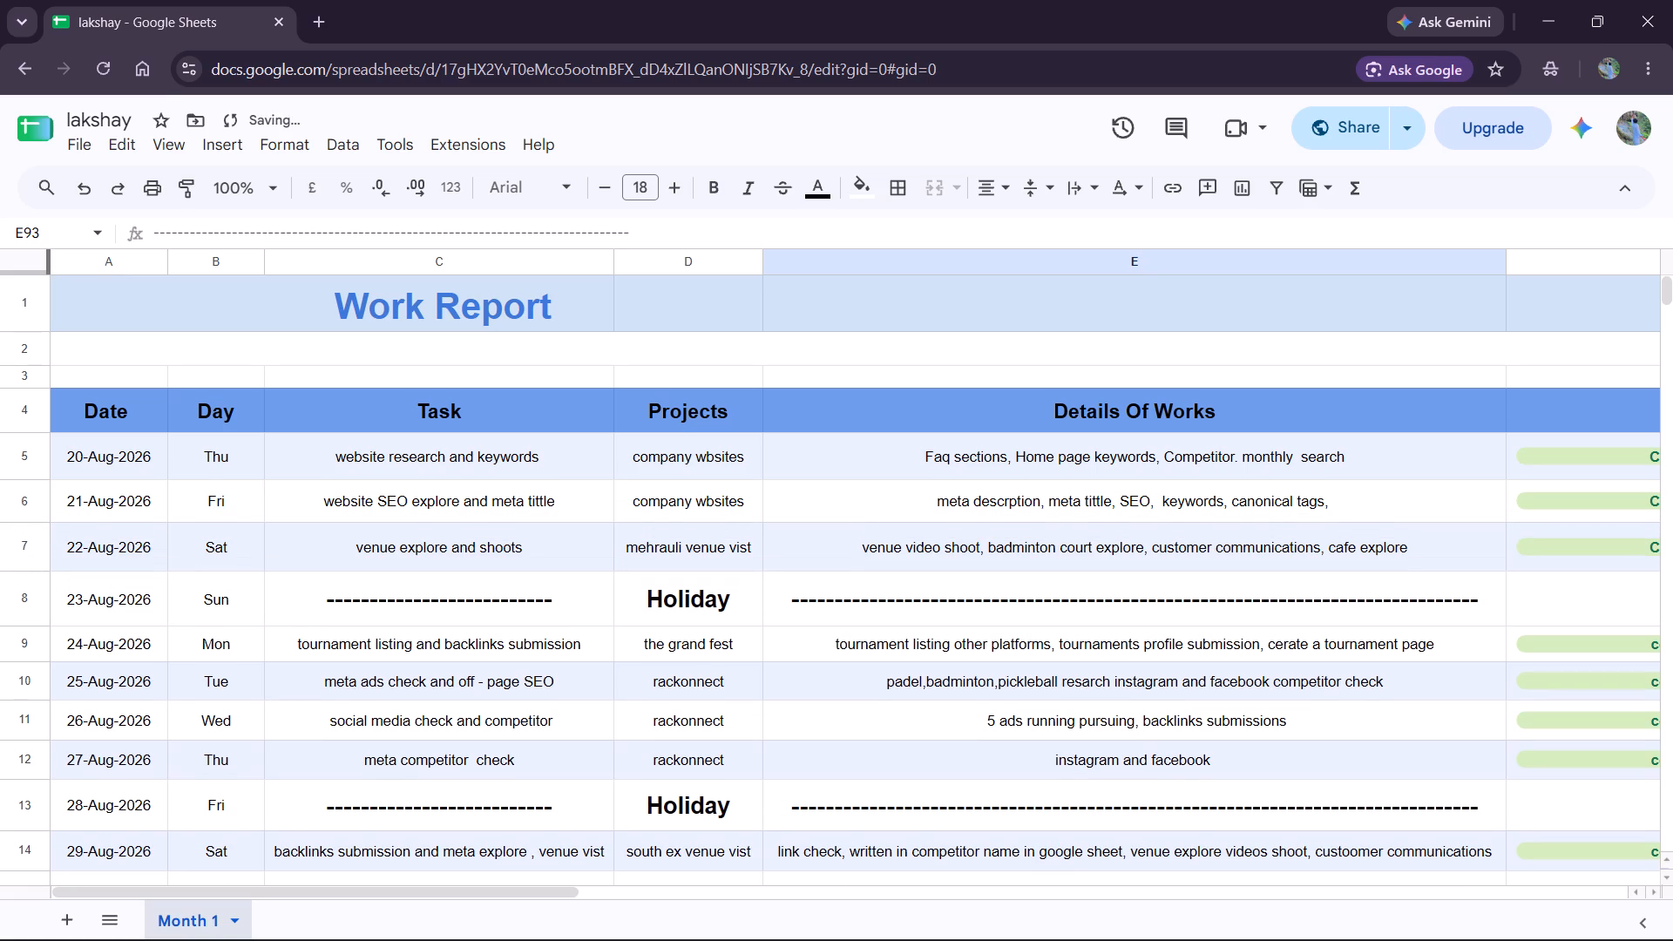
left_click_drag(28, 624, 28, 615)
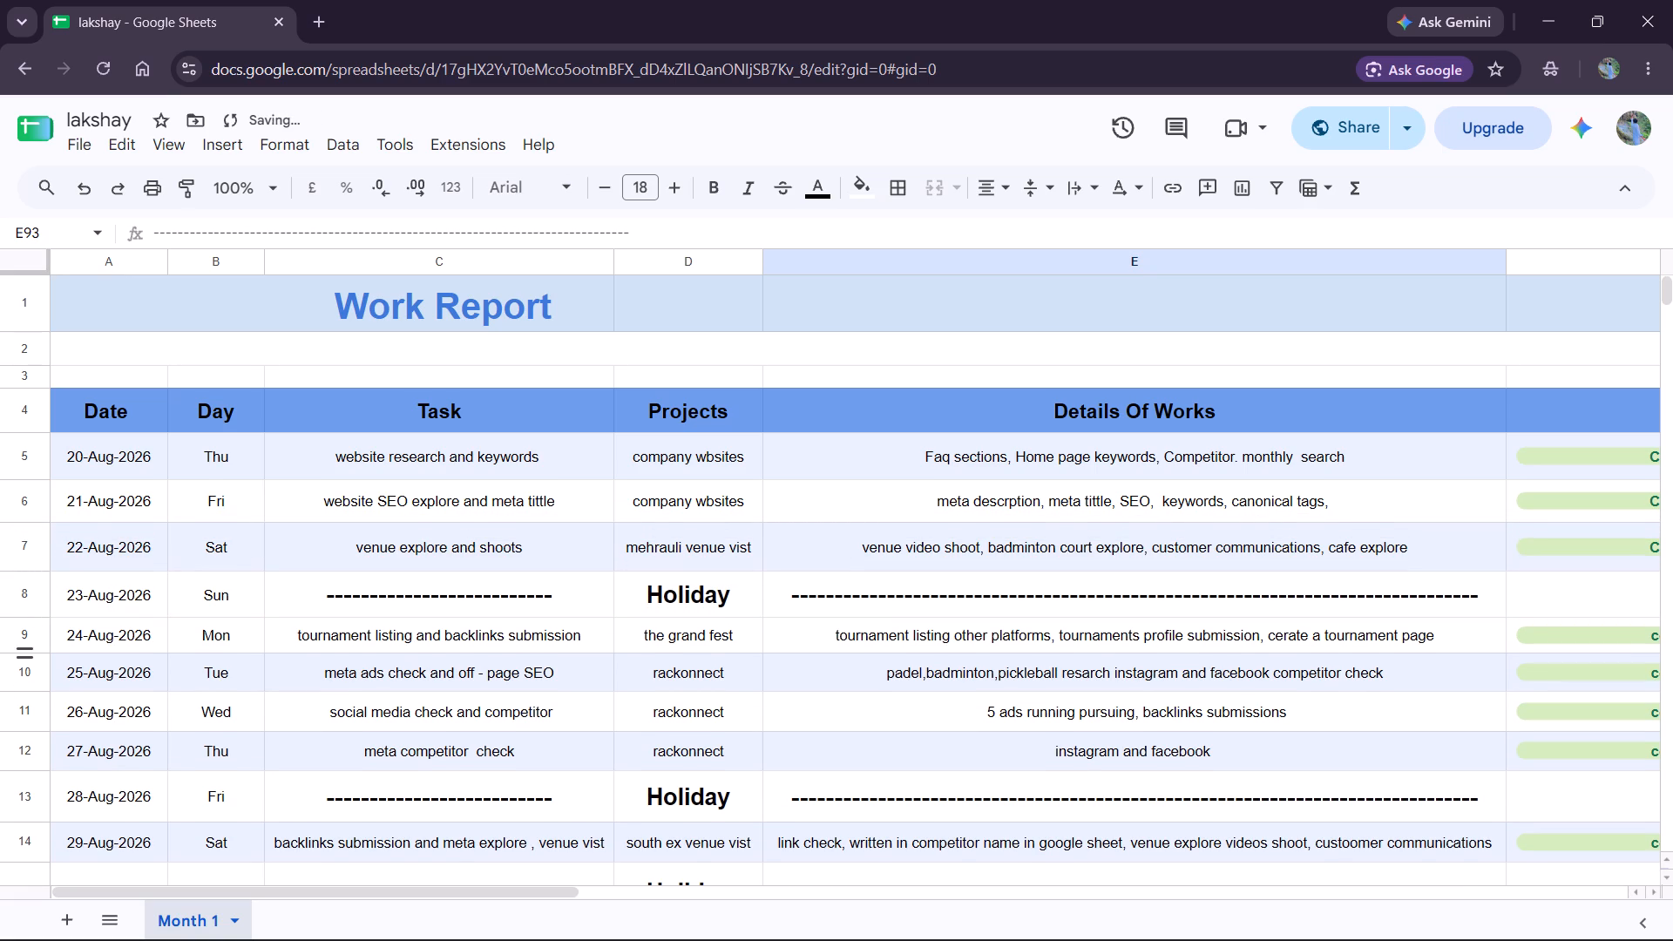
left_click(24, 650)
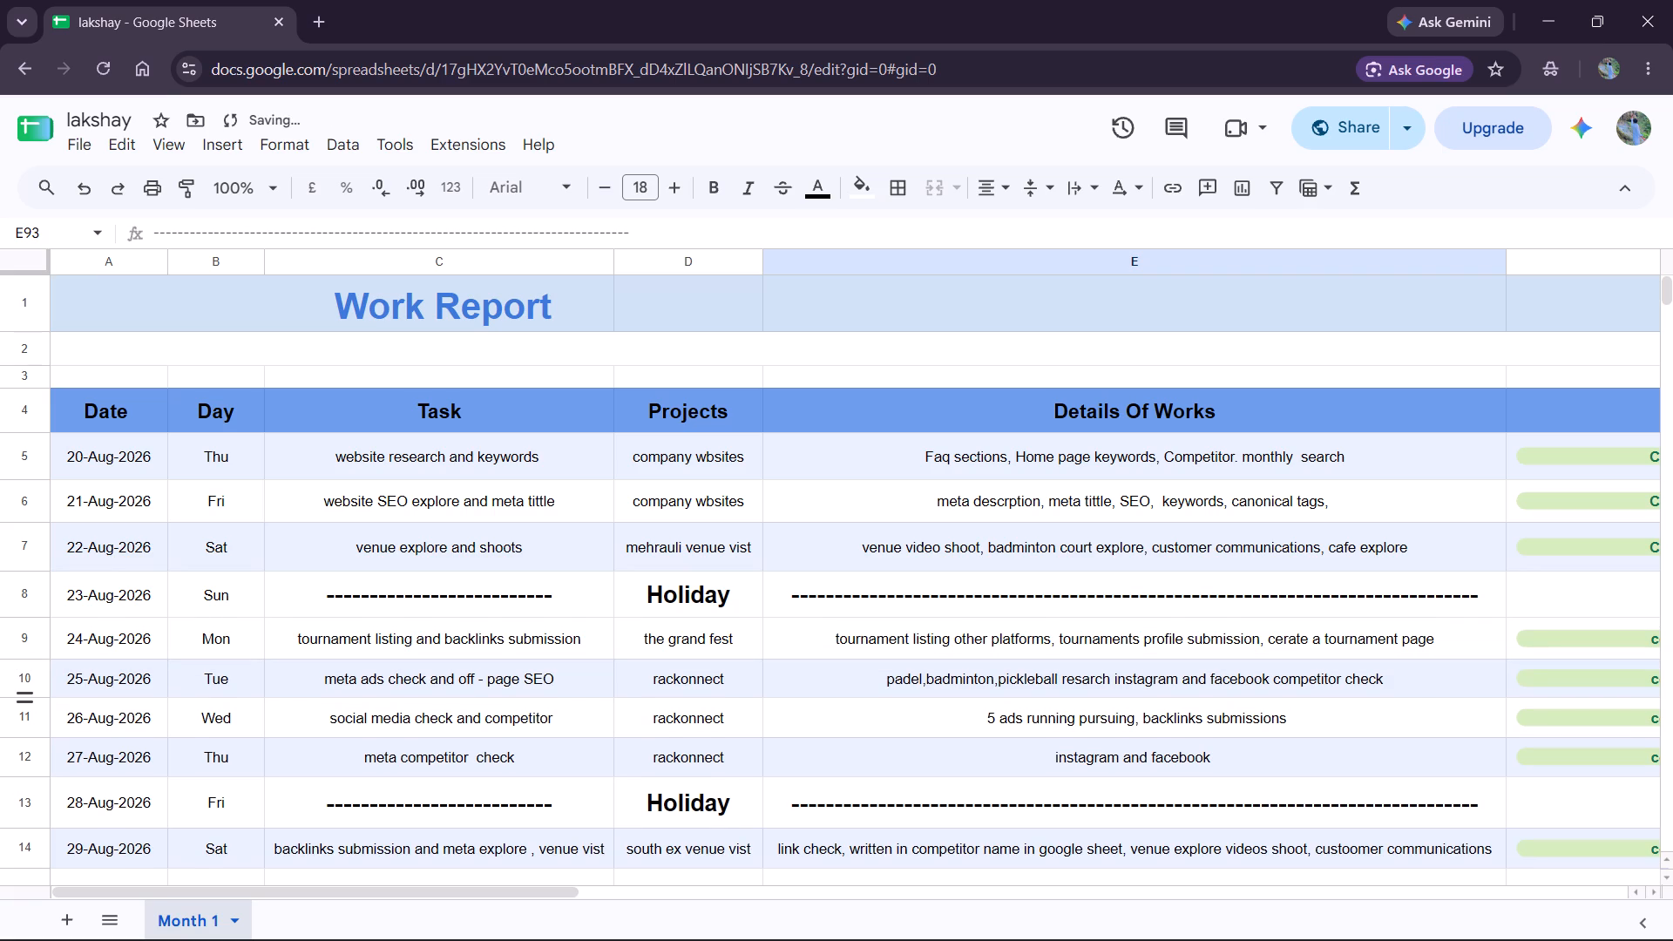
Even out the late August rows by making row 16 slightly taller and holiday rows 15 and 13 shorter.
scroll(478, 680, "down", 1)
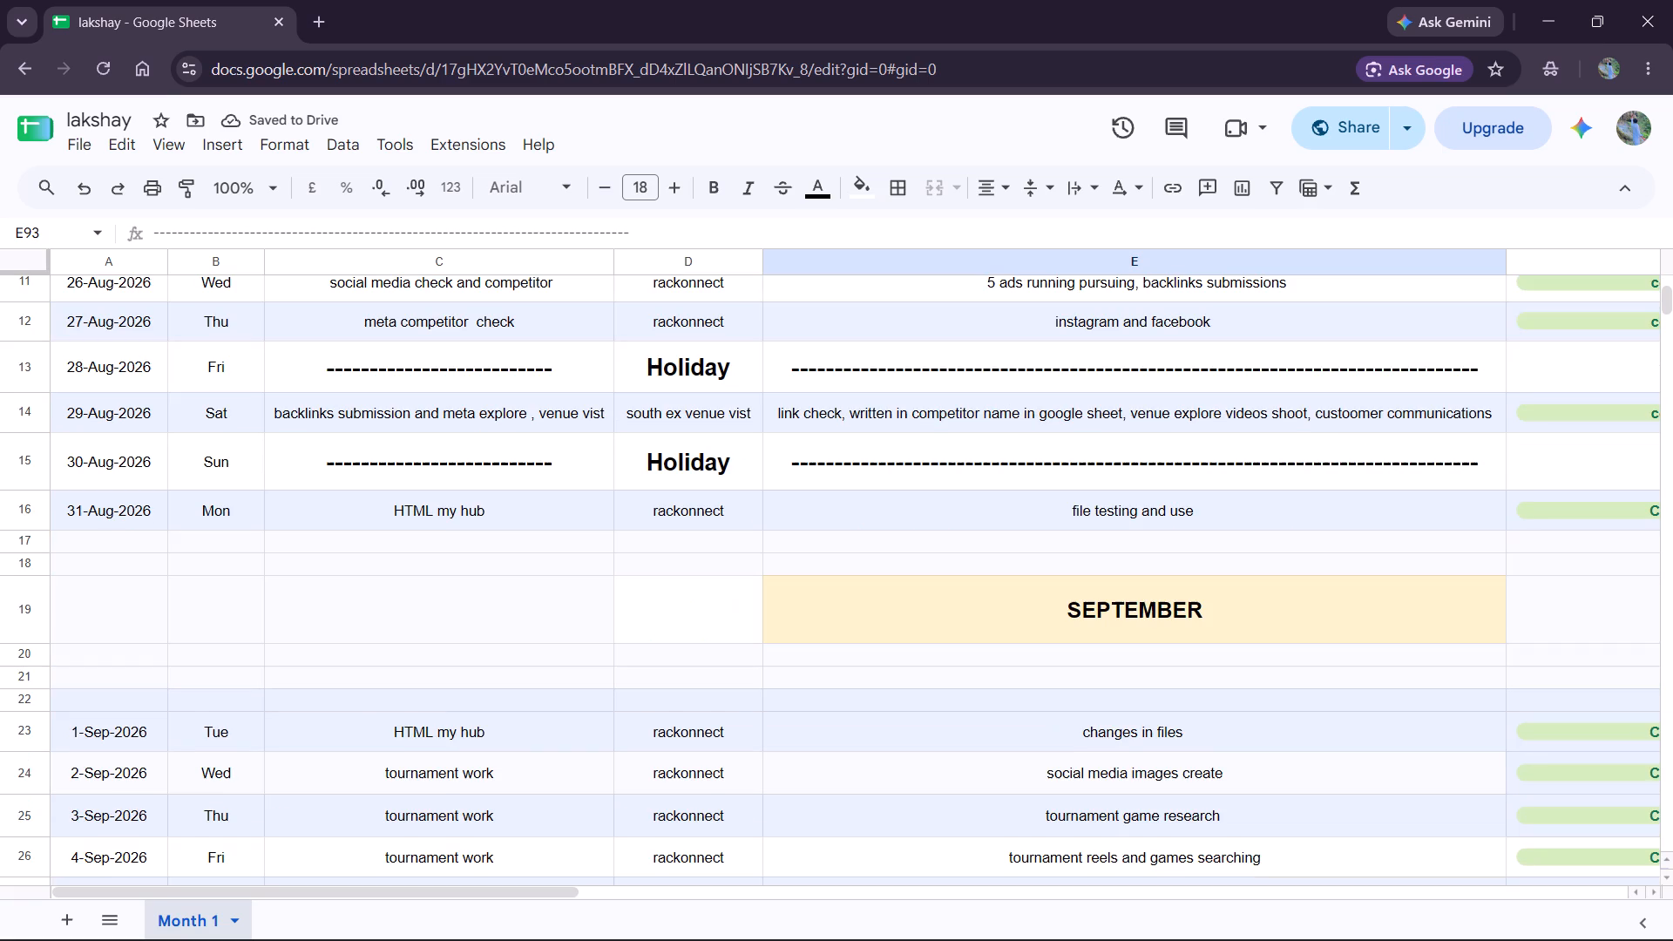
left_click_drag(22, 528, 24, 530)
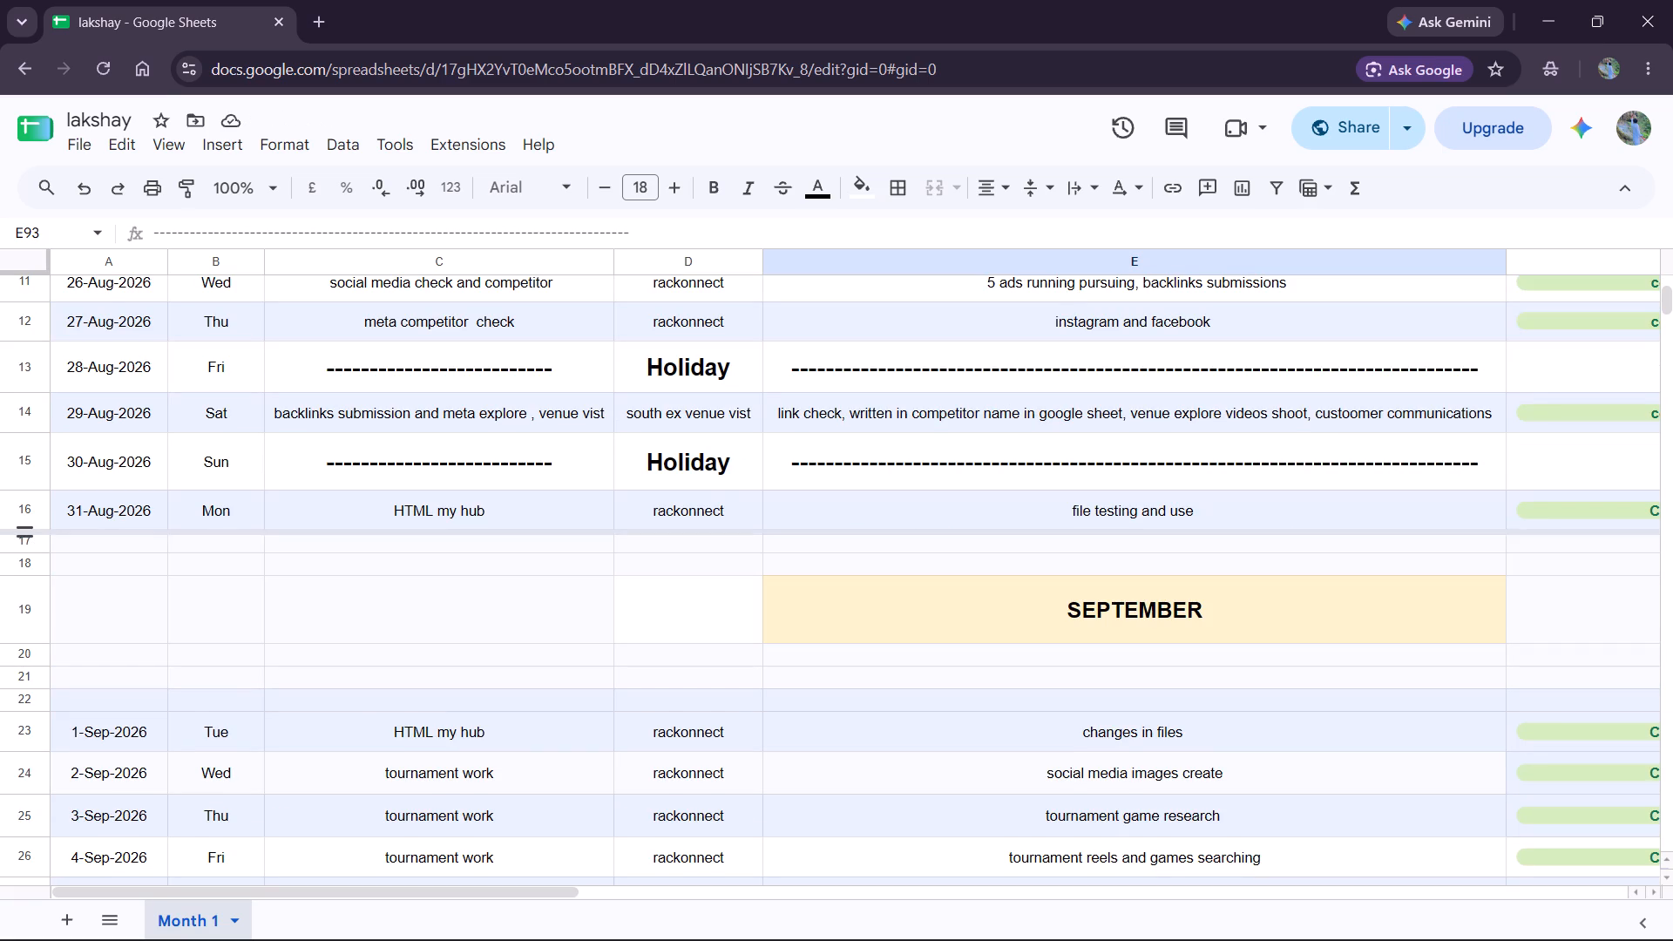
left_click_drag(24, 530, 30, 535)
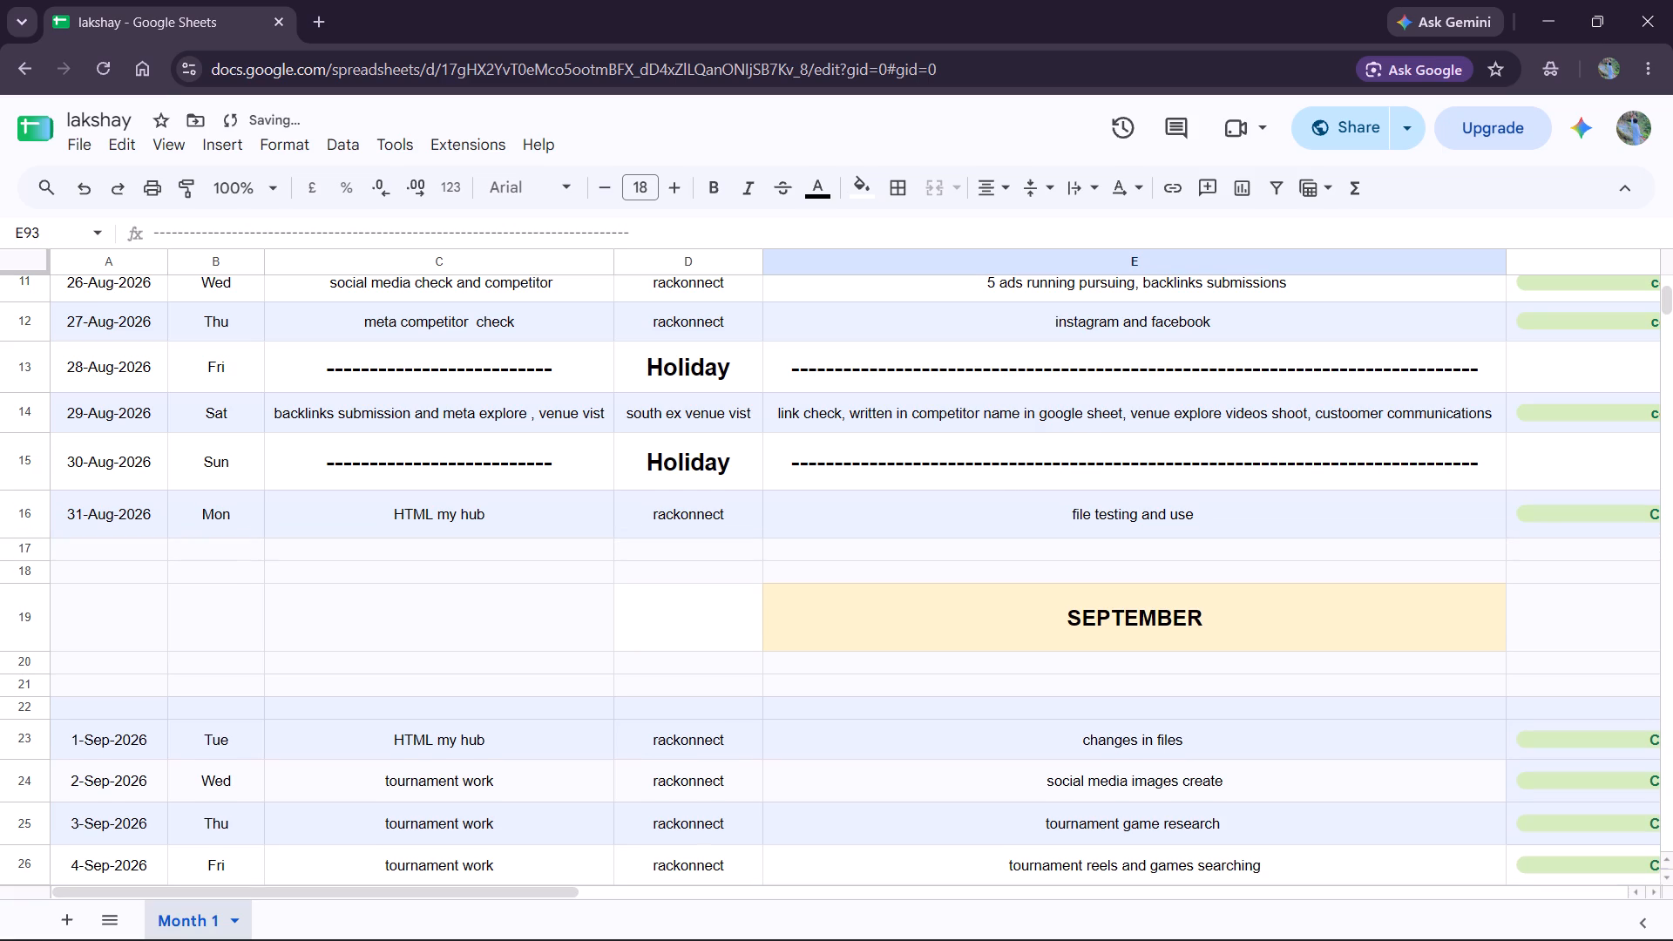
left_click_drag(23, 487, 29, 476)
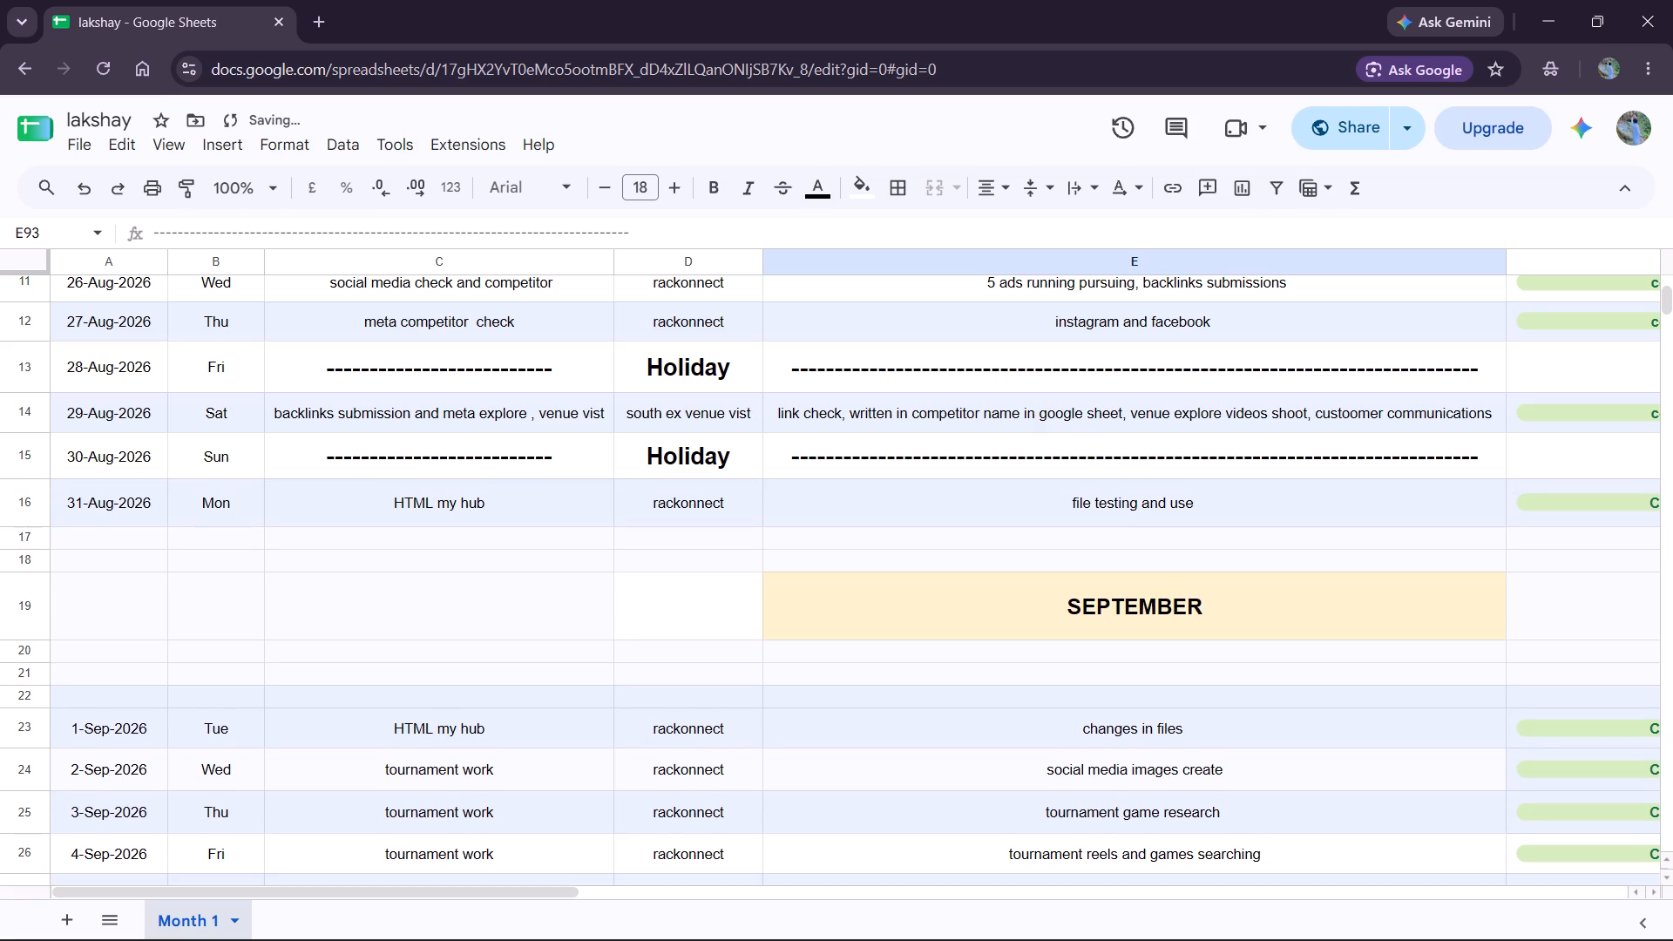
left_click(11, 396)
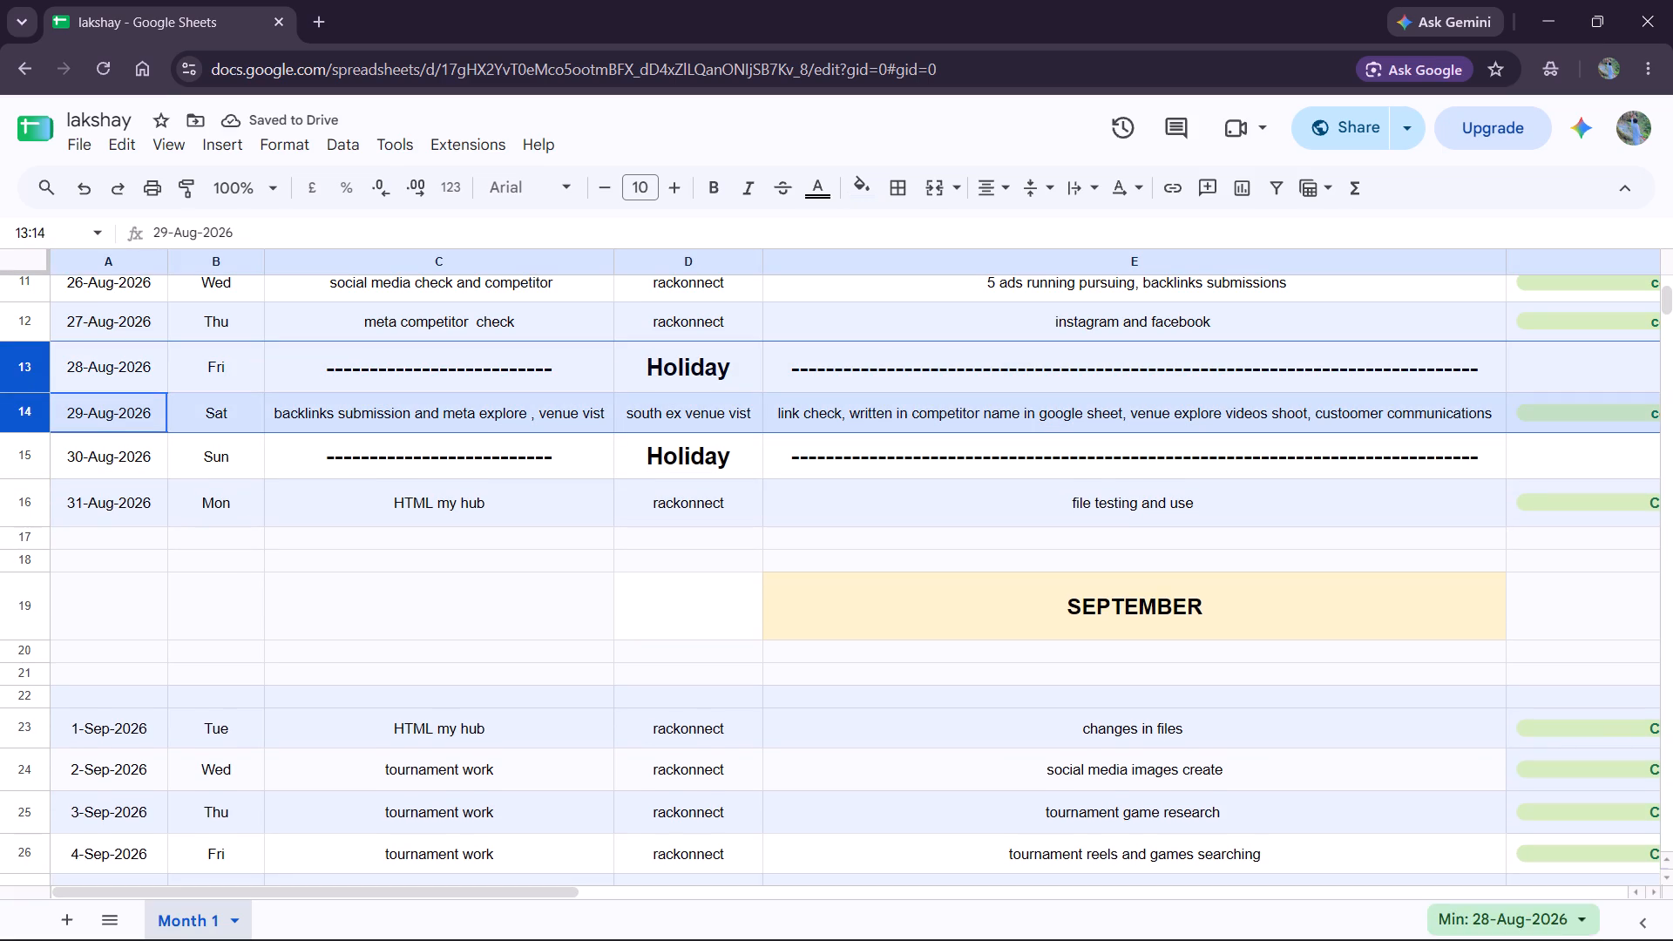
left_click(21, 459)
left_click(21, 393)
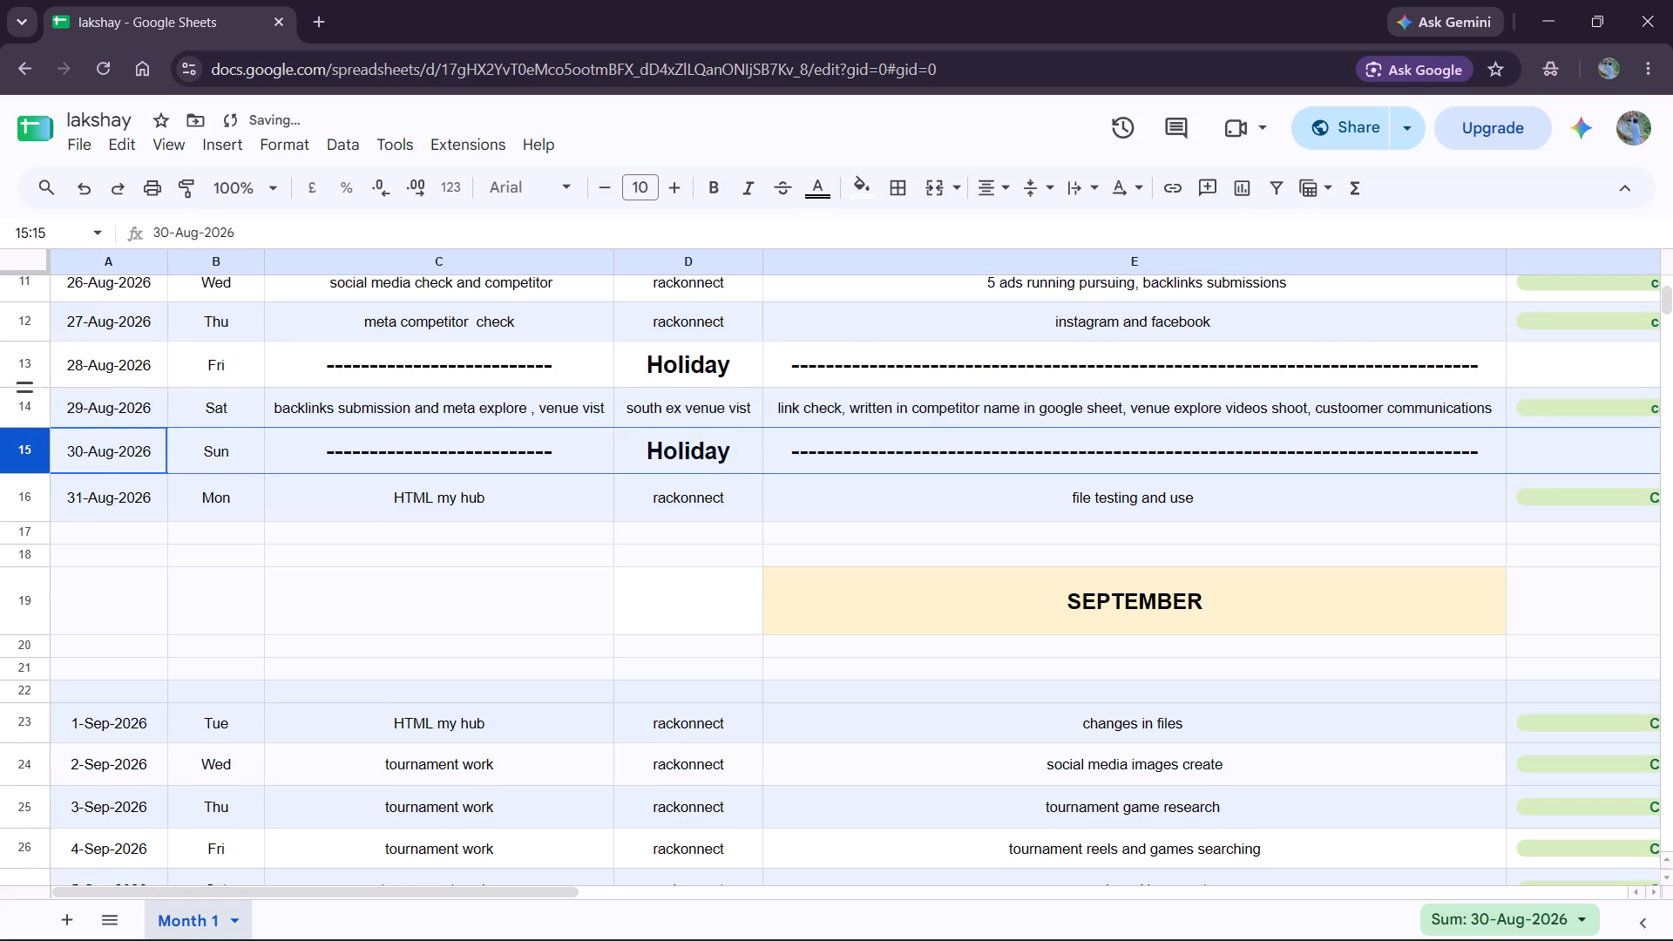
left_click(401, 566)
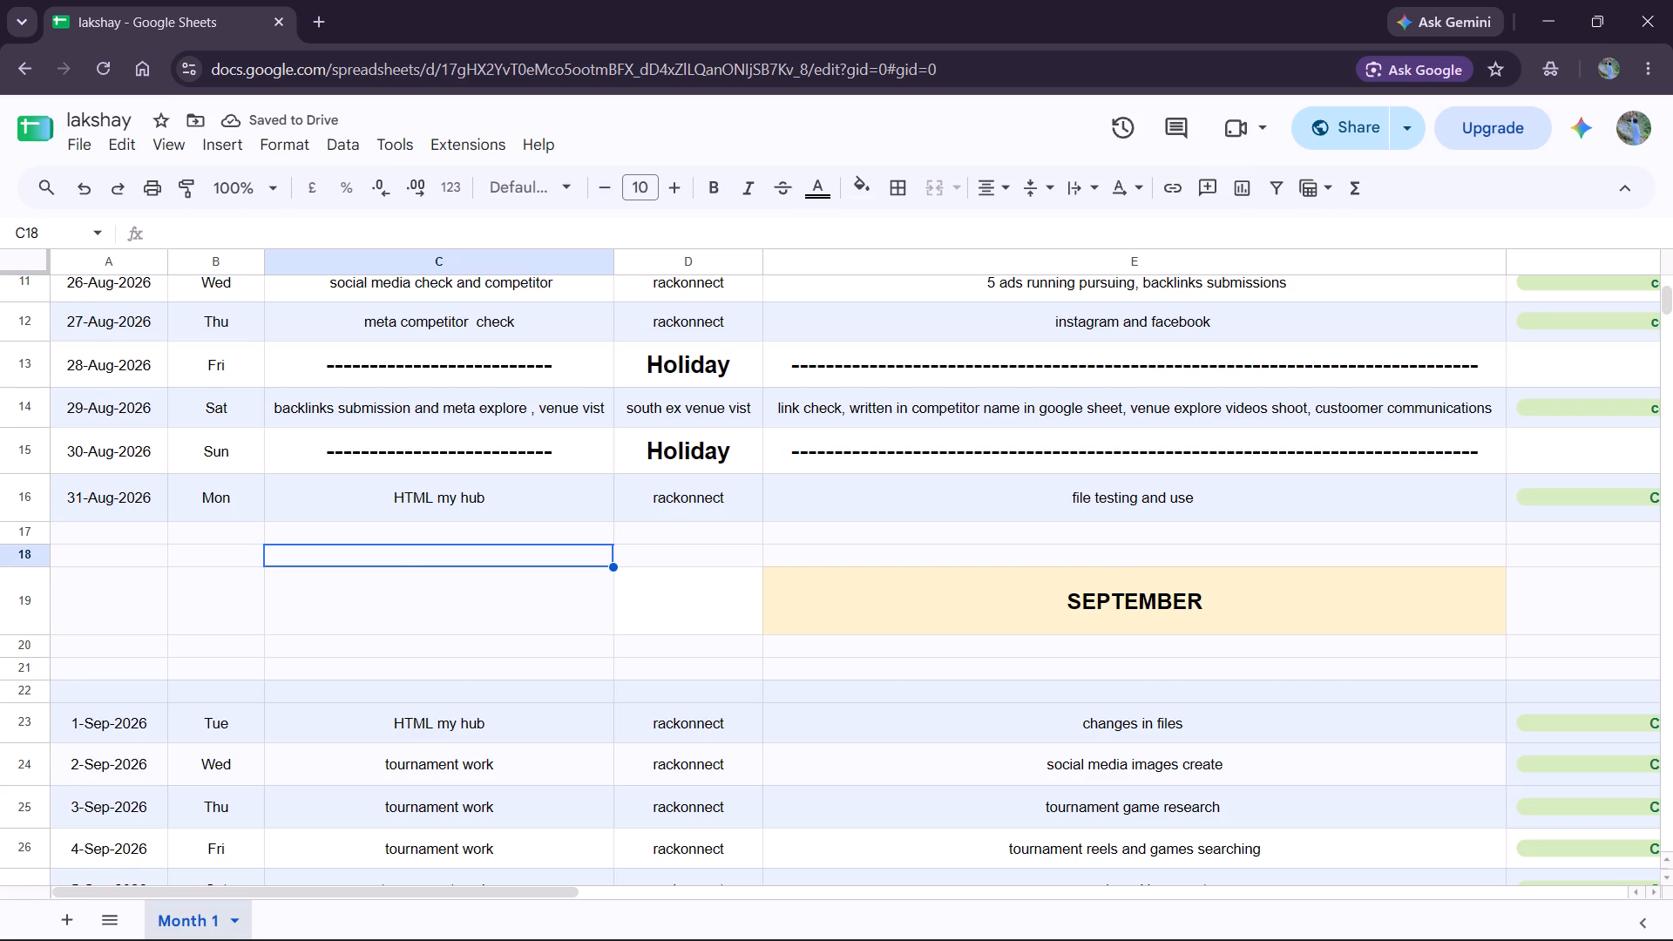
Shrink blank row 22 below the September heading and make row 23 for 1-Sep-2026 slightly taller.
scroll(701, 510, "down", 1)
scroll(703, 491, "up", 1)
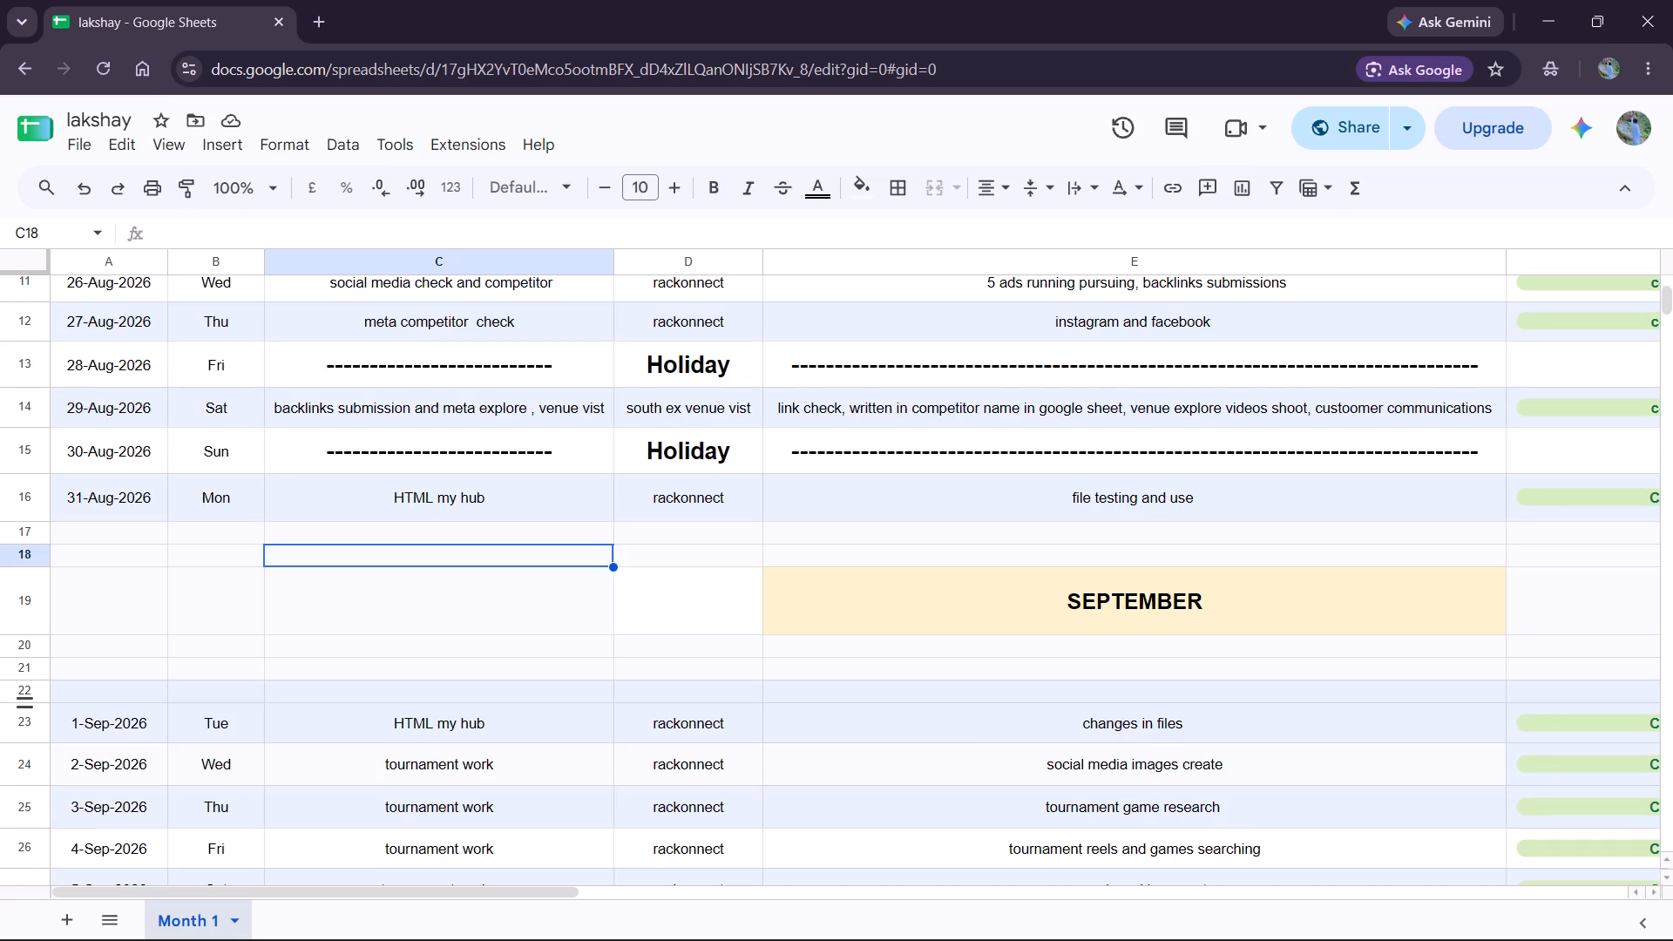
left_click_drag(21, 701, 16, 693)
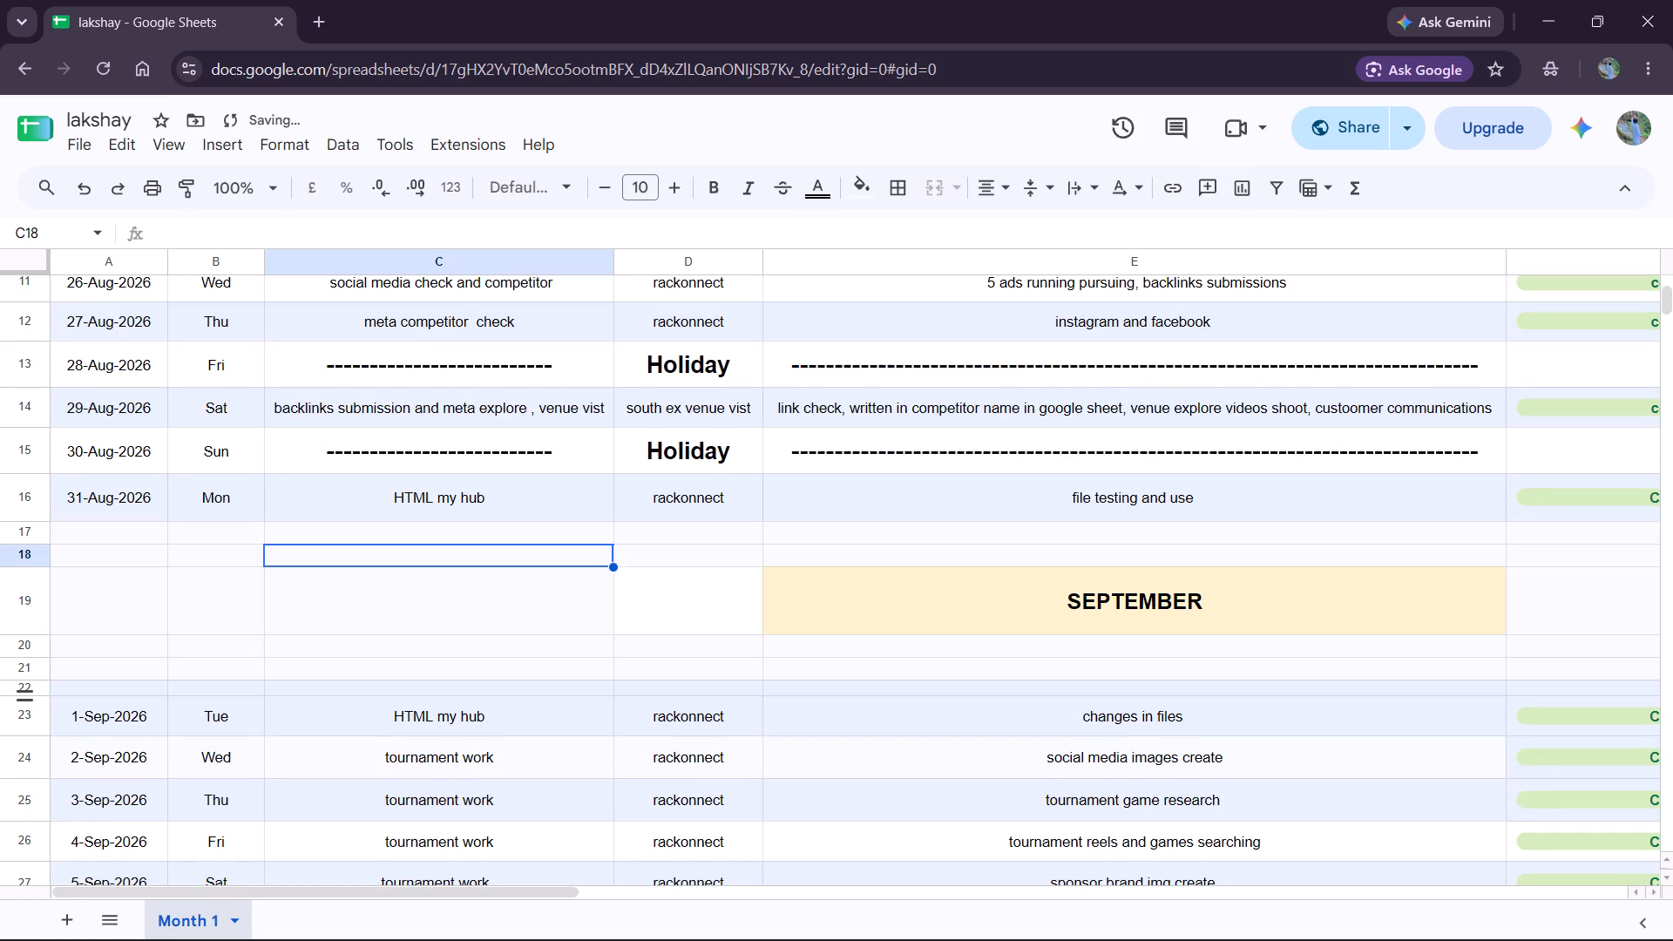
left_click_drag(28, 734, 29, 741)
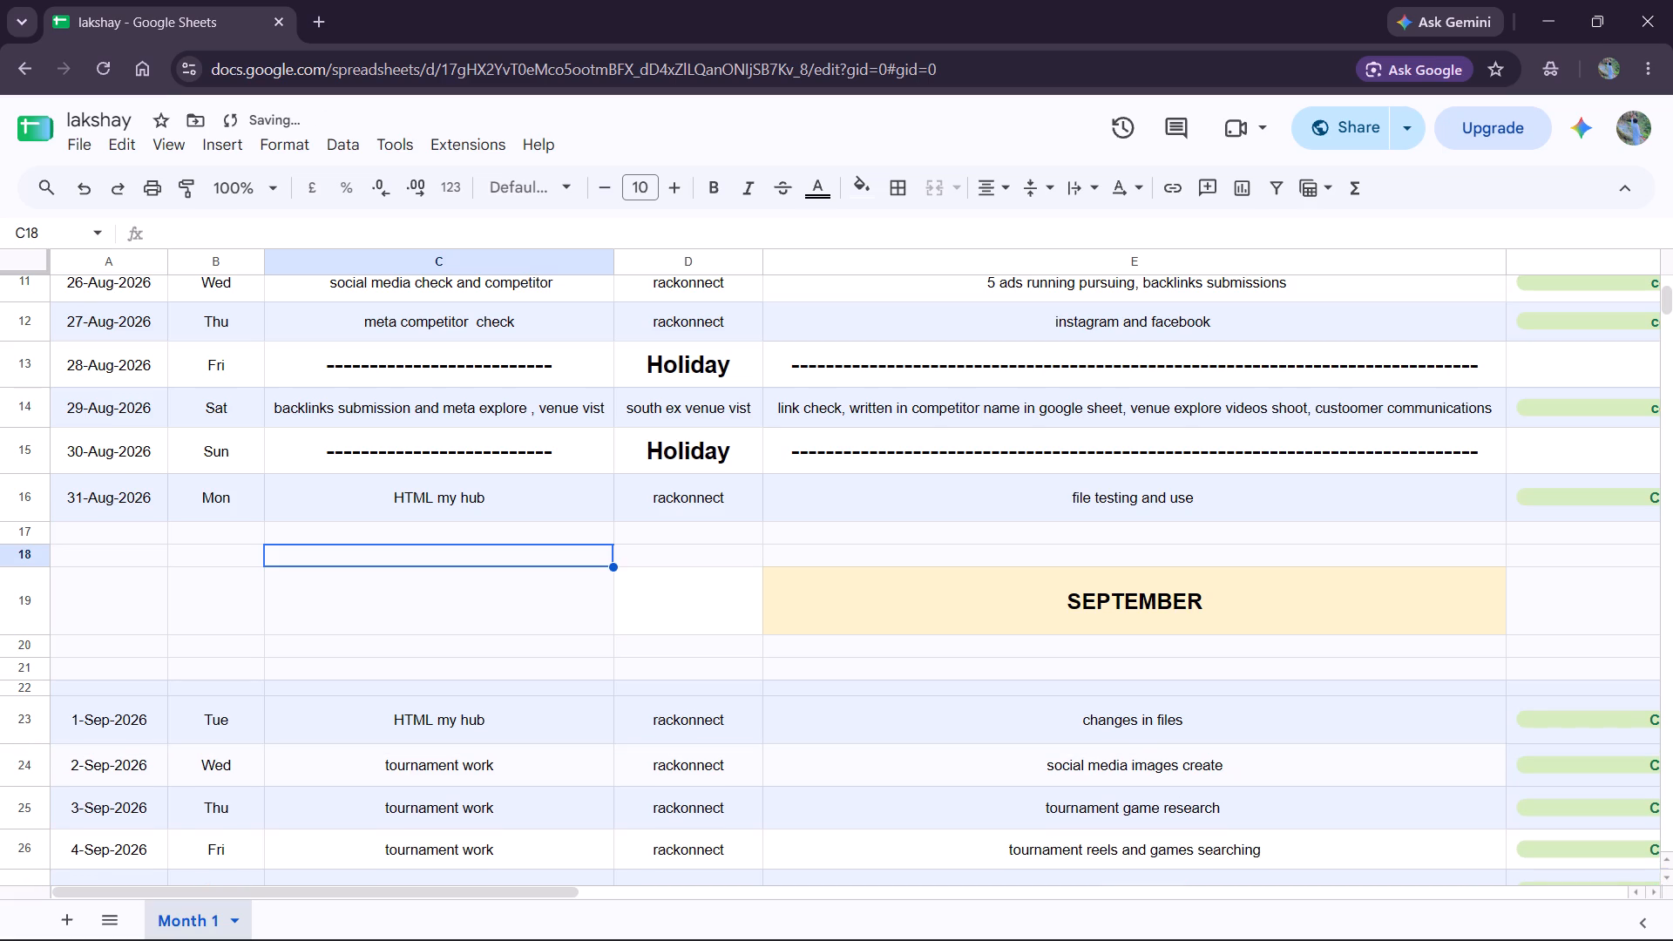
left_click_drag(1665, 295, 1670, 327)
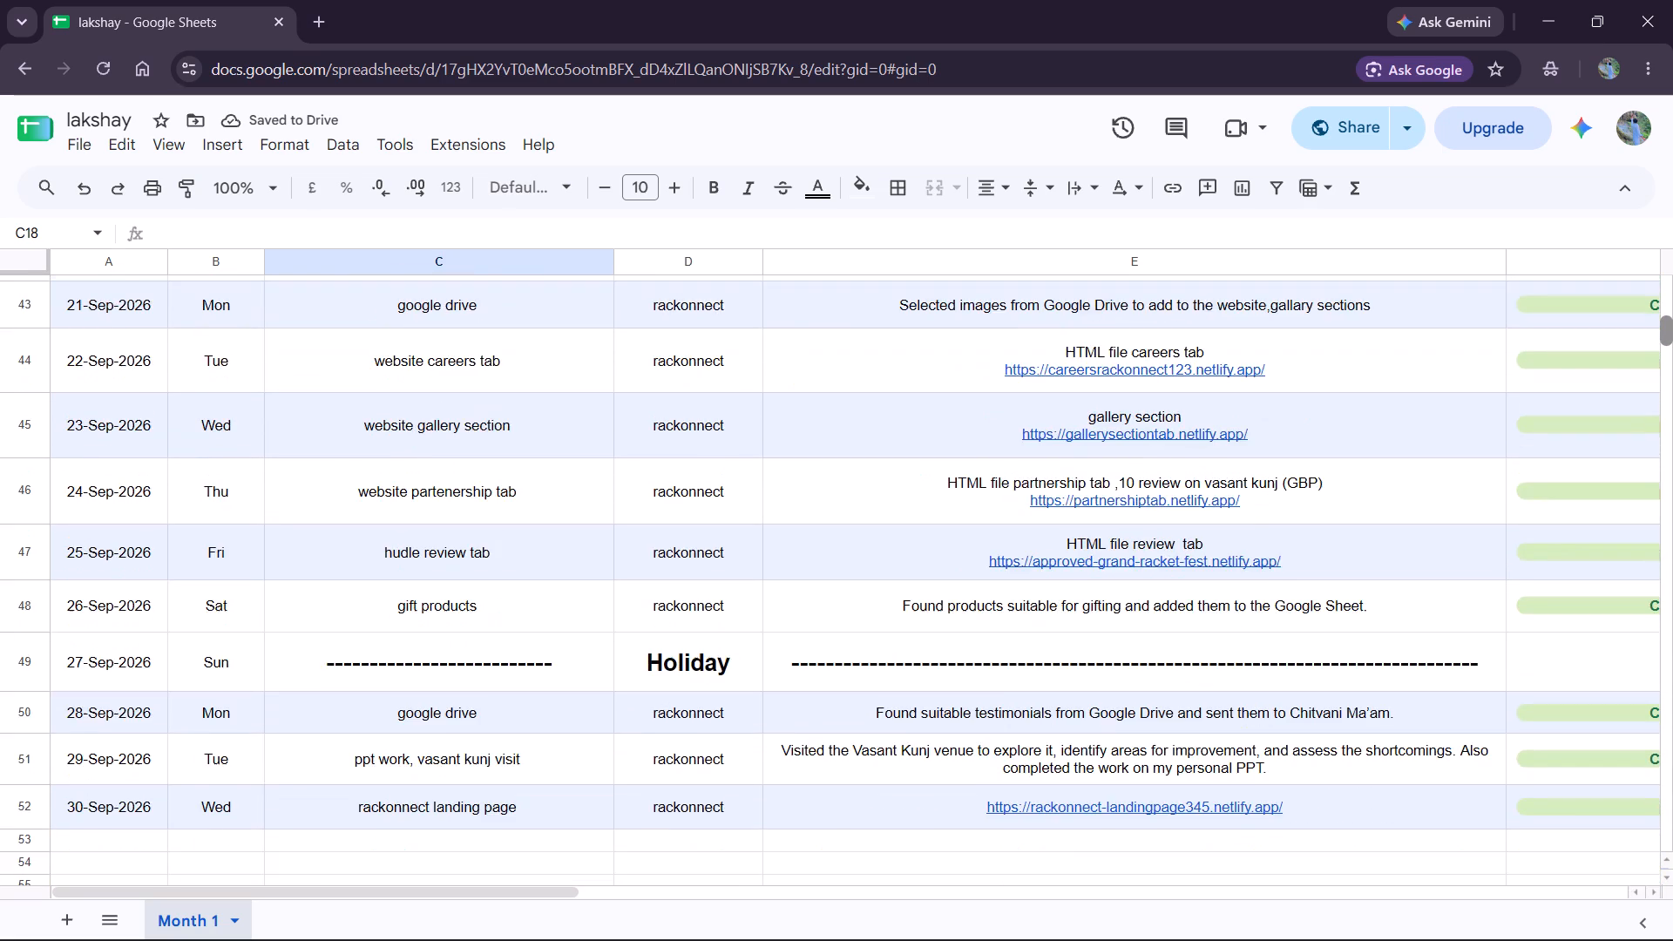
left_click_drag(1670, 327, 1660, 311)
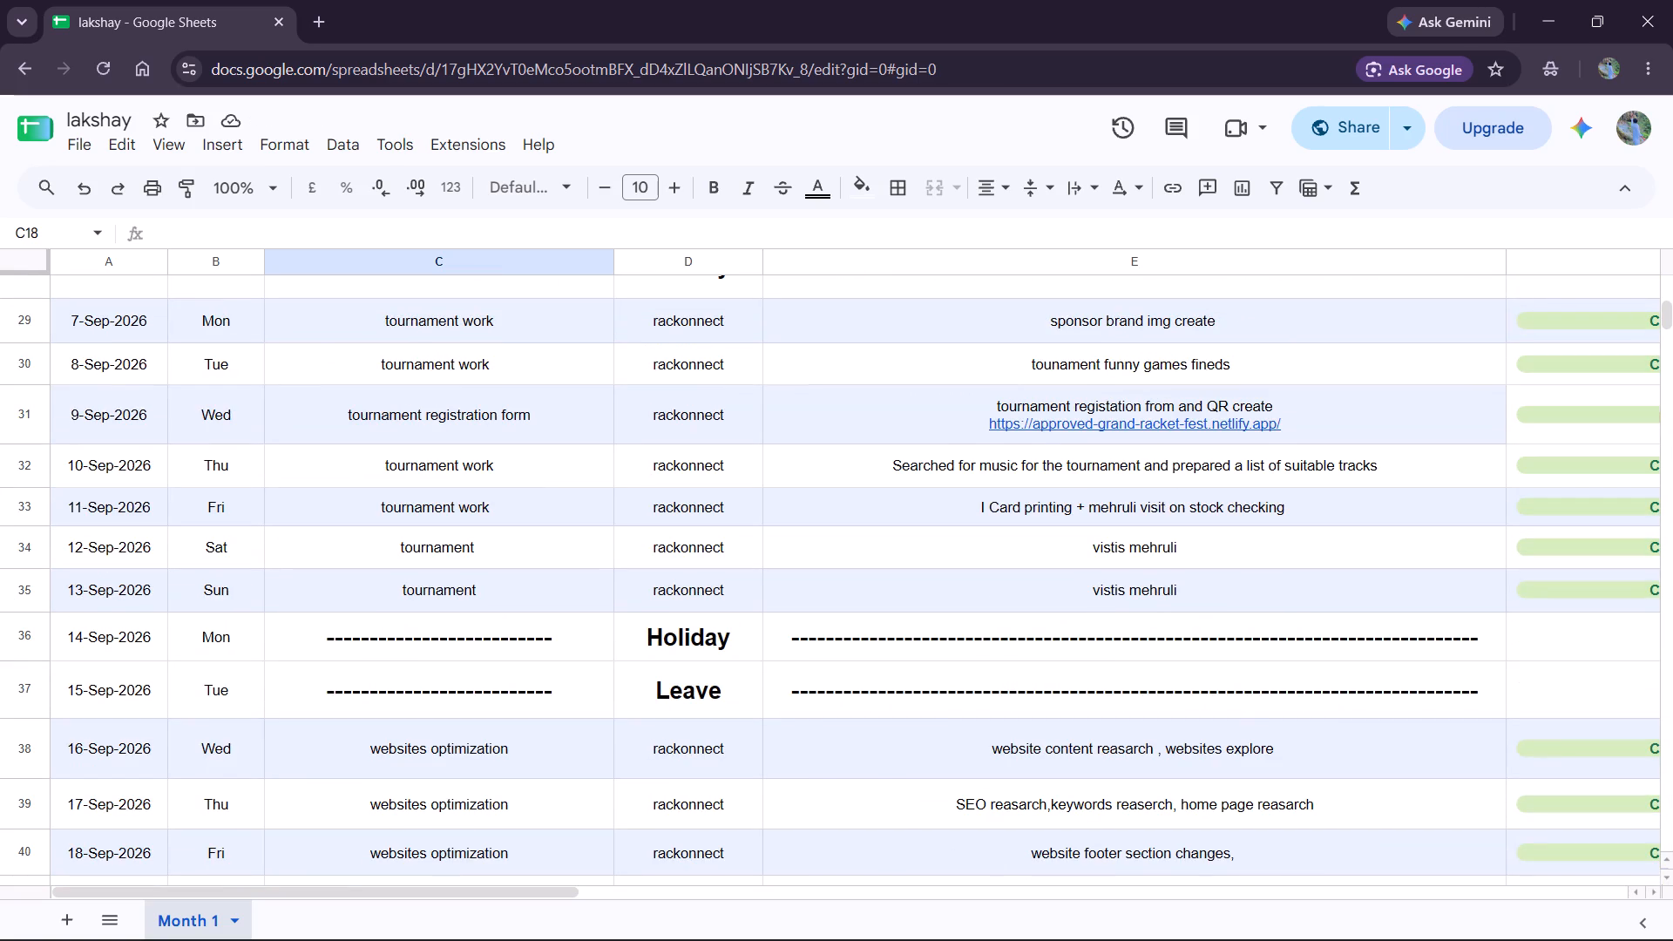
Even out the mid-September rows by making holiday rows 36 and 42 and leave row 37 shorter.
left_click(29, 656)
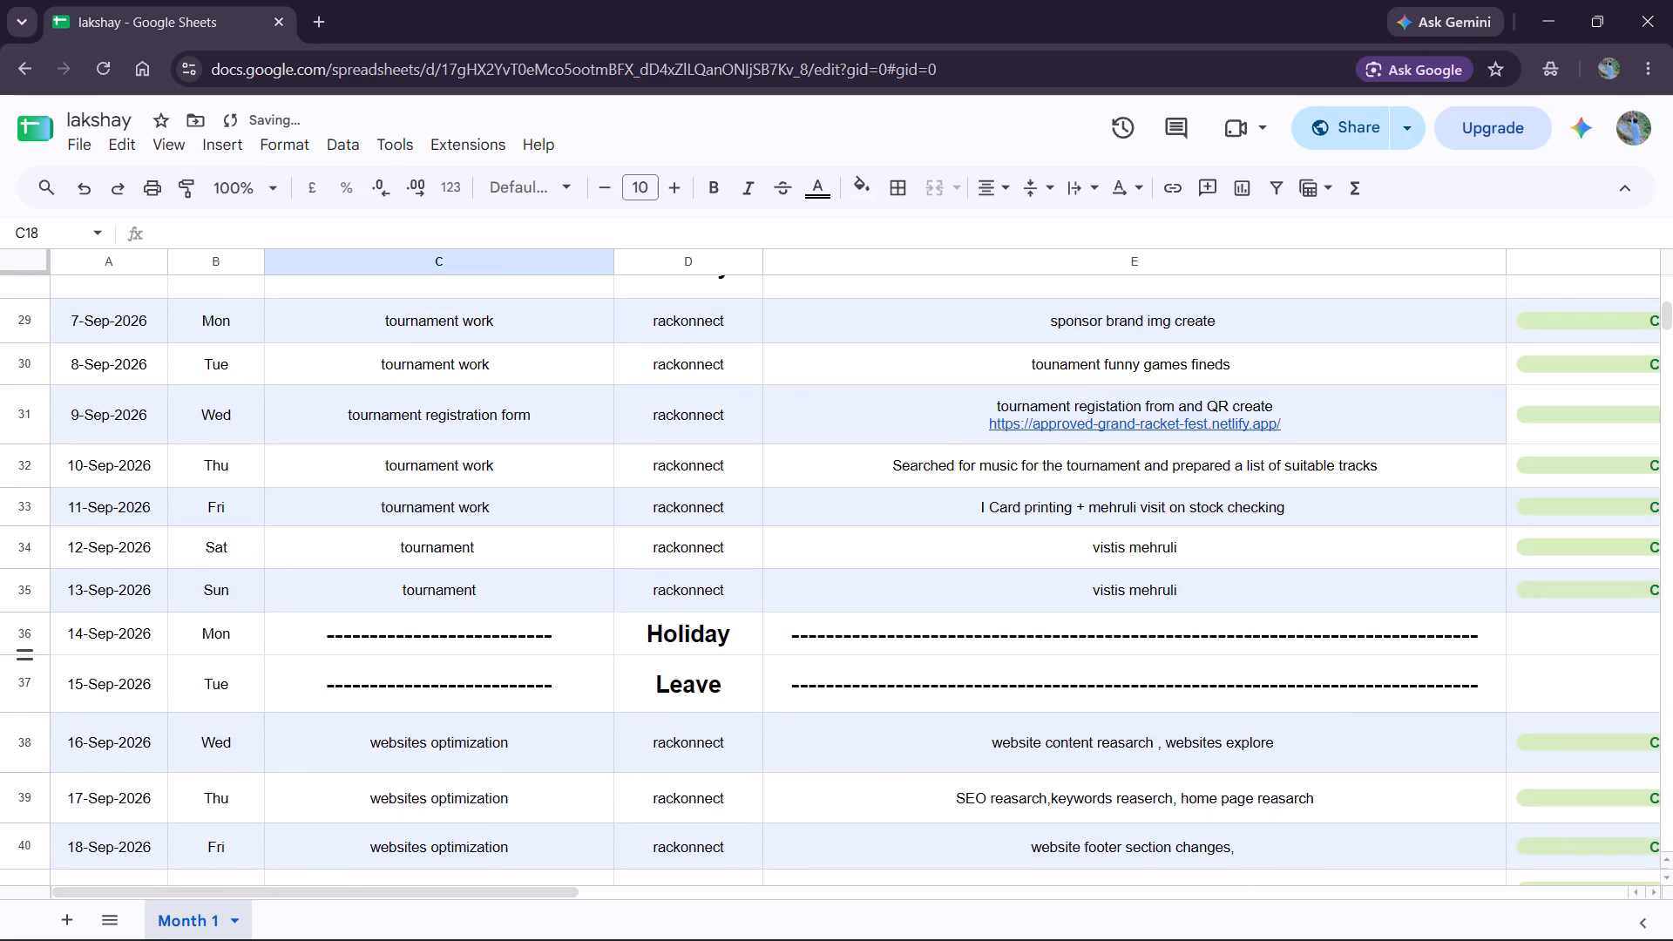
left_click_drag(27, 712, 30, 694)
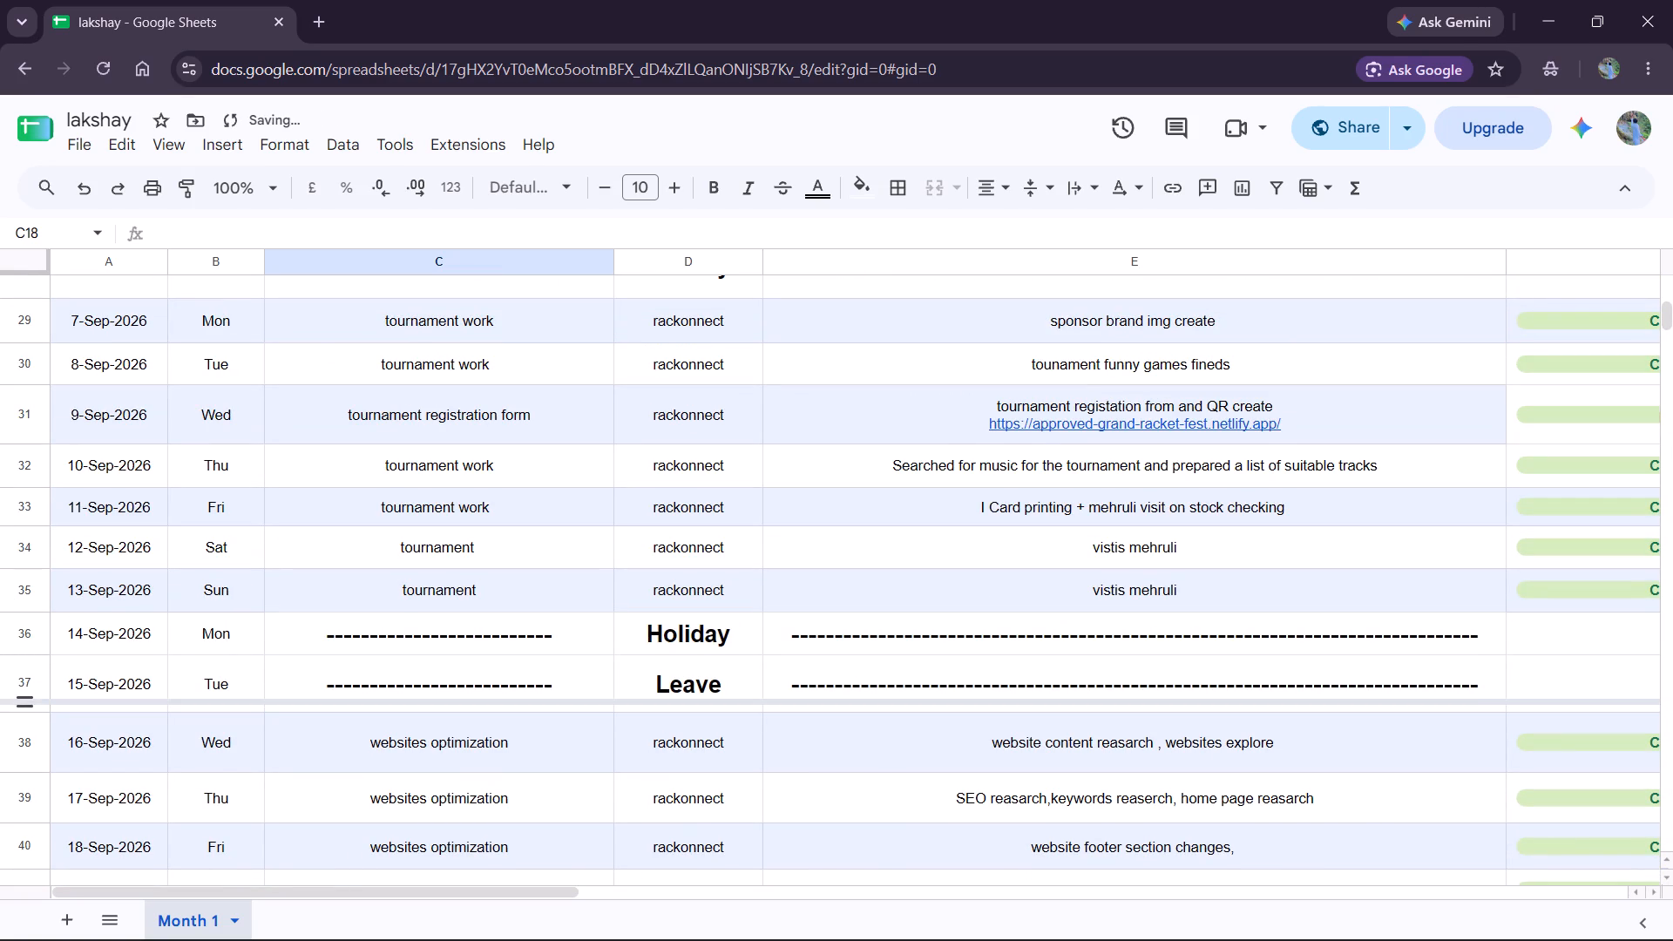
left_click_drag(30, 694, 30, 700)
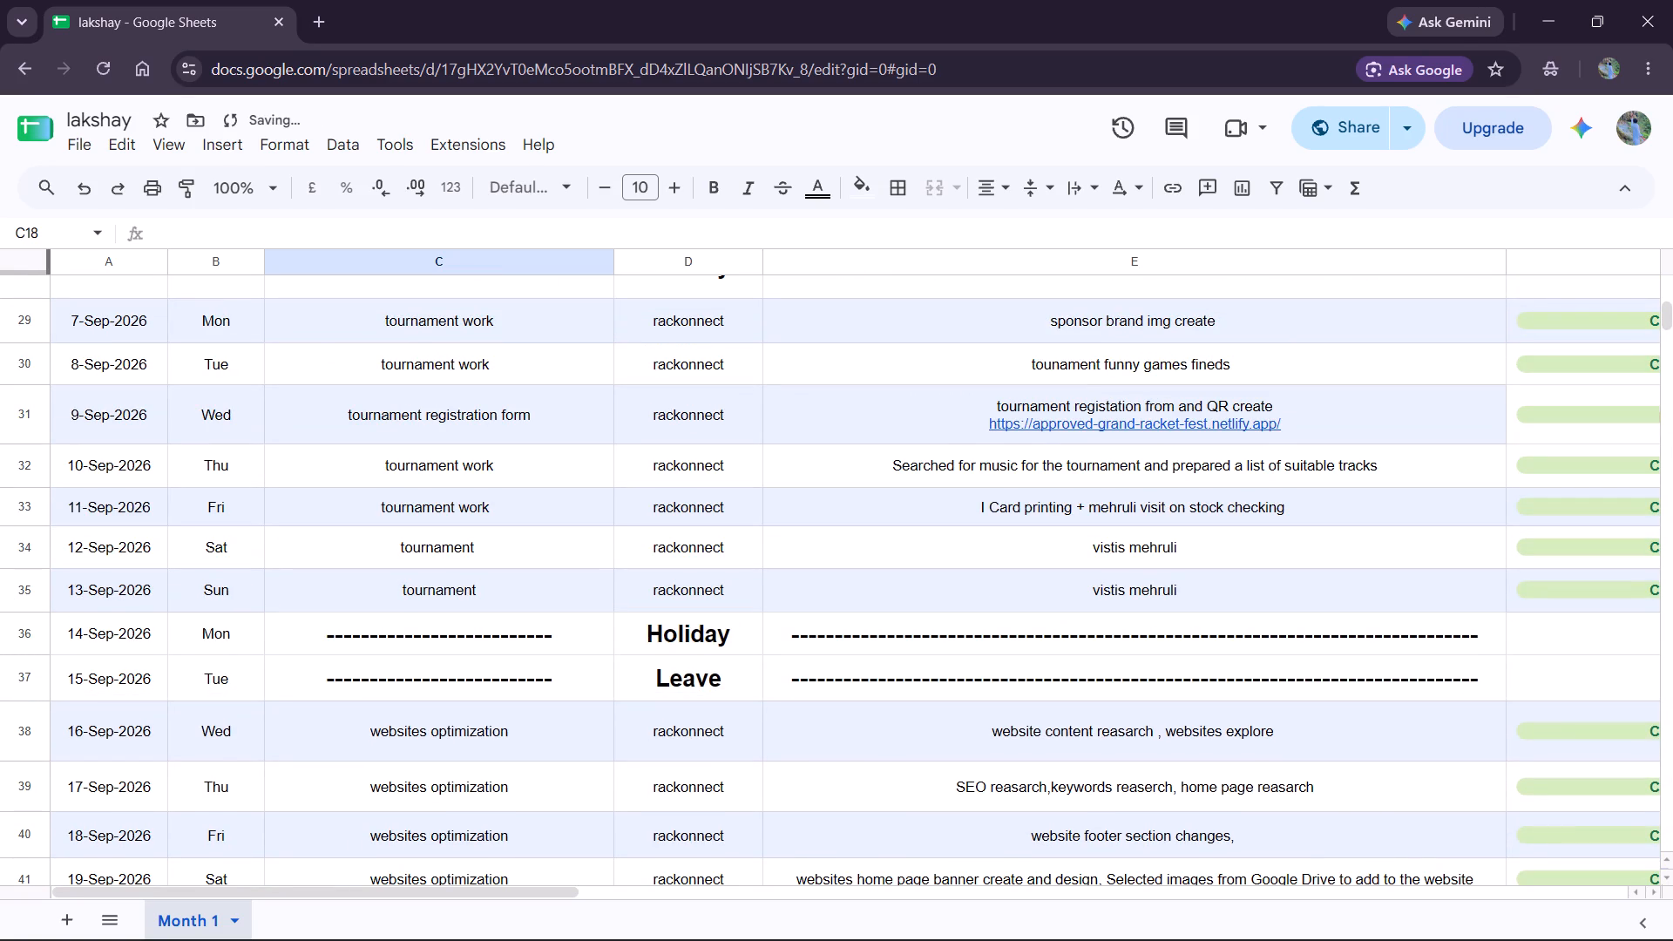
left_click(1669, 310)
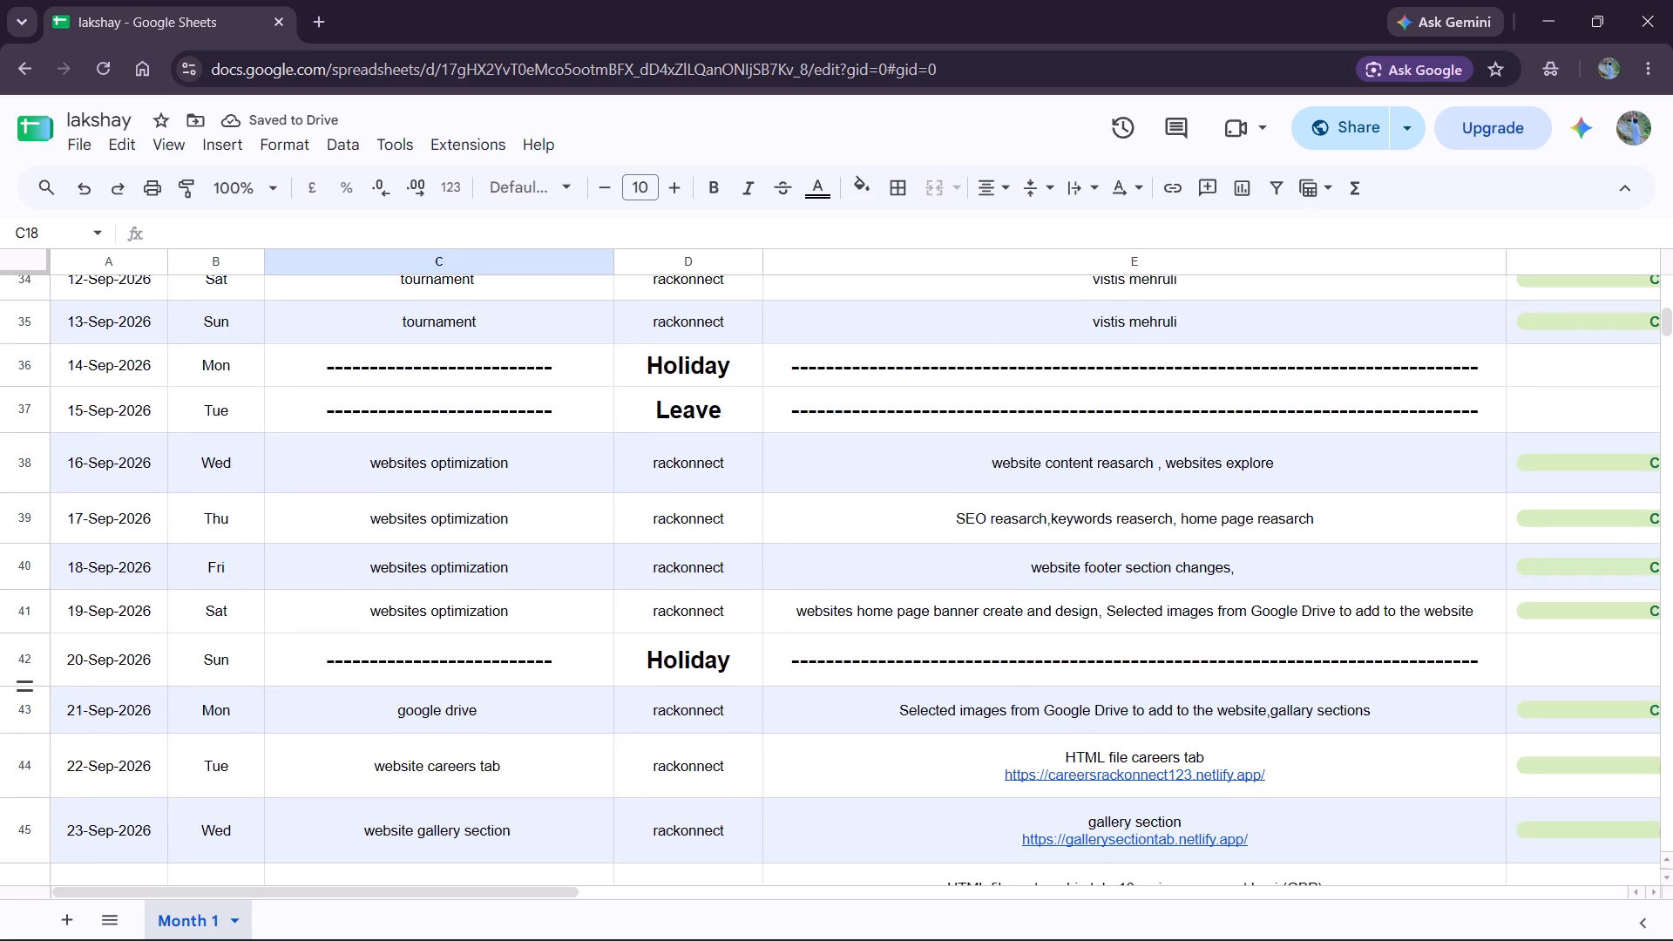
left_click_drag(18, 686, 19, 678)
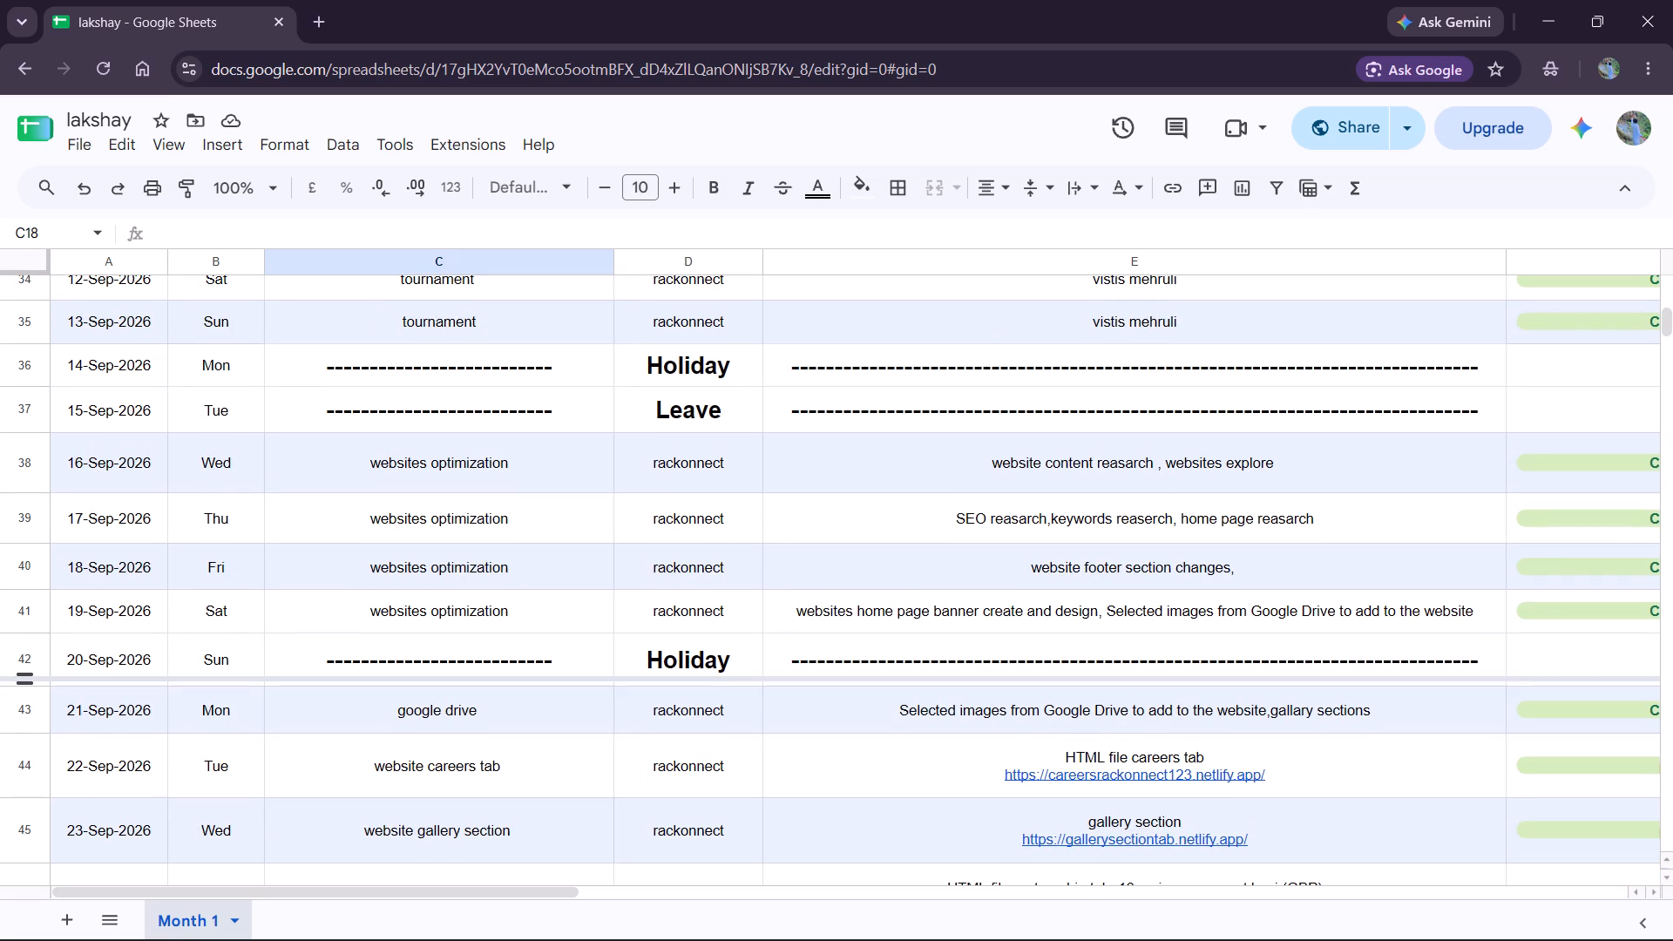
left_click_drag(19, 678, 28, 674)
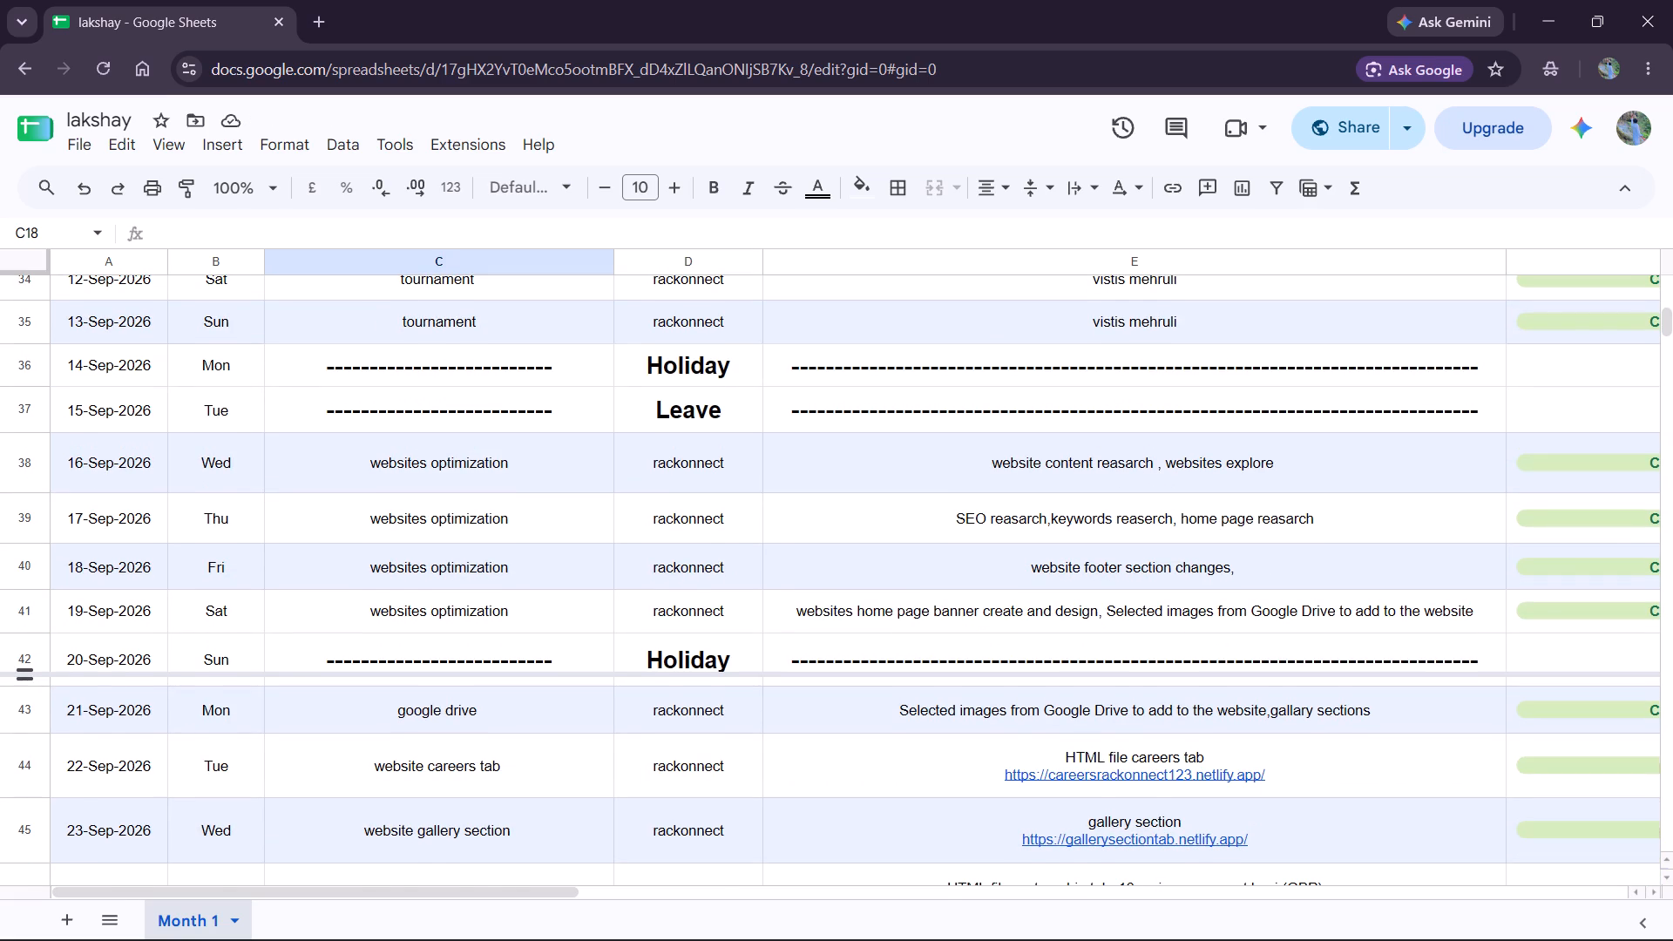
left_click_drag(28, 674, 28, 676)
Even out the early October rows by making holiday rows 59 and 61 shorter and row 62 slightly taller.
left_click_drag(1668, 321, 1667, 338)
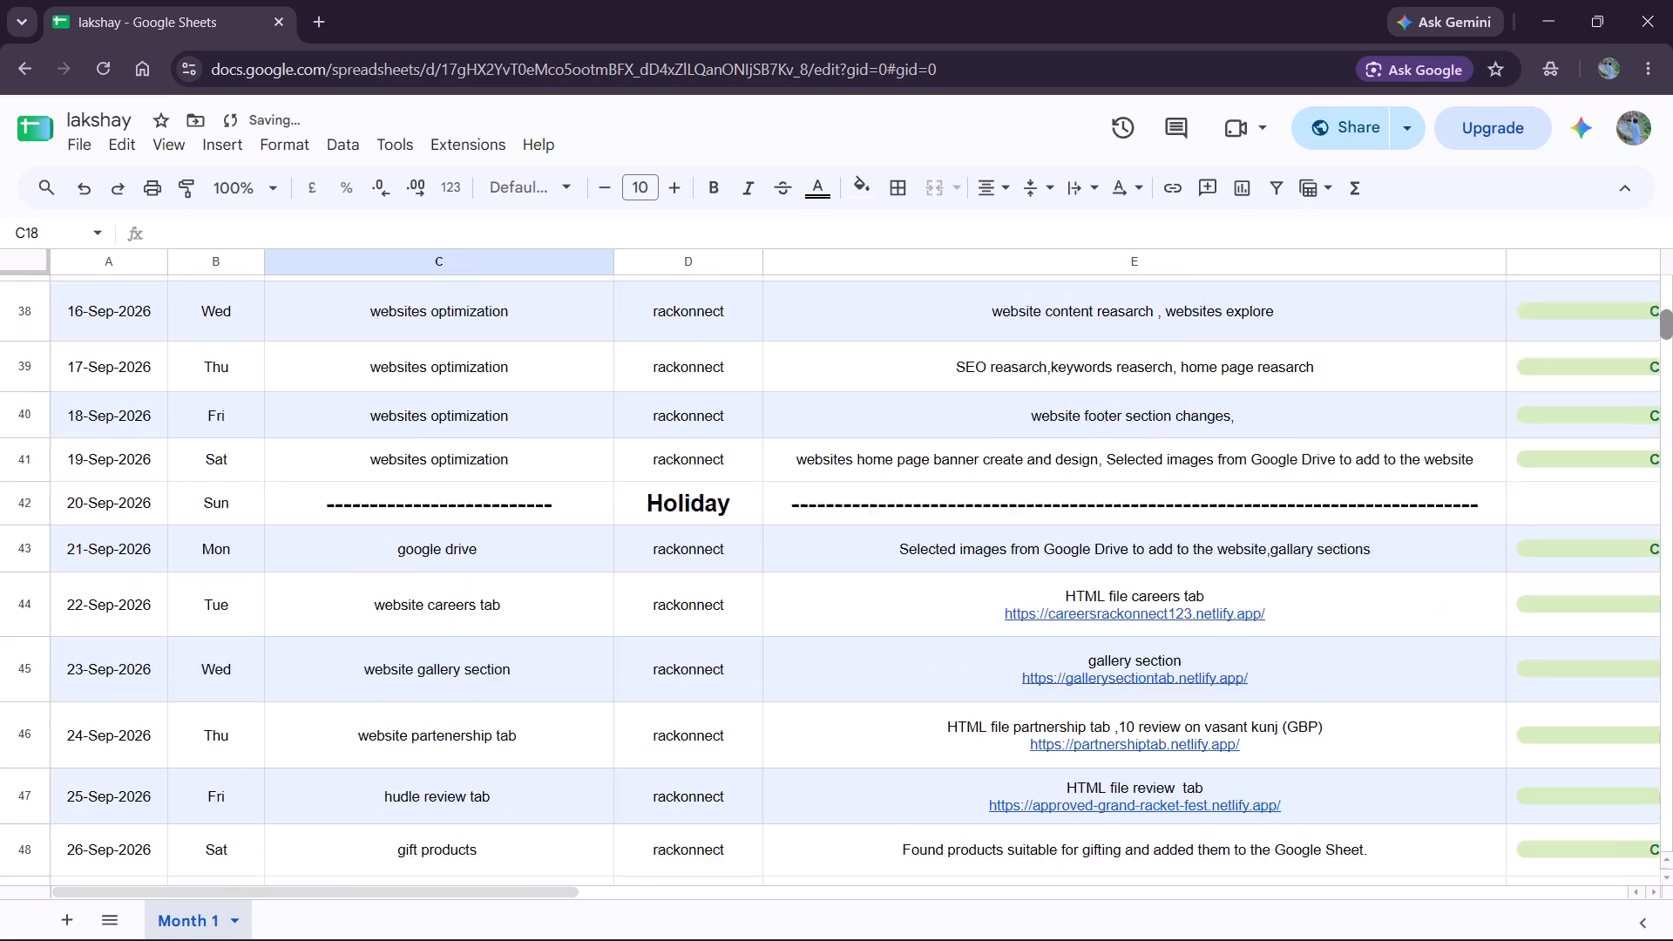
left_click_drag(1667, 338, 1667, 341)
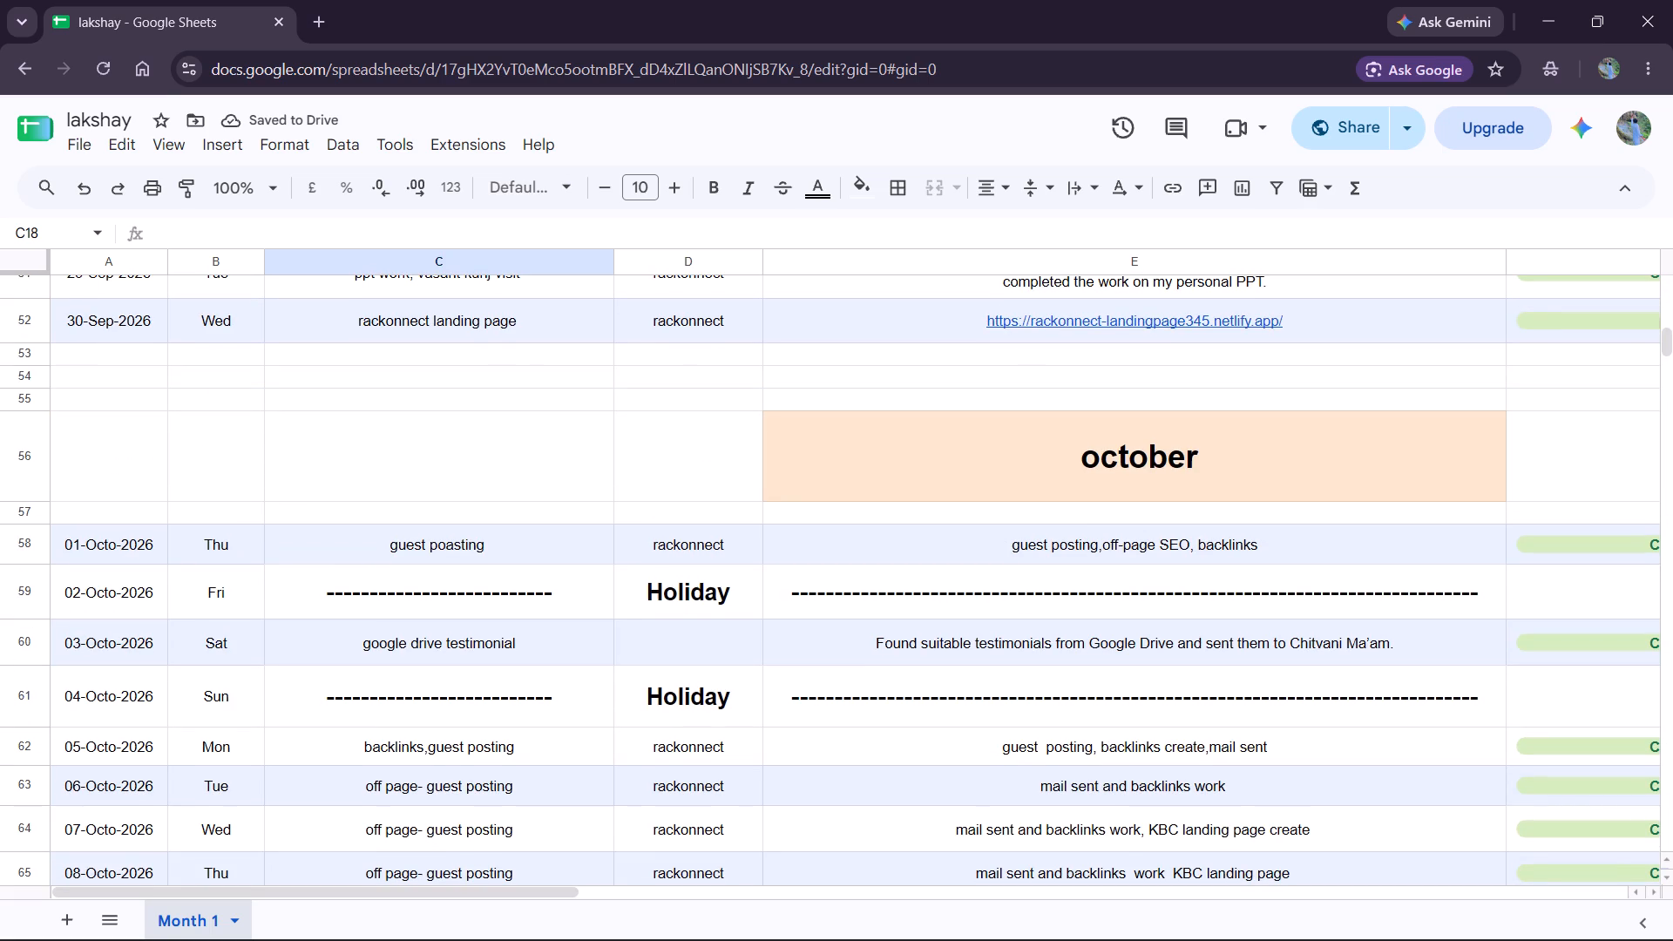
left_click_drag(23, 619, 30, 614)
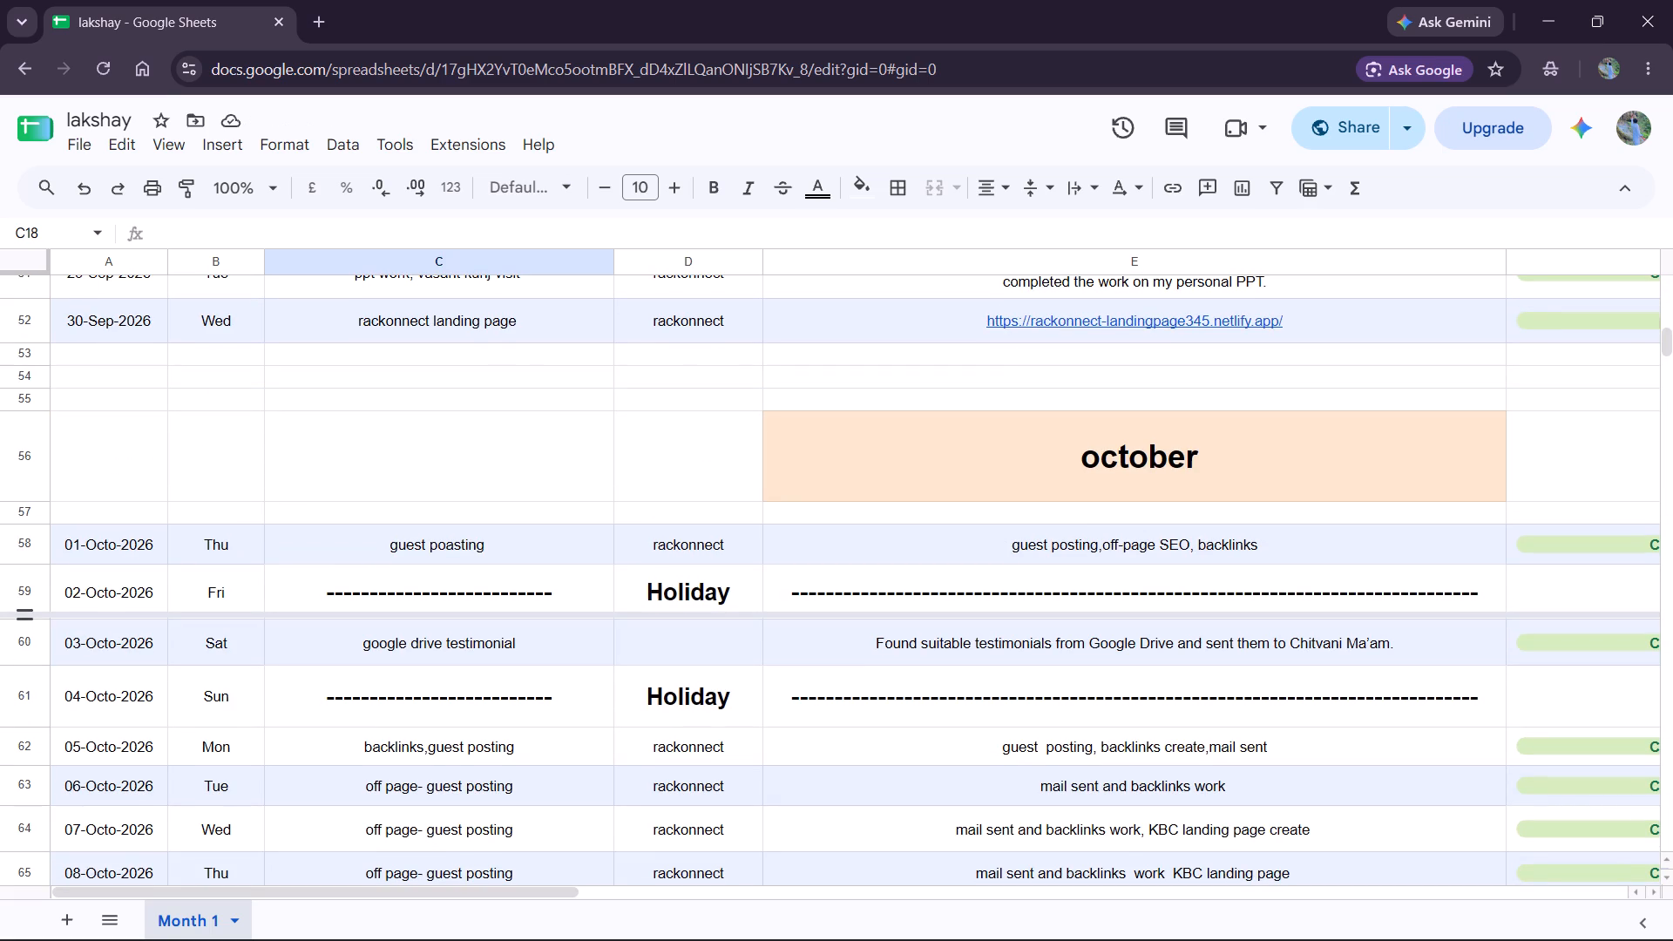
left_click_drag(30, 614, 26, 608)
left_click_drag(28, 715, 22, 706)
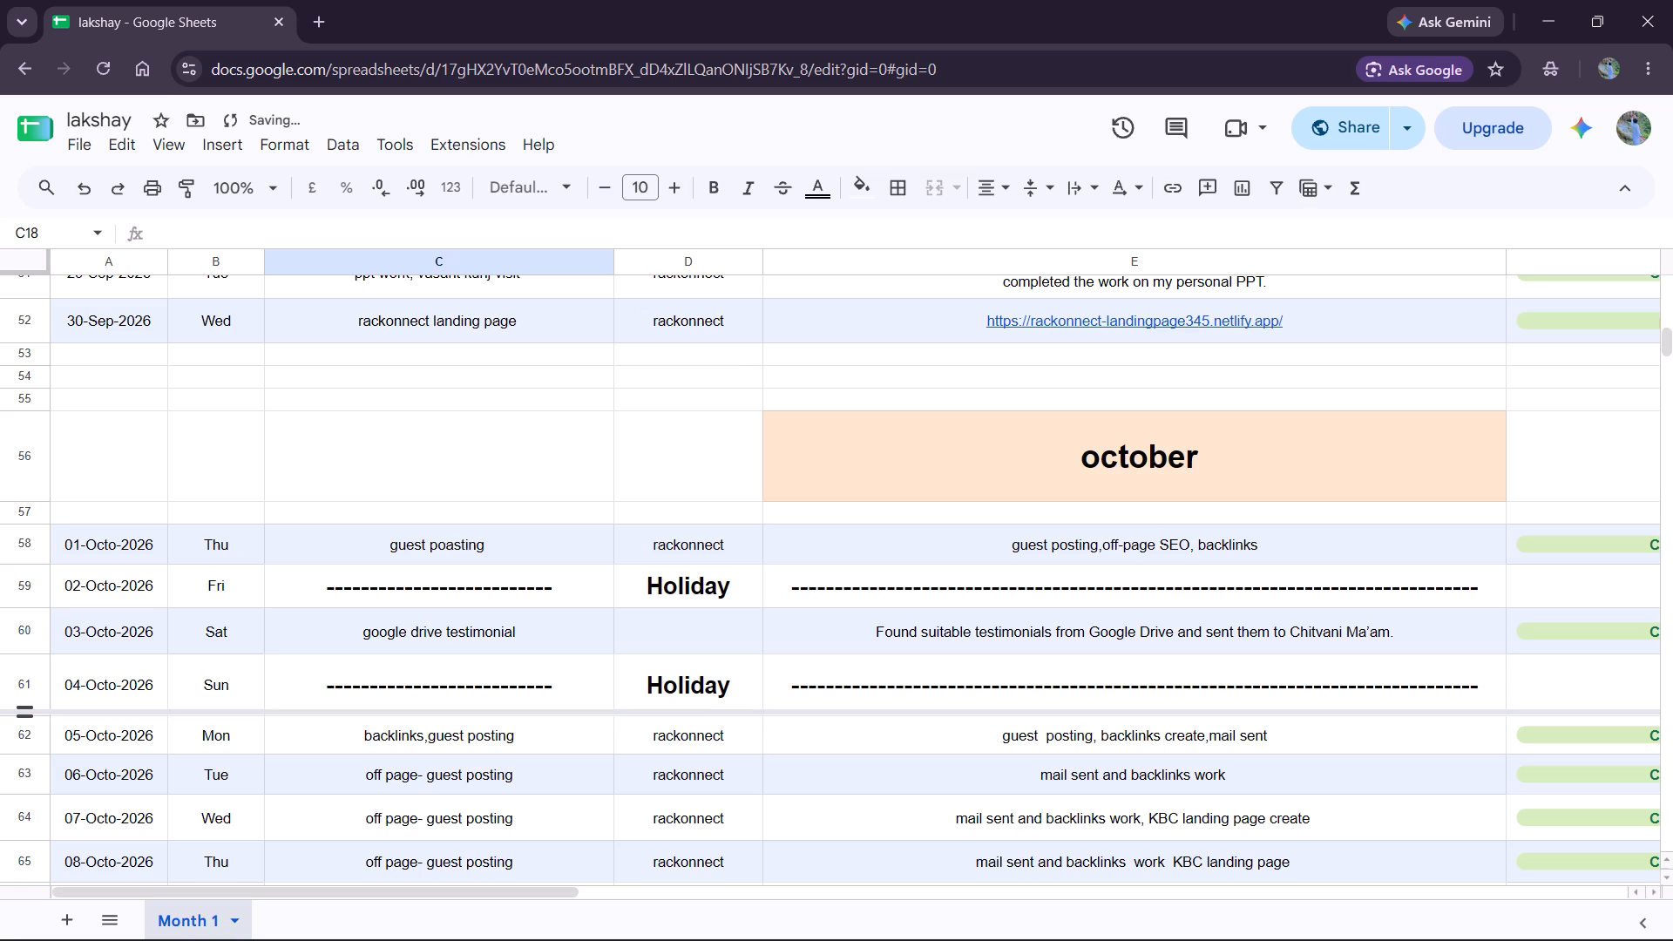
left_click_drag(22, 706, 23, 699)
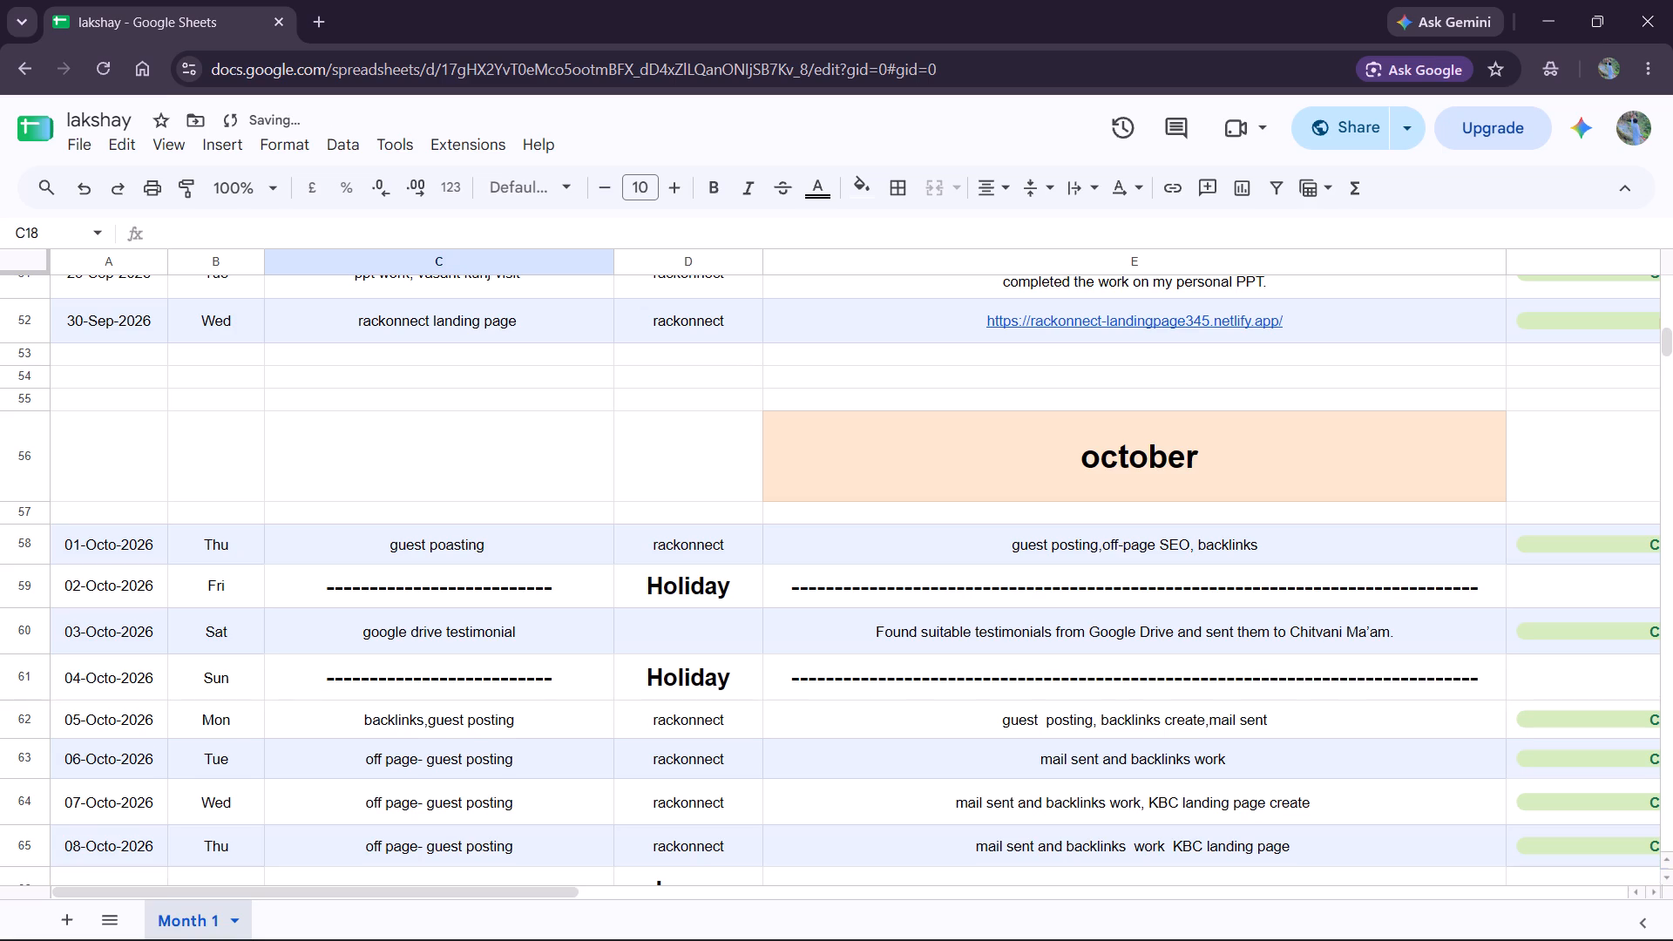
left_click(24, 736)
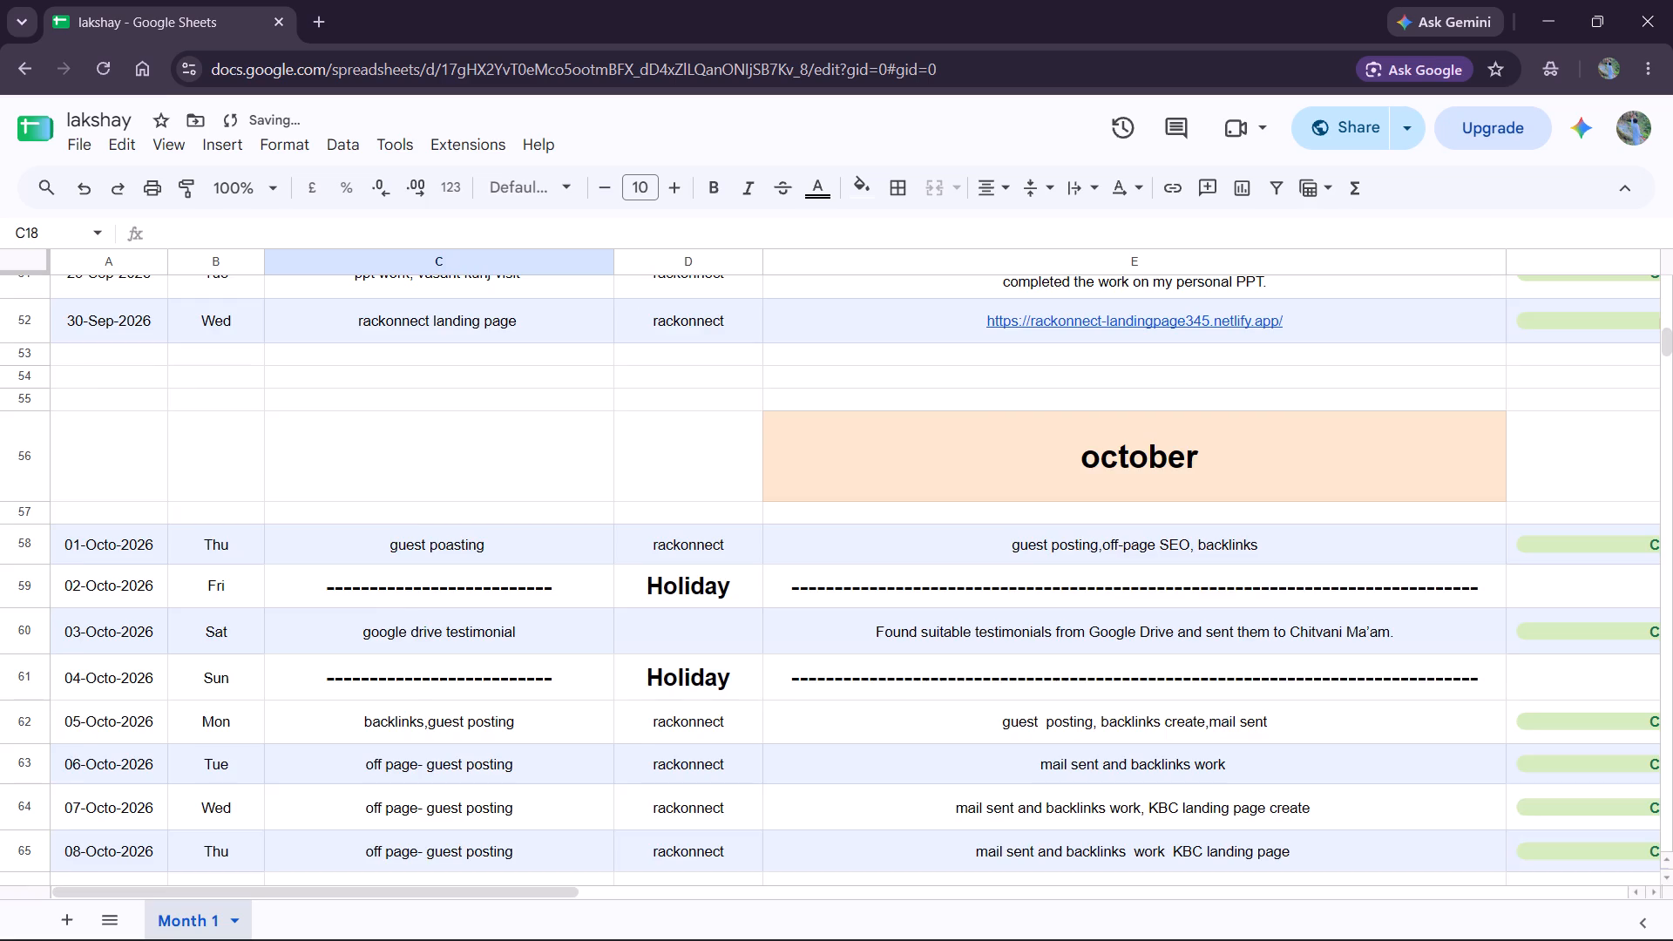
Make November rows 94 and 95, dated 02-Nov-2026 and 03-Nov-2026, taller and equal in height.
scroll(1672, 506, "down", 1)
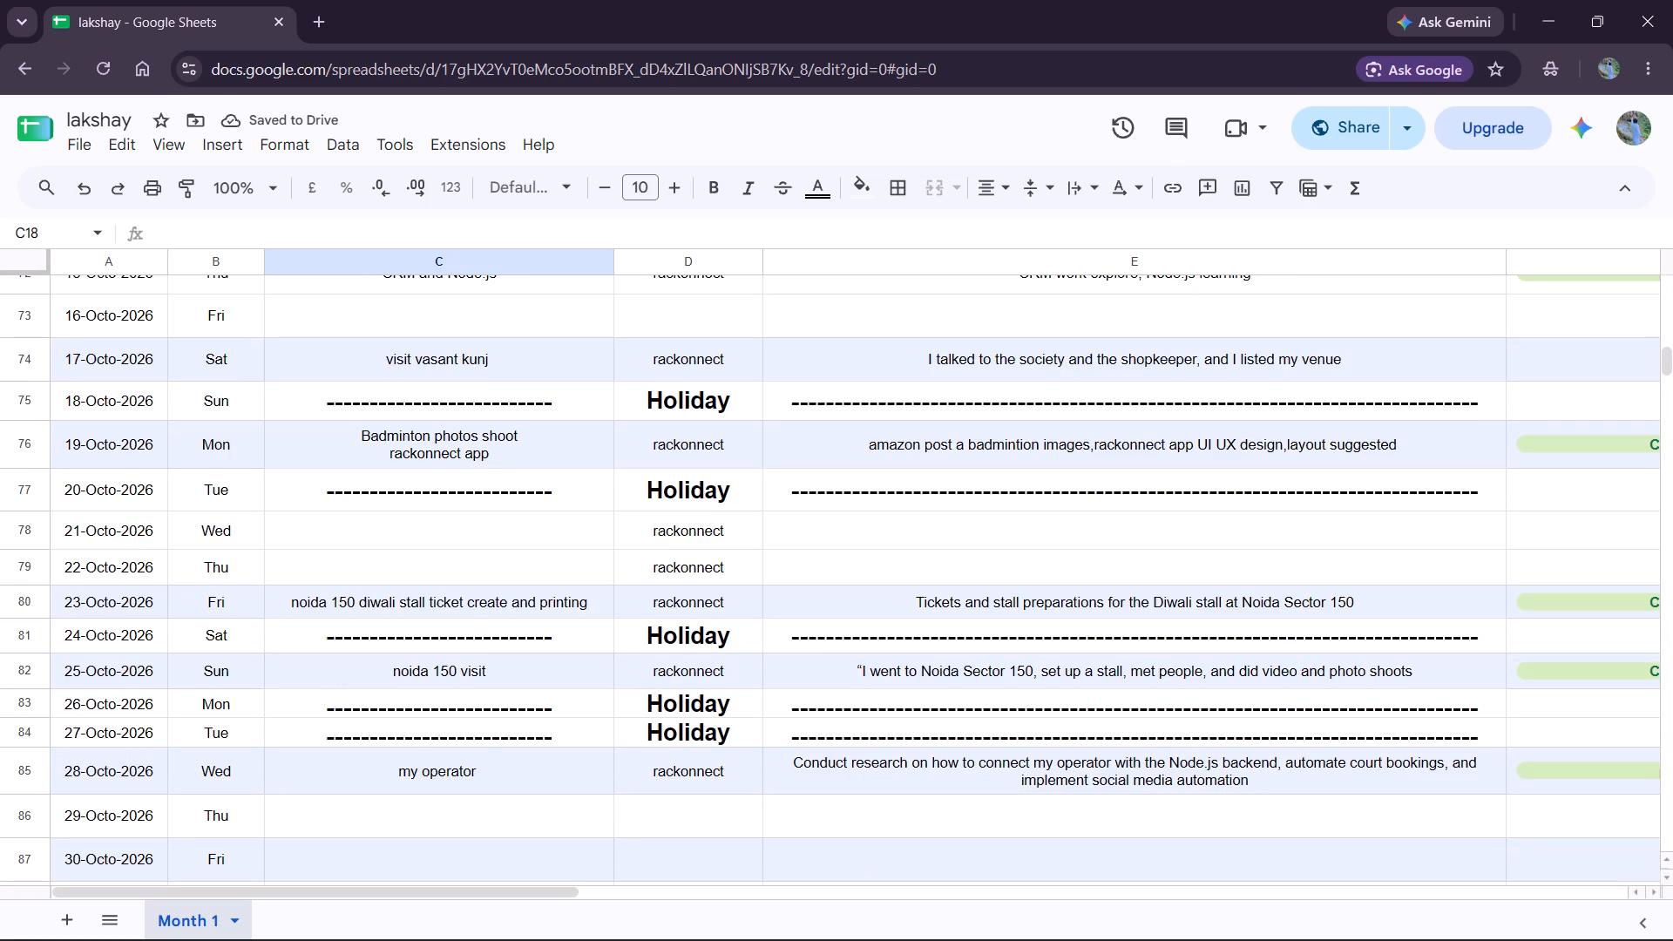
scroll(717, 456, "down", 1)
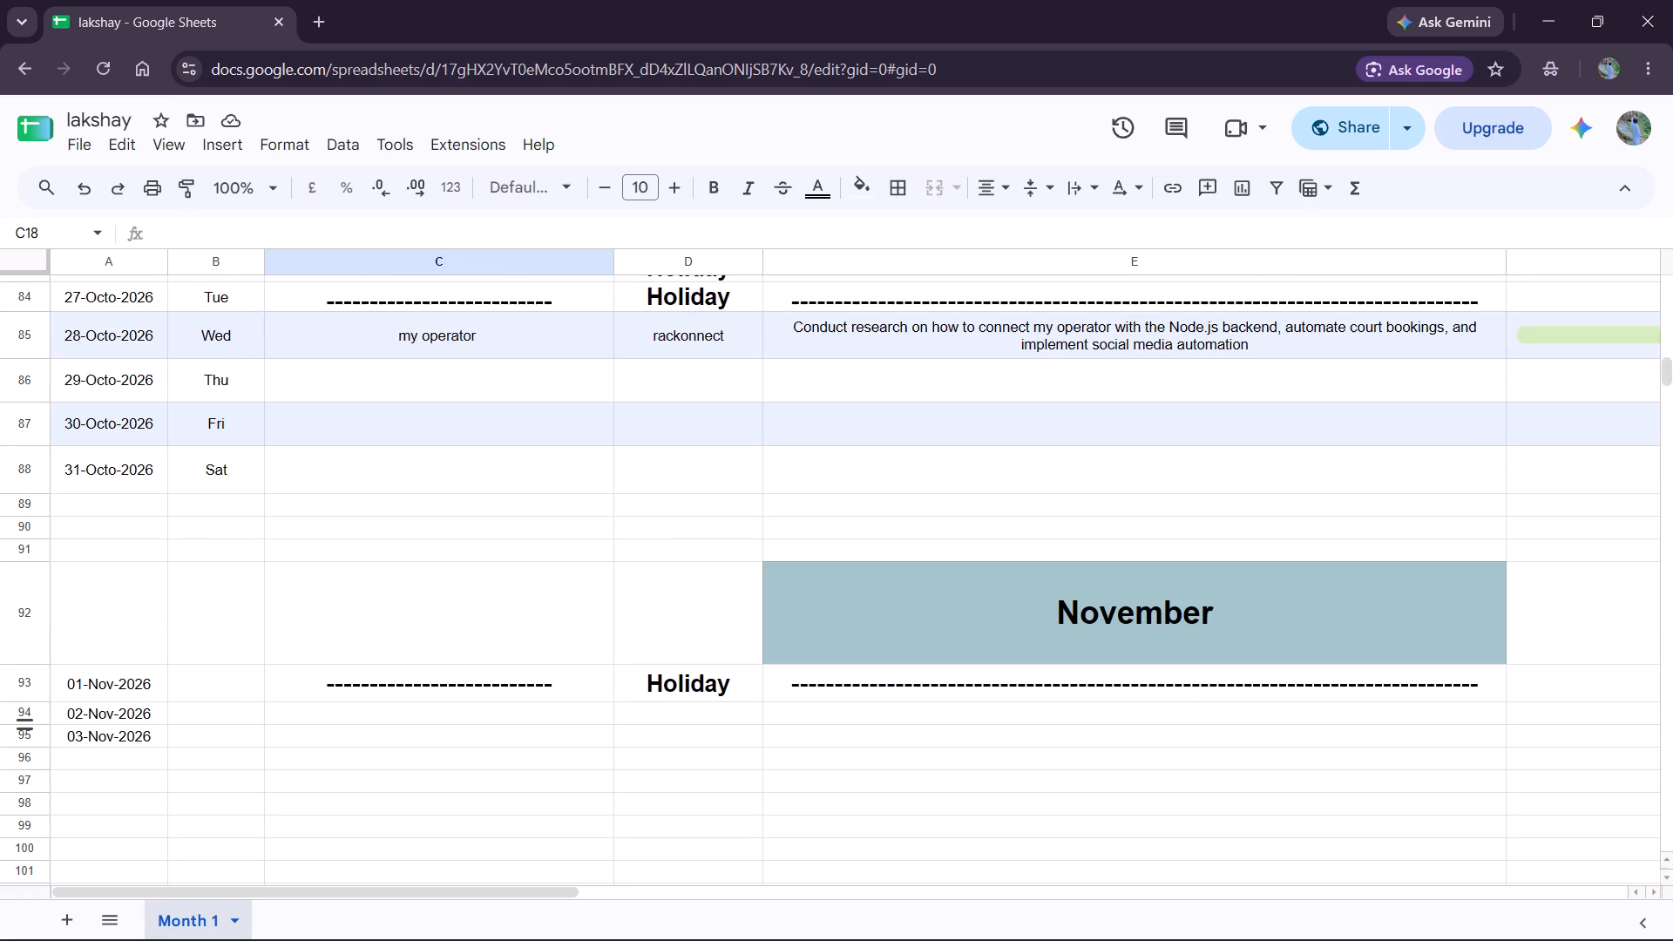
left_click_drag(22, 723, 24, 739)
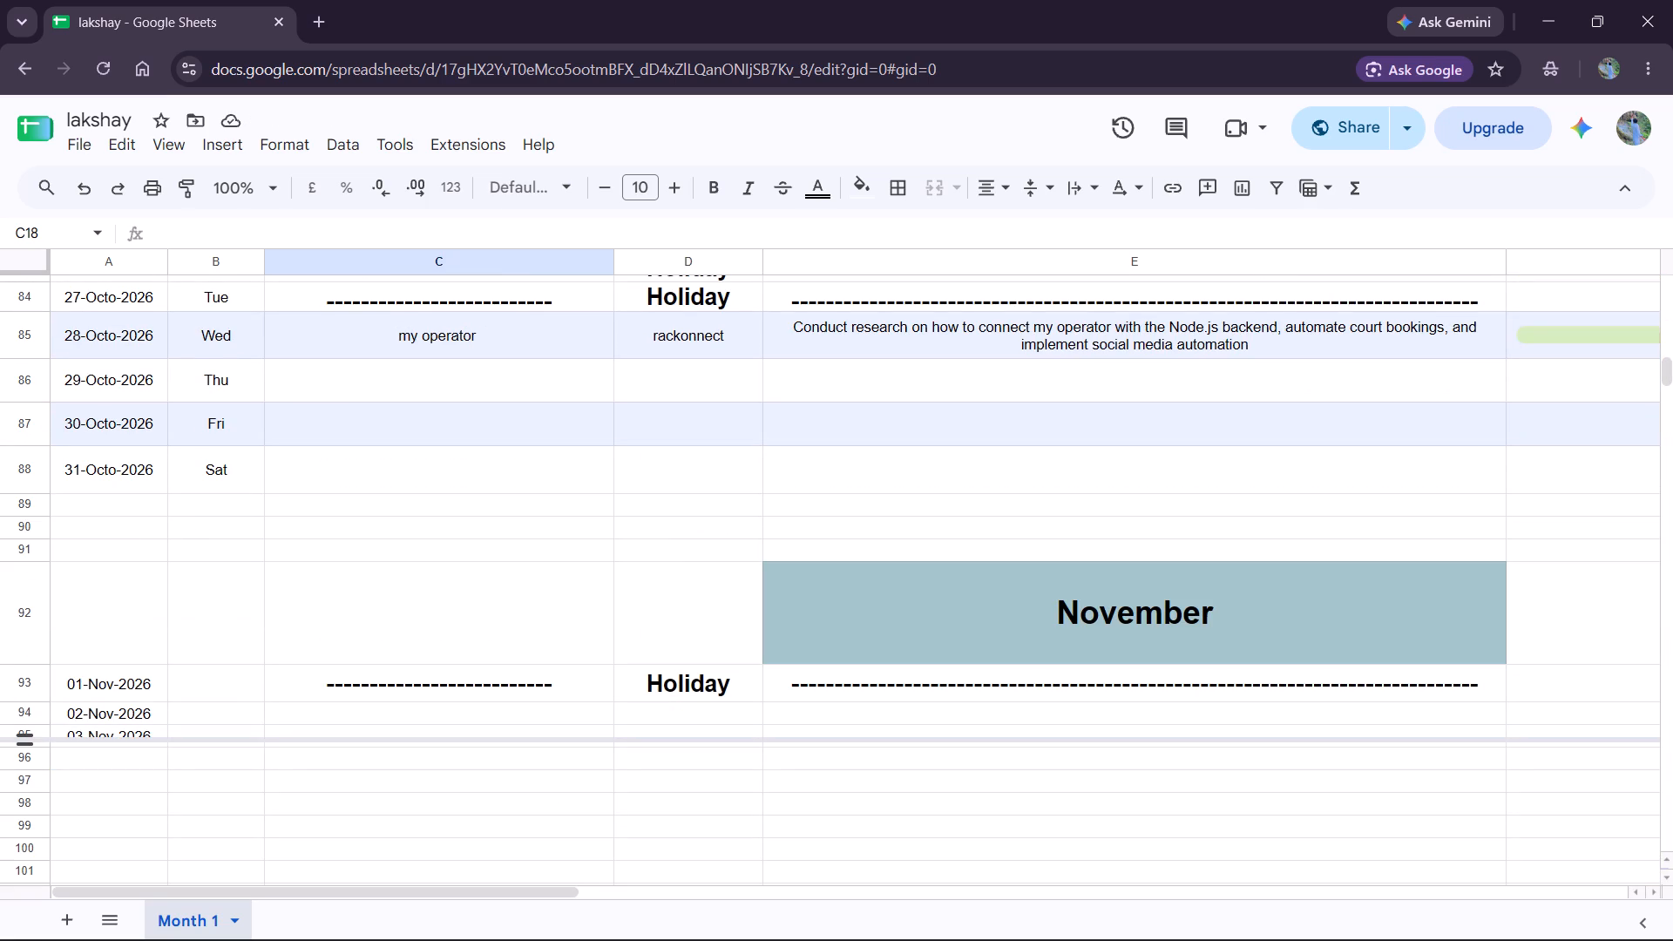
left_click_drag(24, 739, 26, 740)
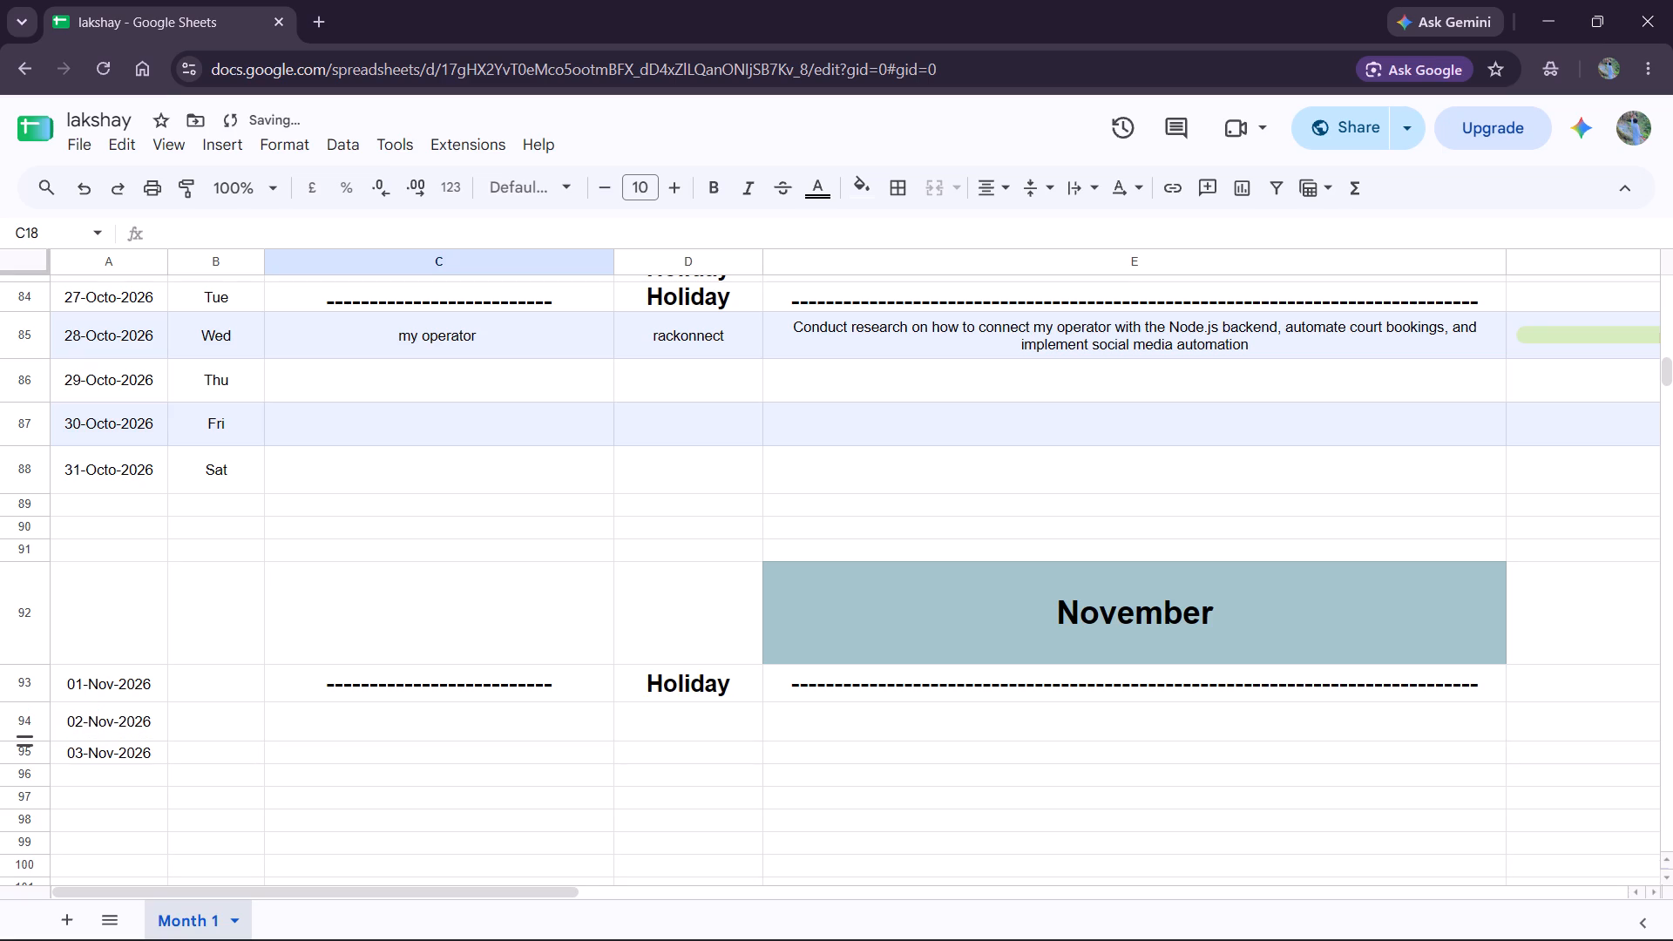
left_click_drag(21, 741, 24, 750)
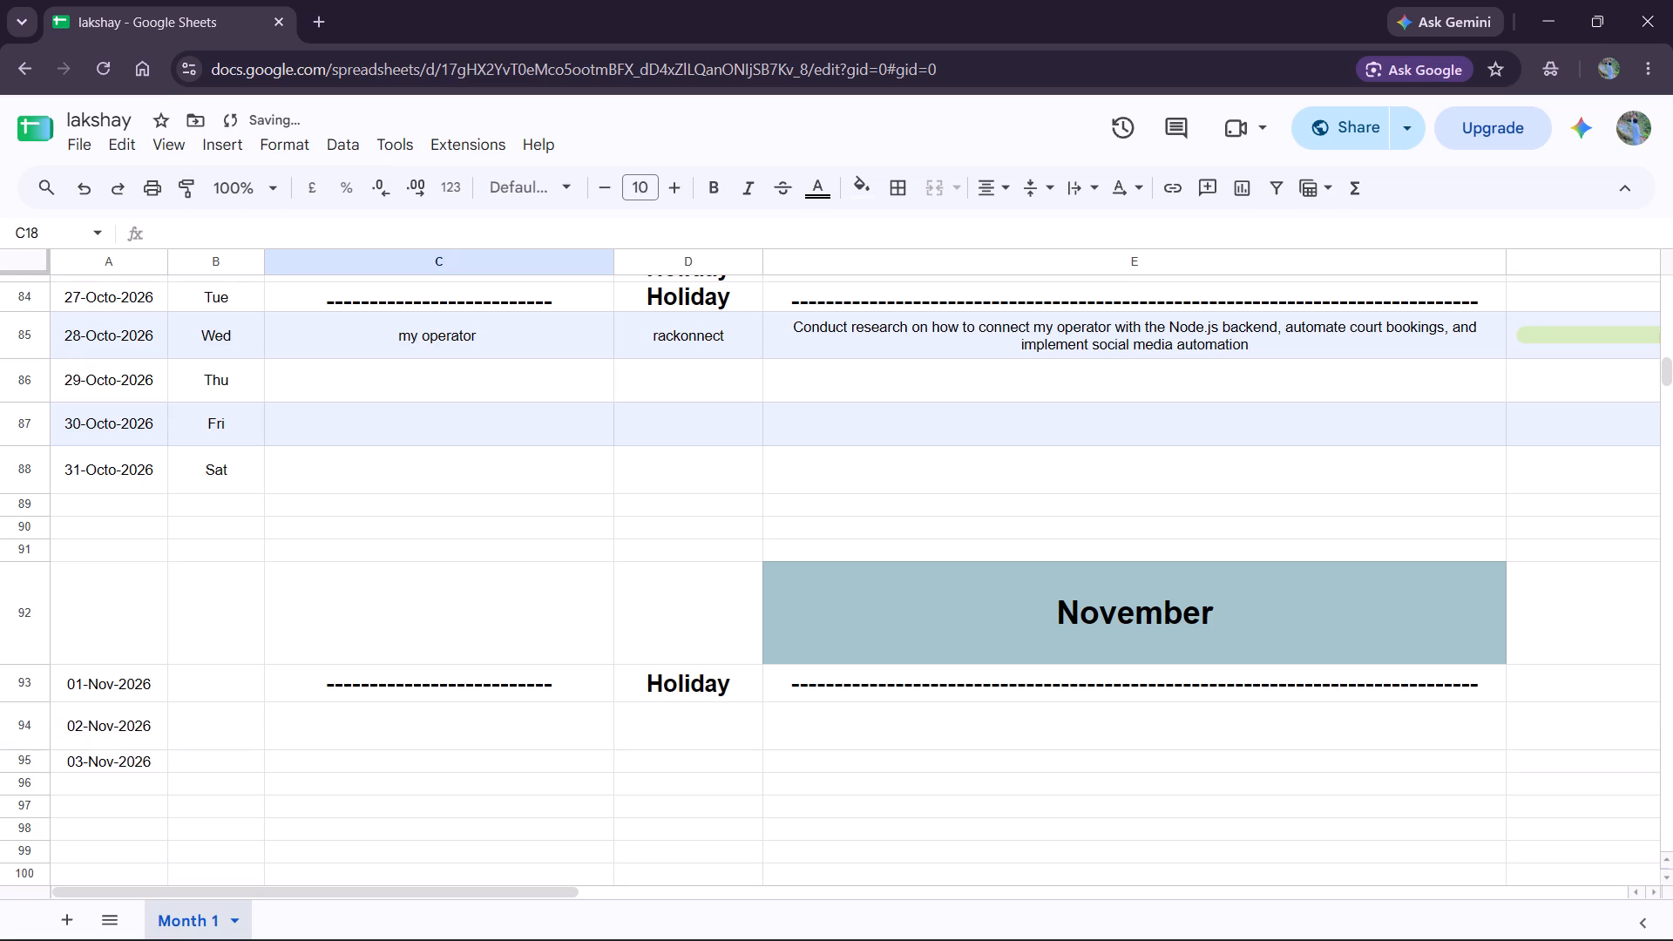
left_click_drag(24, 772, 35, 795)
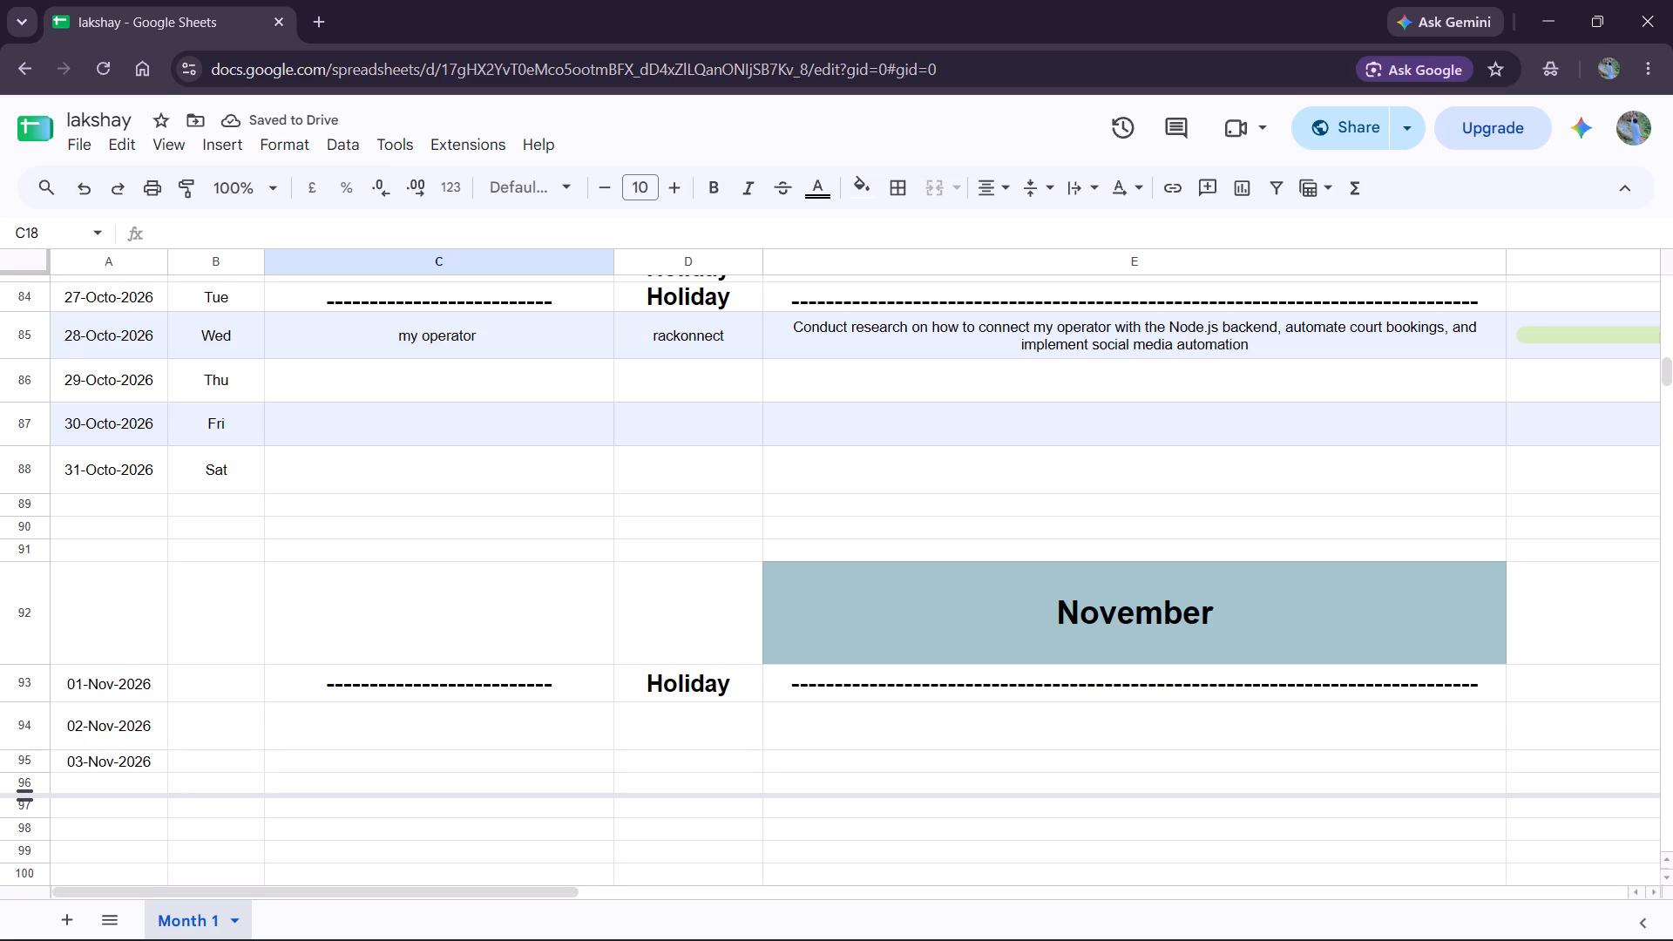
left_click_drag(35, 795, 37, 797)
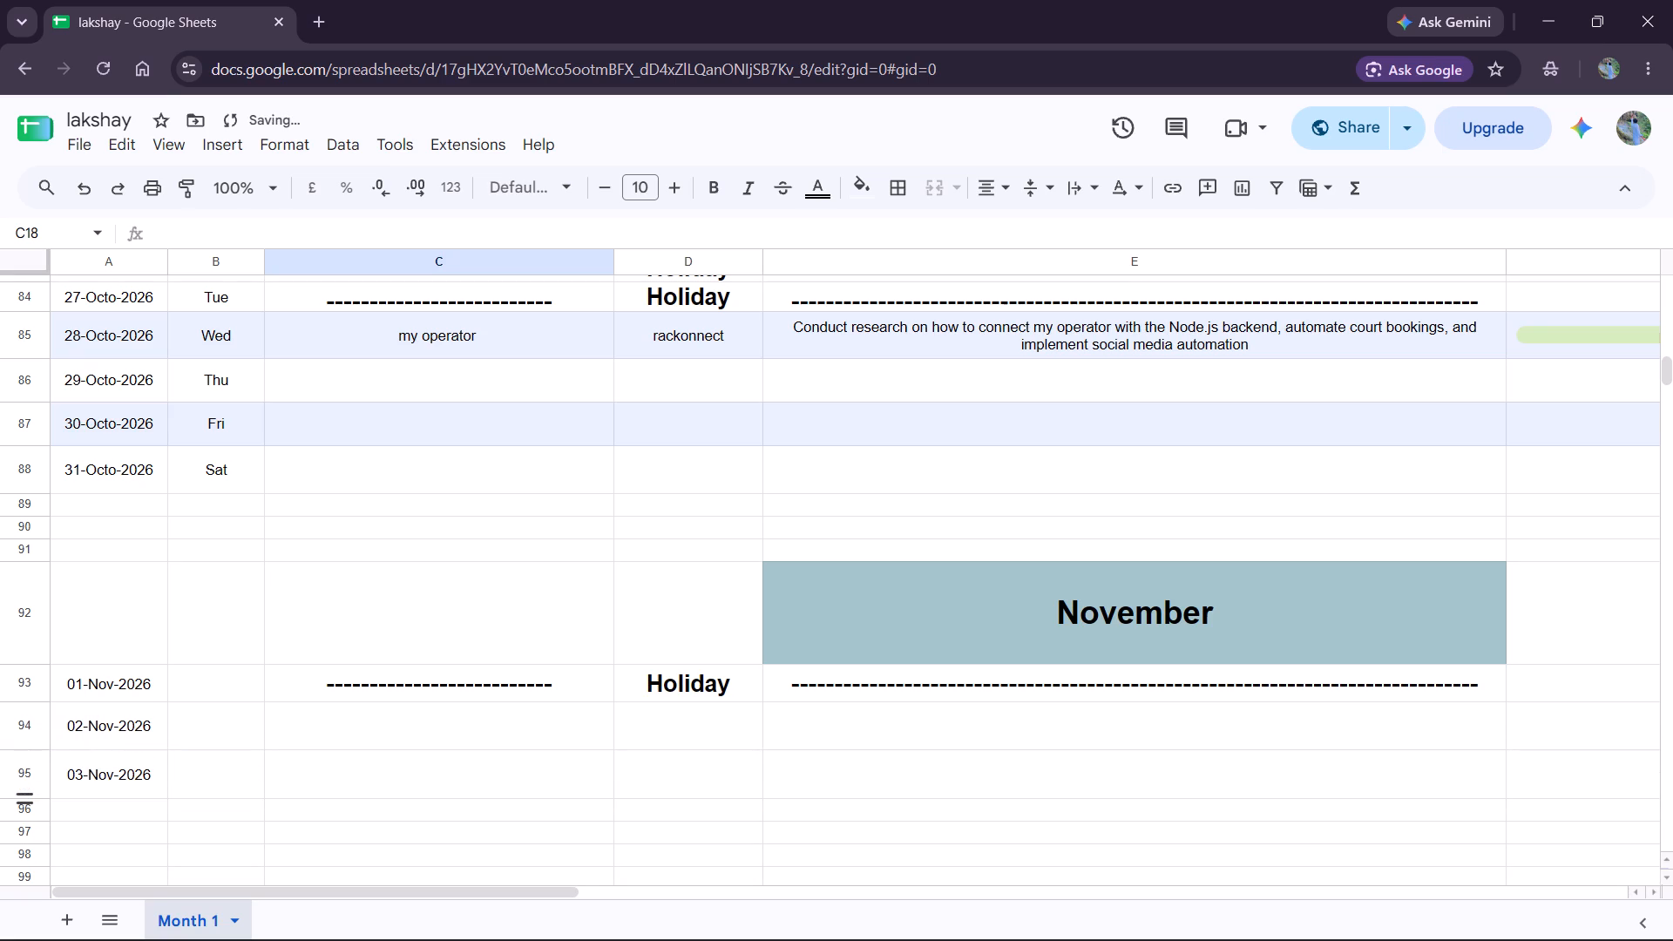
Enter the weekdays Sun, Mon and Tue beside the 01-Nov-2026 to 03-Nov-2026 dates in cells B93 to B95.
left_click(225, 687)
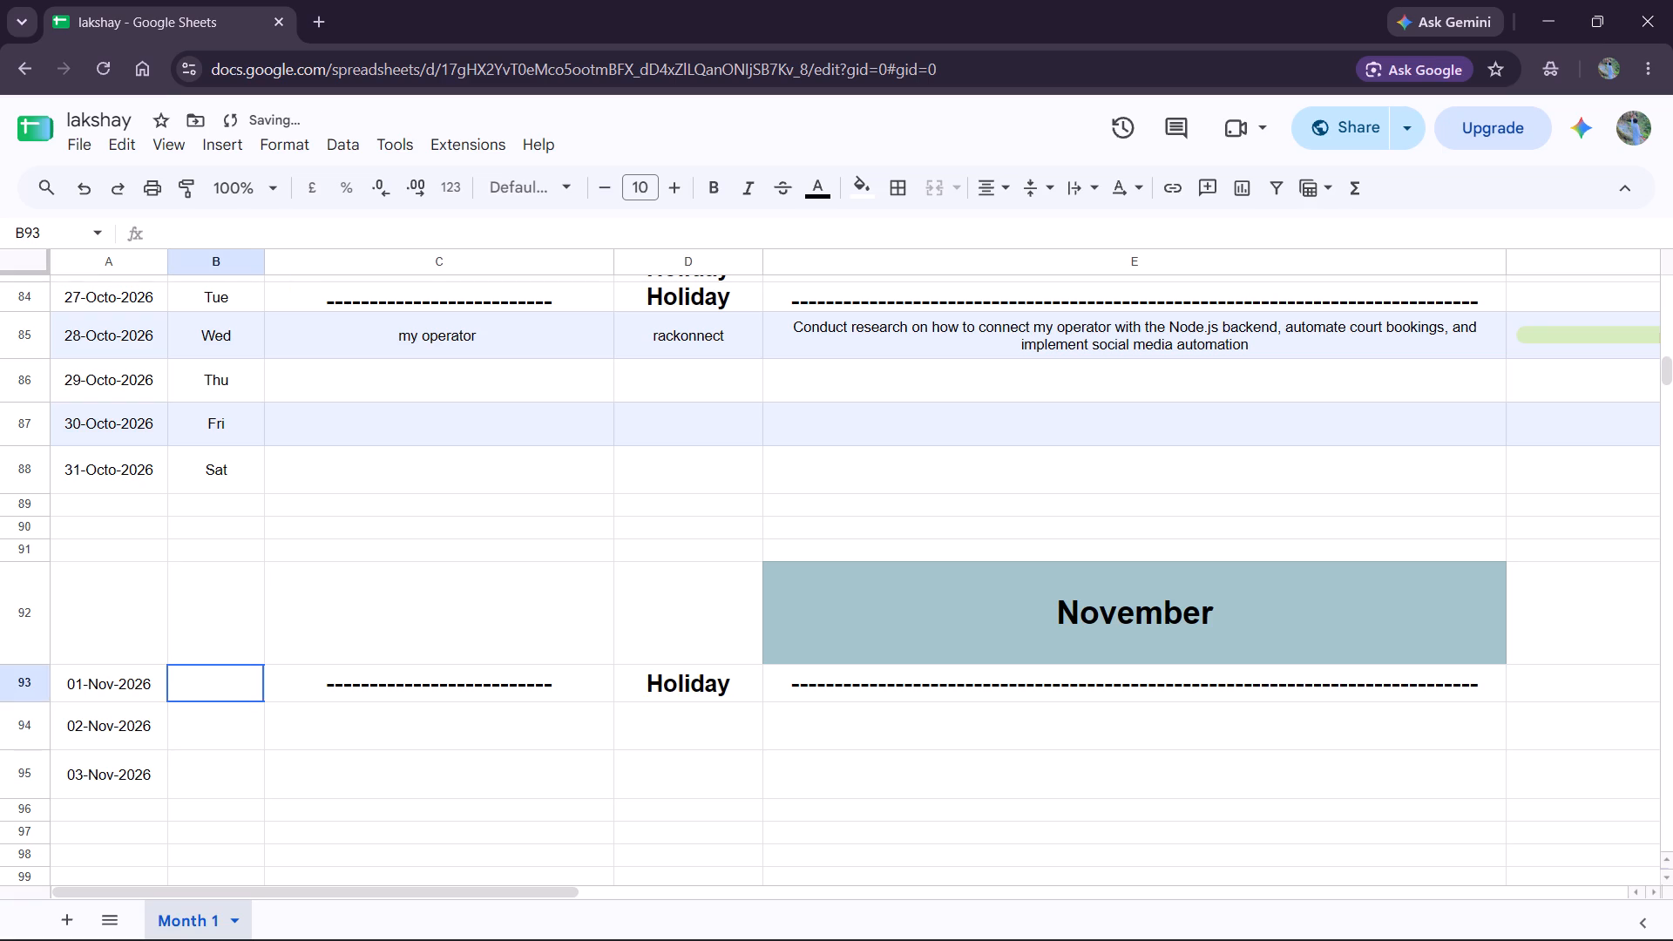
key("s")
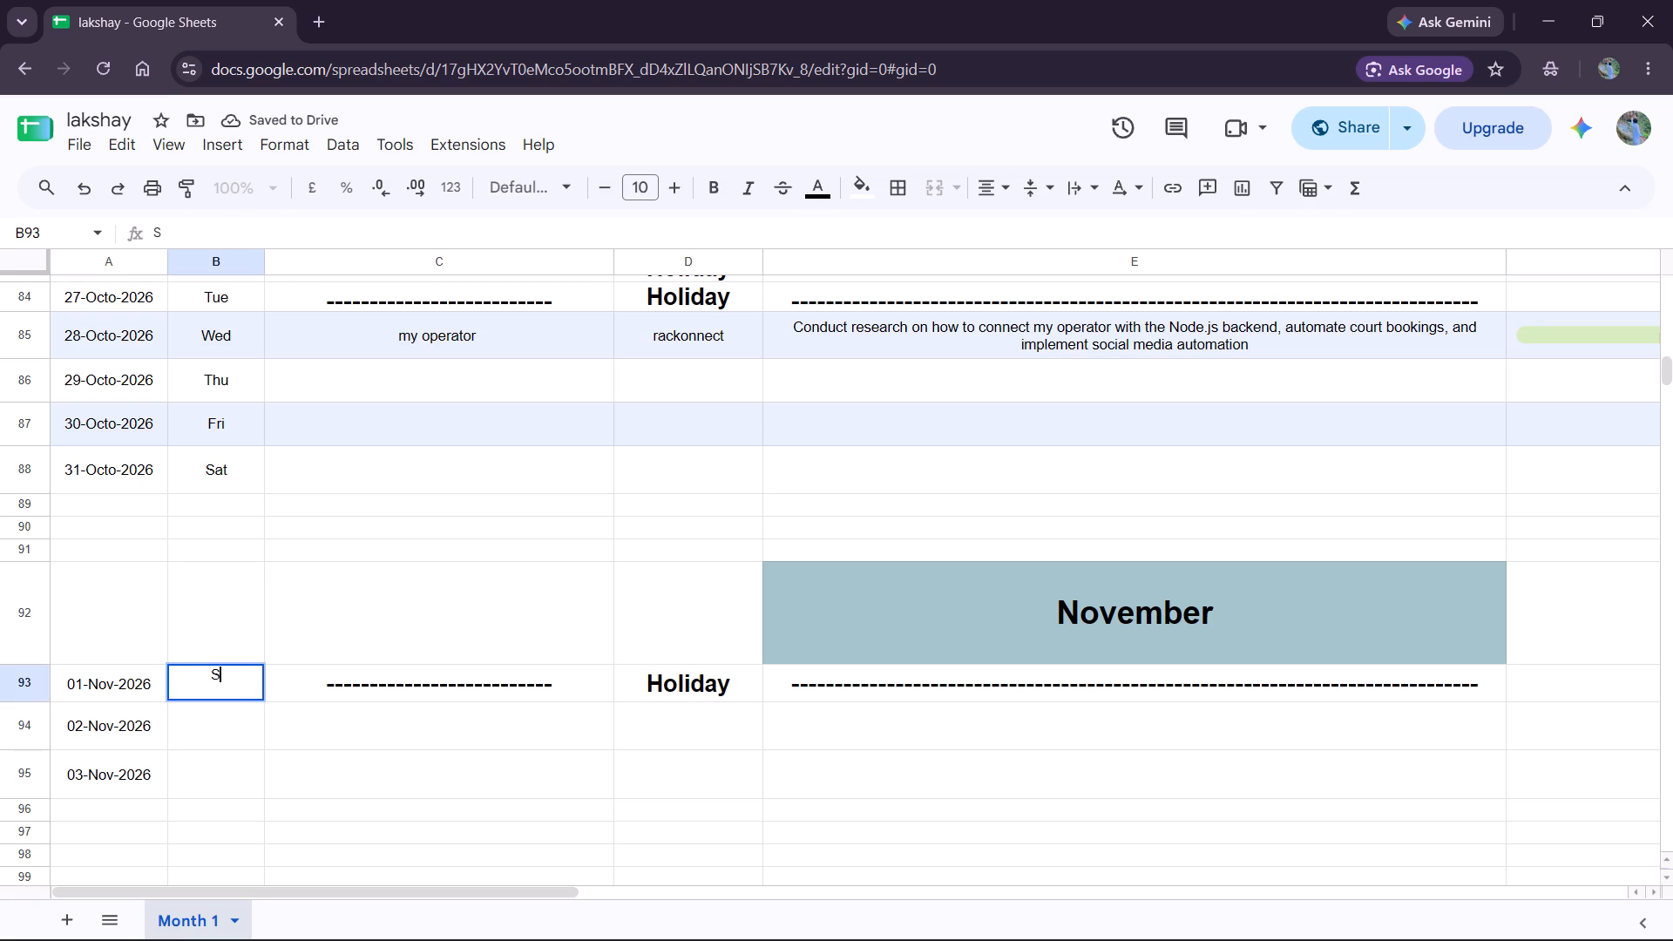
key("u")
key("n")
key("Return")
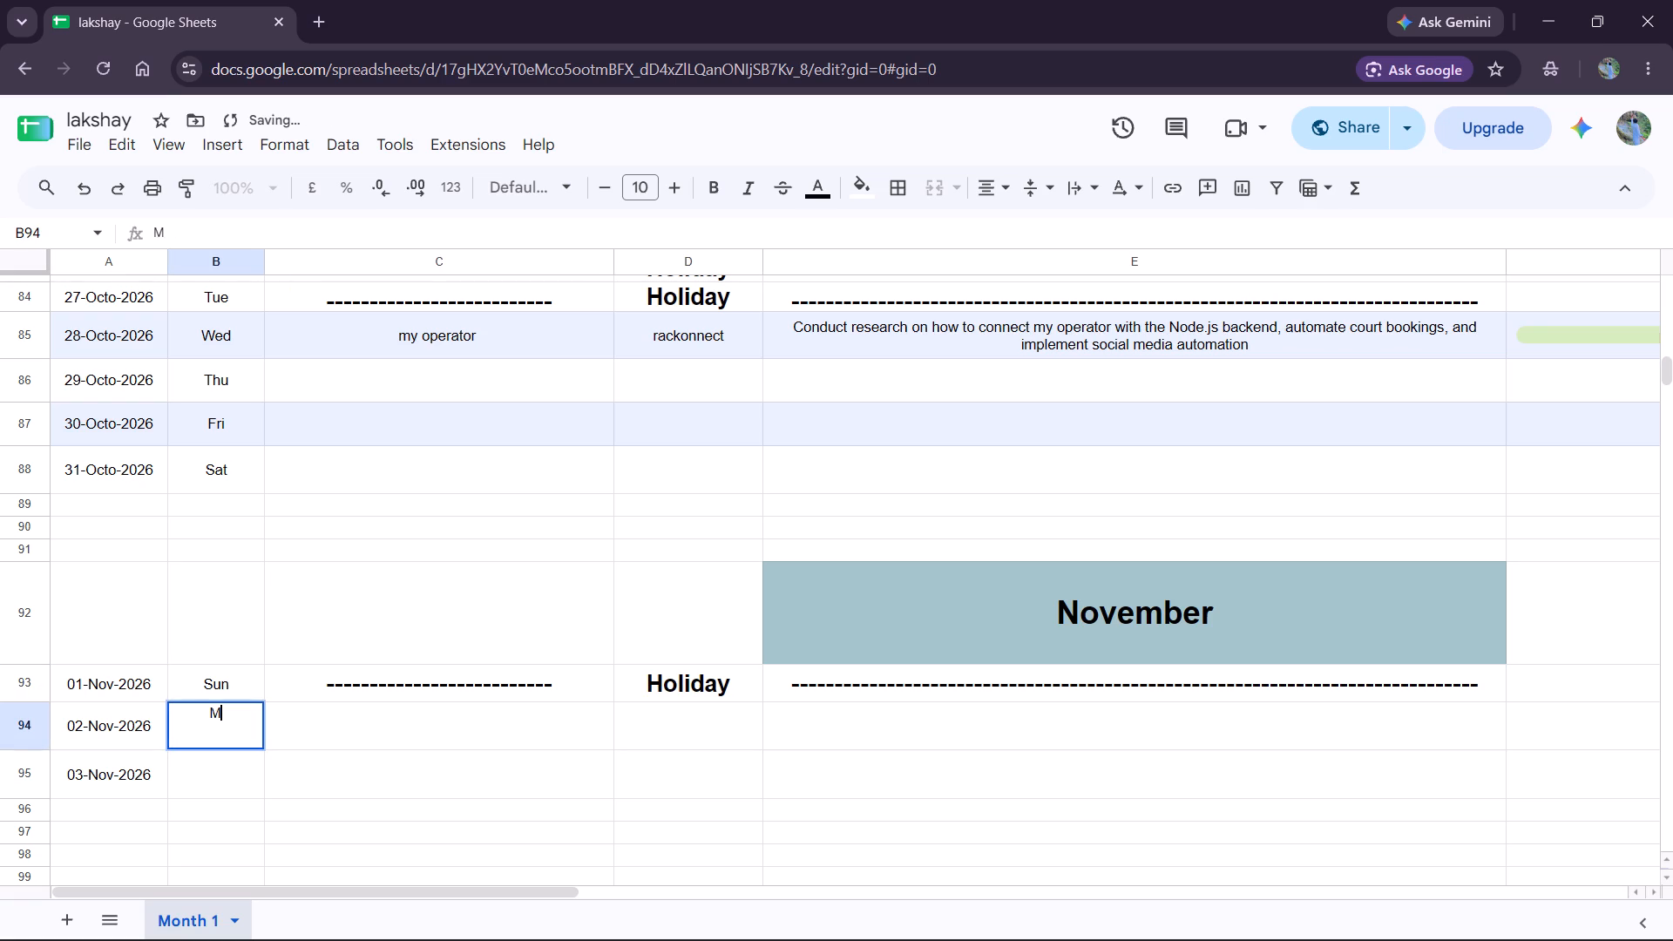
type("on")
key("Return")
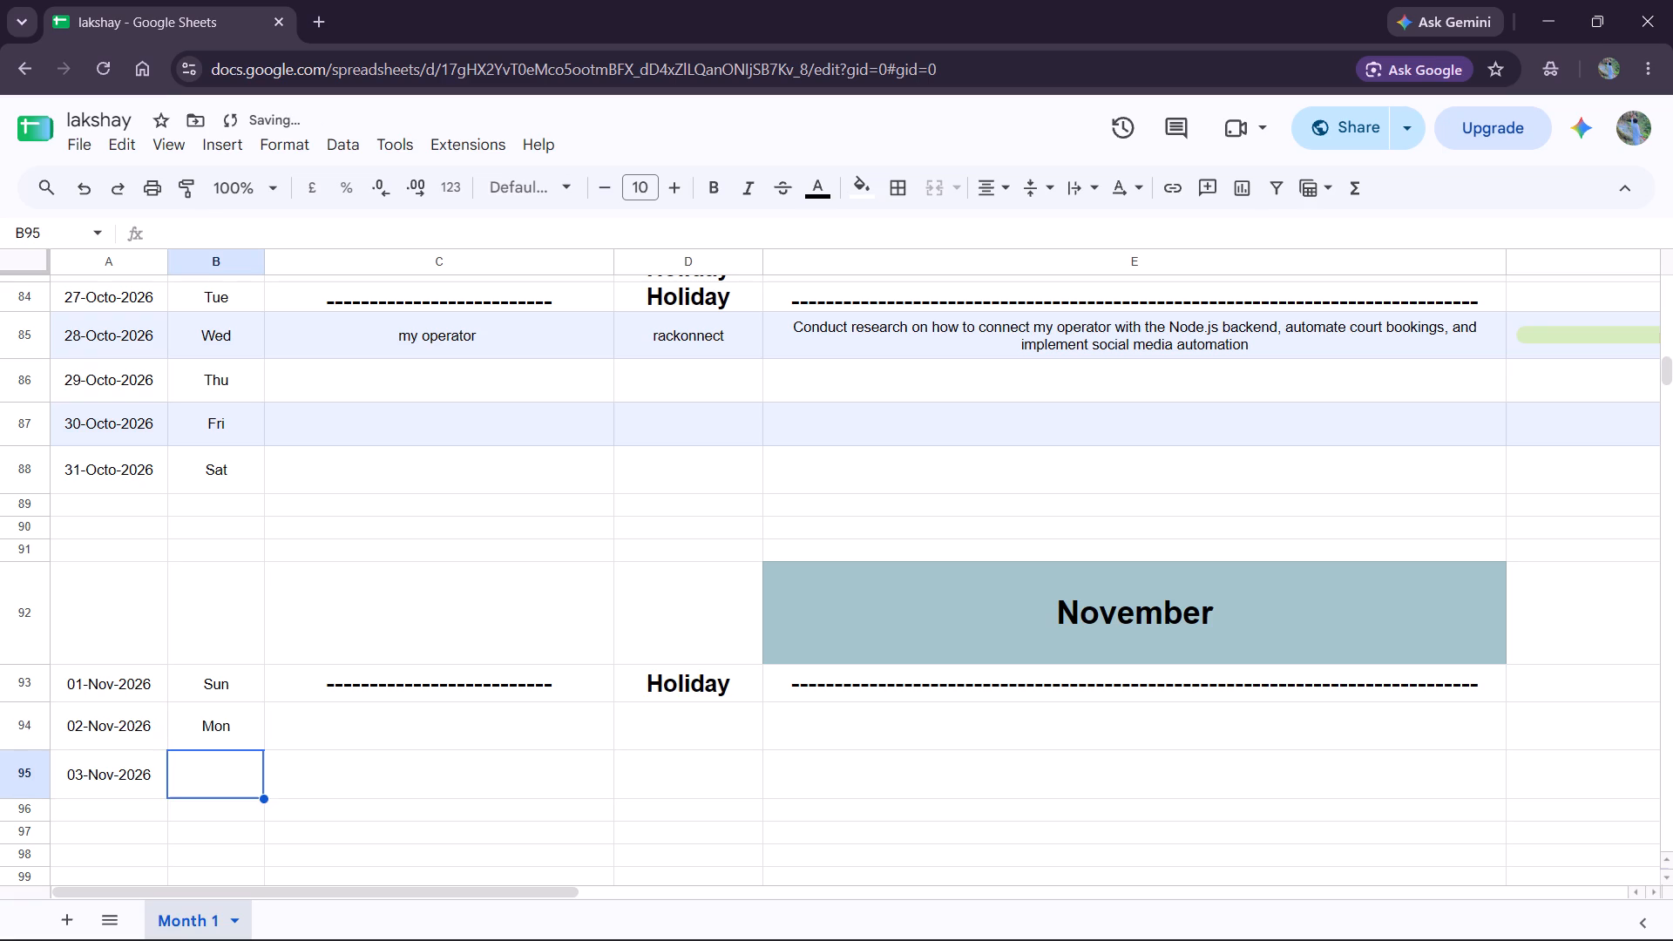
key("t")
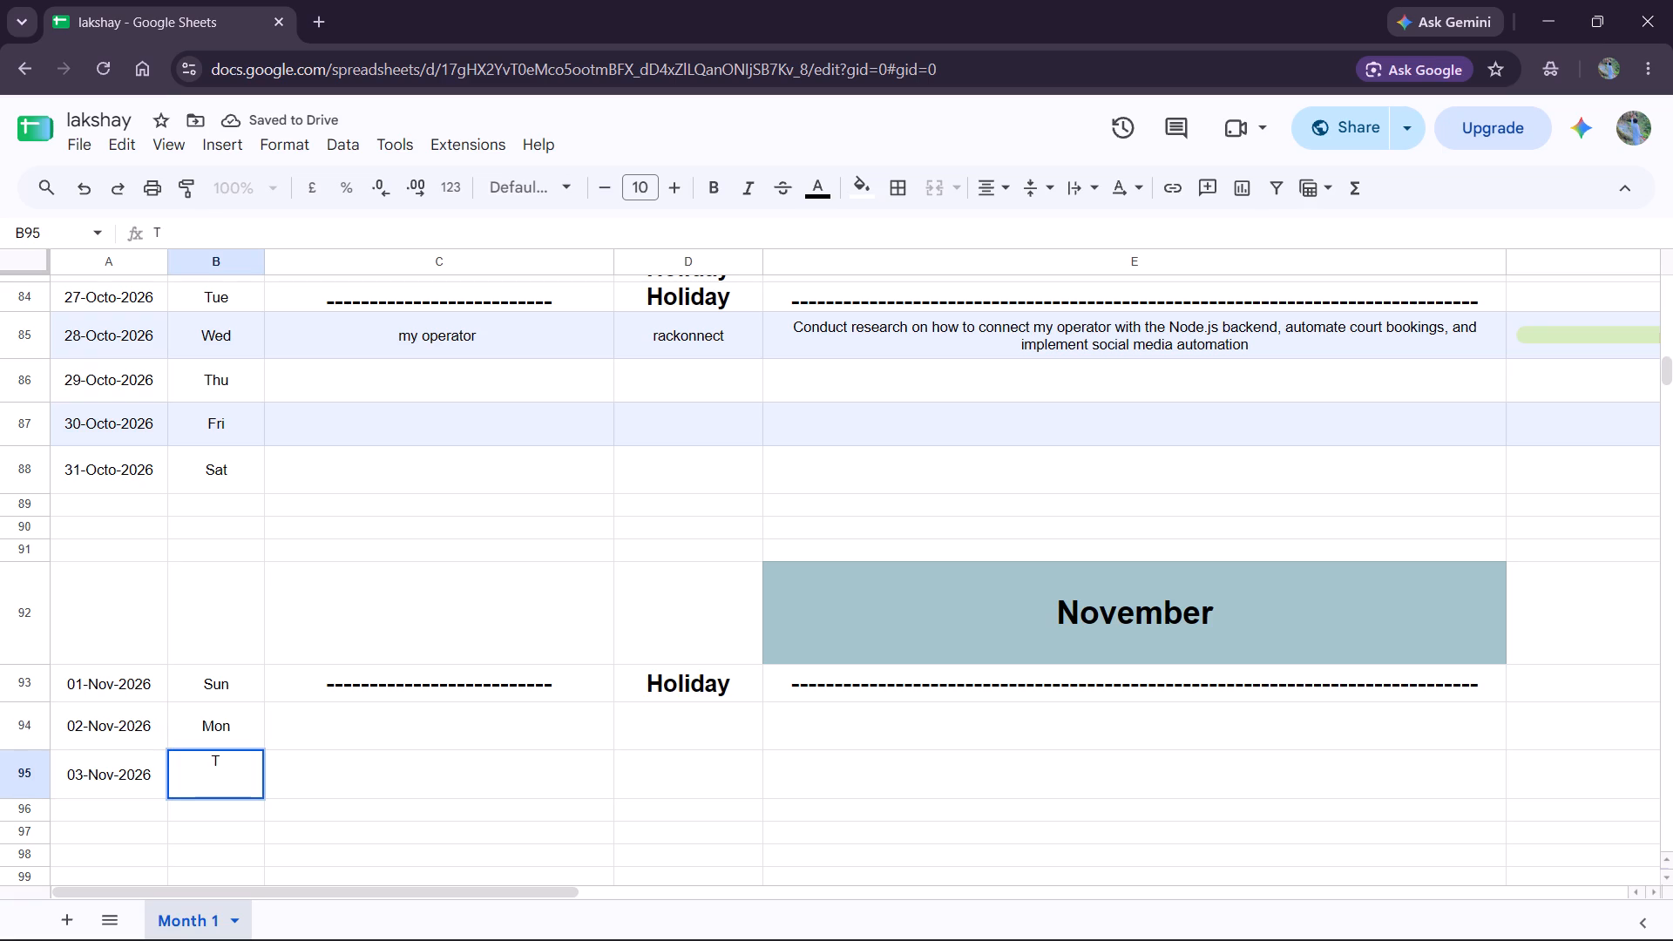
type("ue")
key("Return")
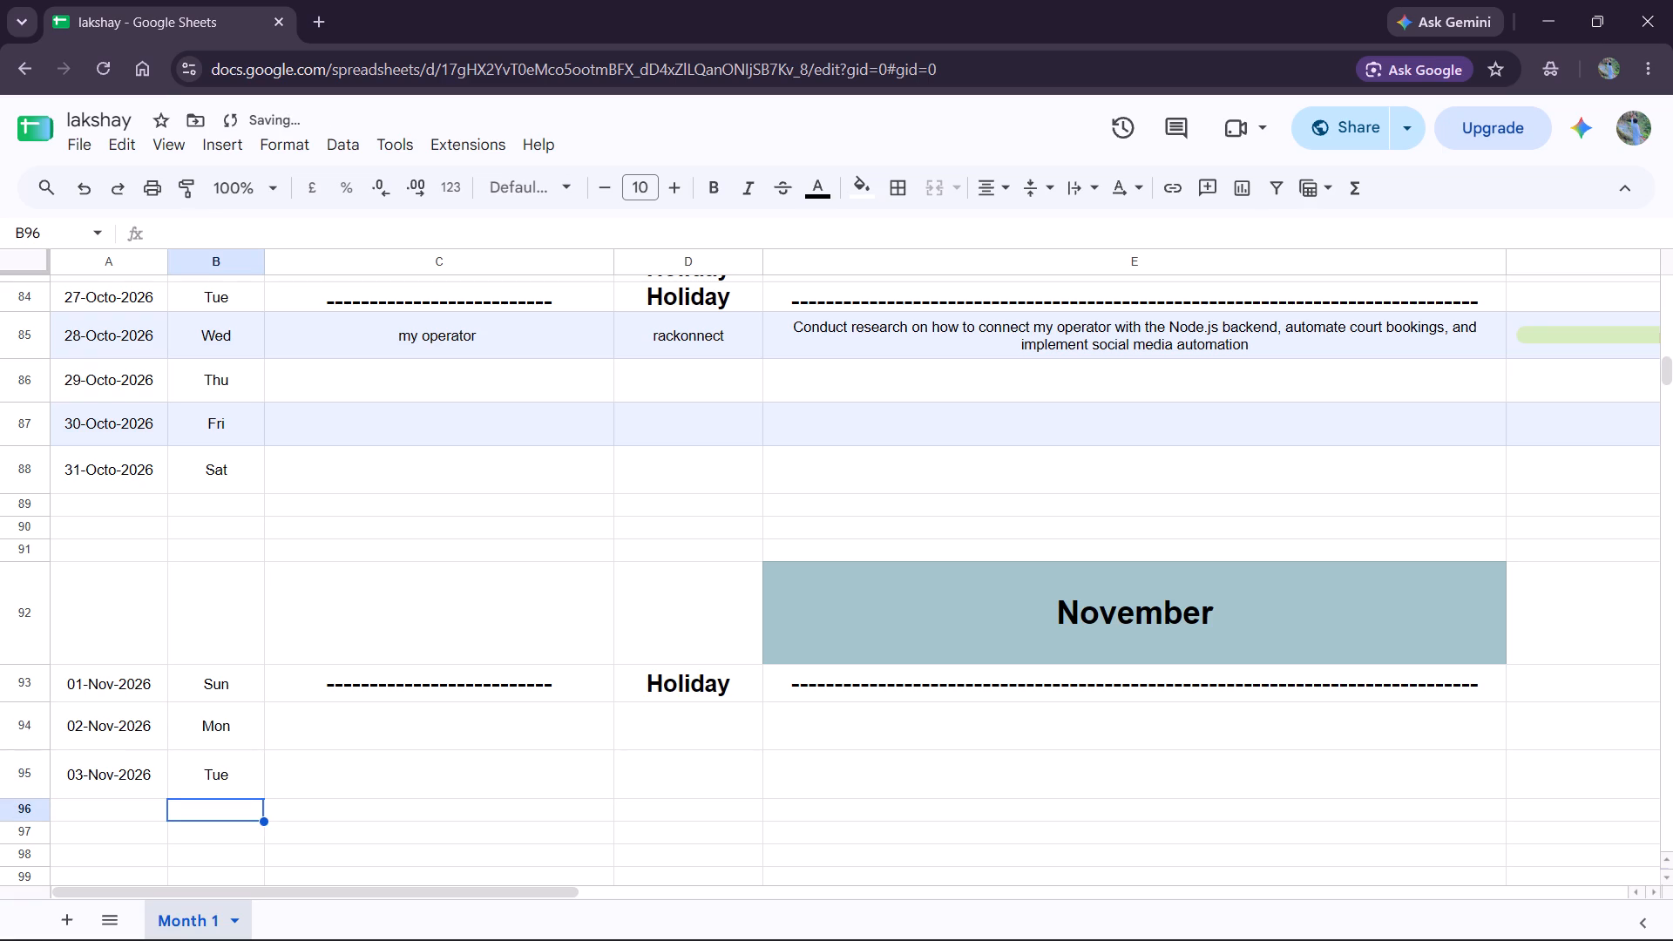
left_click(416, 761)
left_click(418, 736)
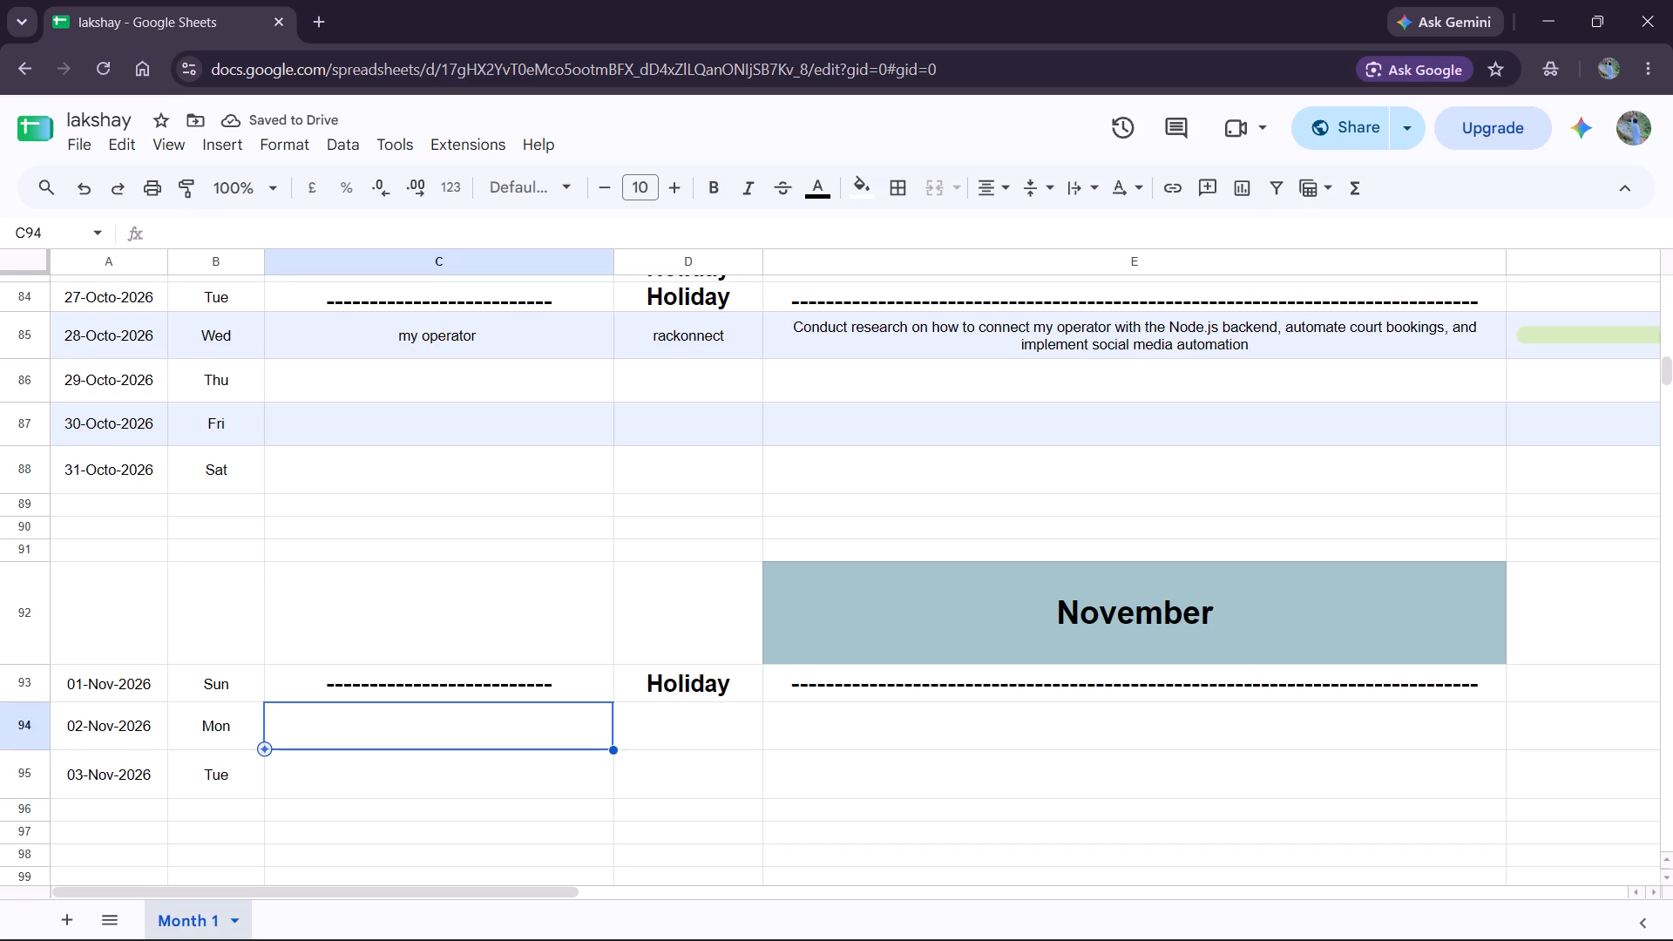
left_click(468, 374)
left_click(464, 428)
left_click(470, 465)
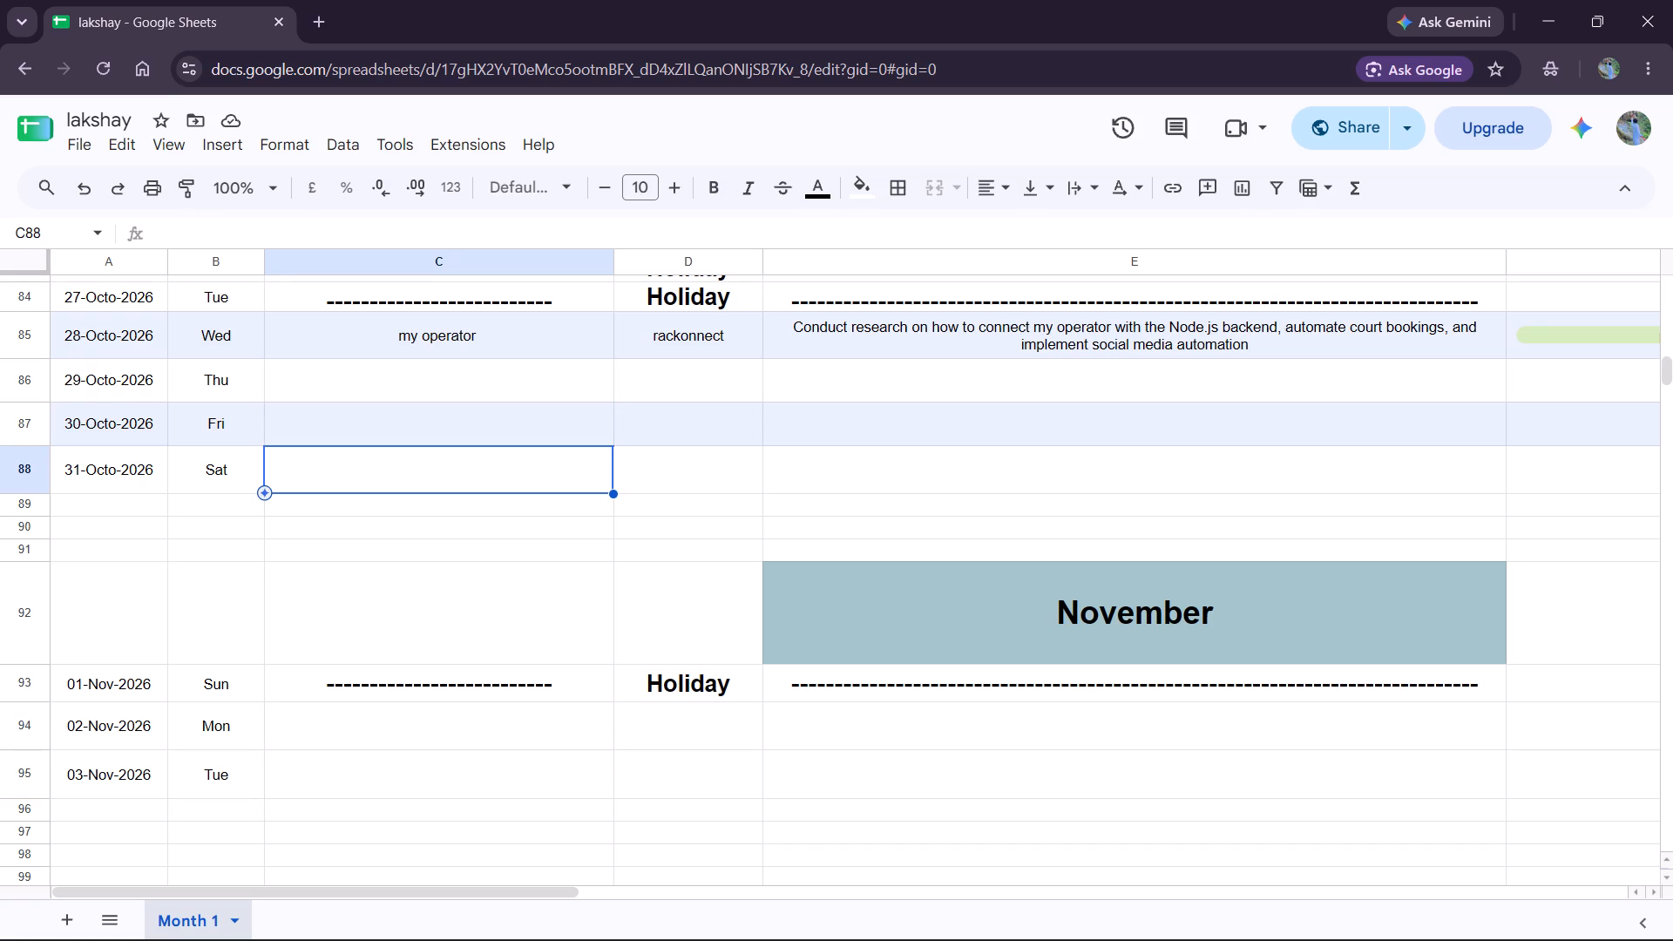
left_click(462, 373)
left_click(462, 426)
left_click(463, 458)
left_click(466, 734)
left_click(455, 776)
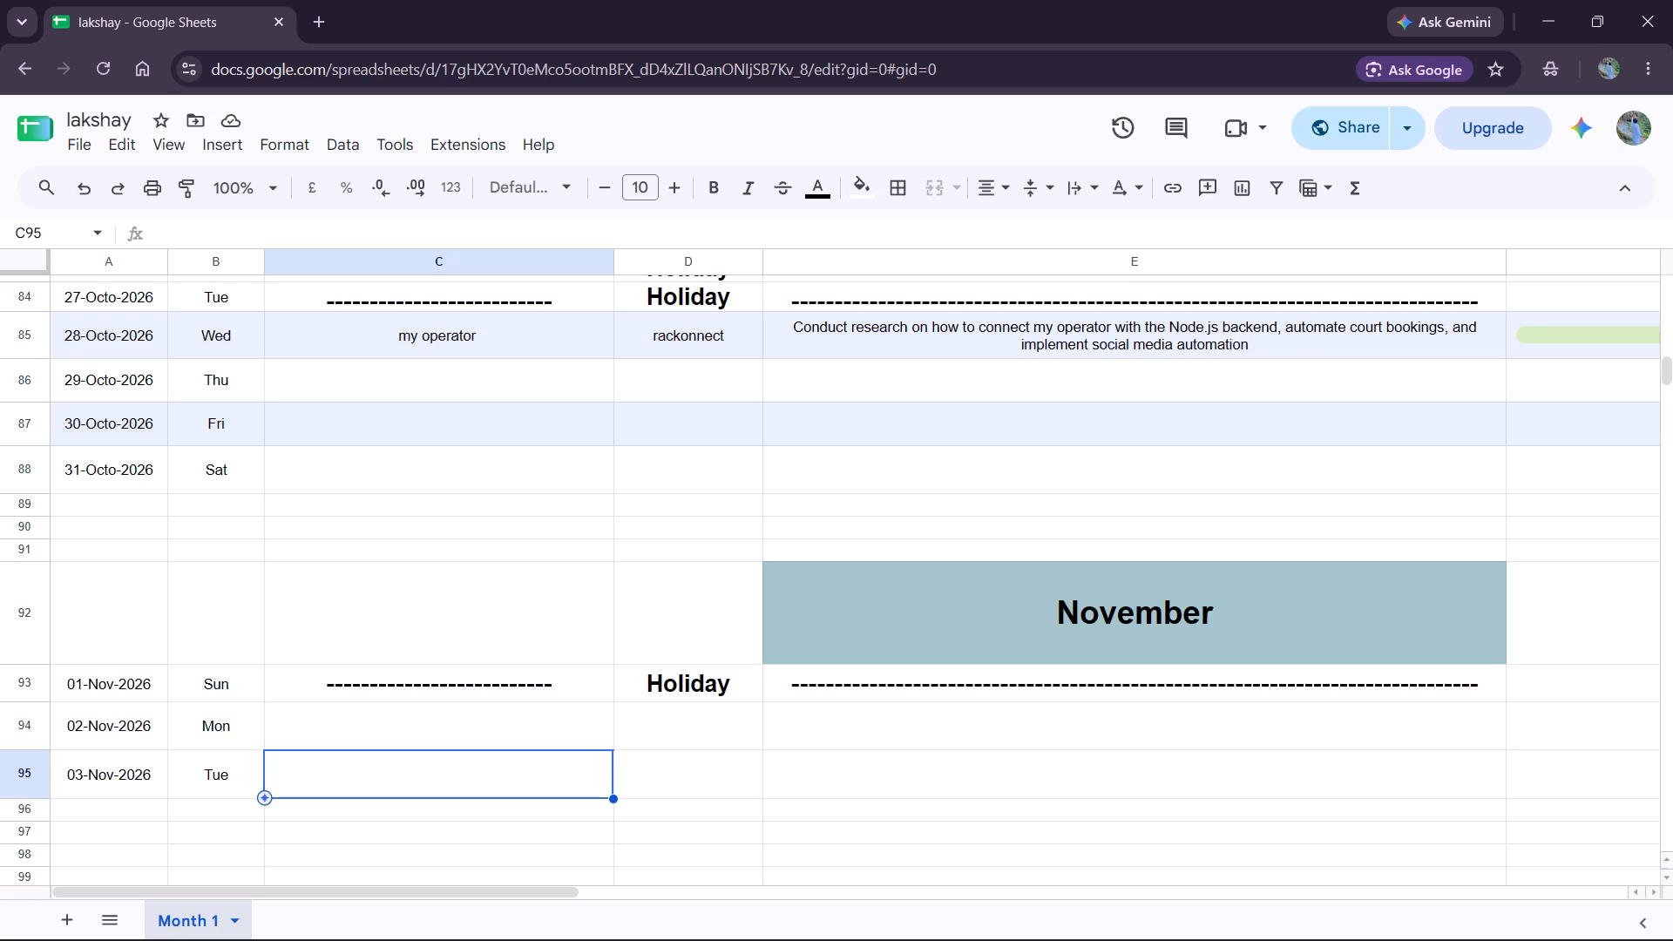
Fill in the 02-Nov-2026 row with "Cafe feedback form" in C94 and "rackonnect" in D94.
left_click(490, 731)
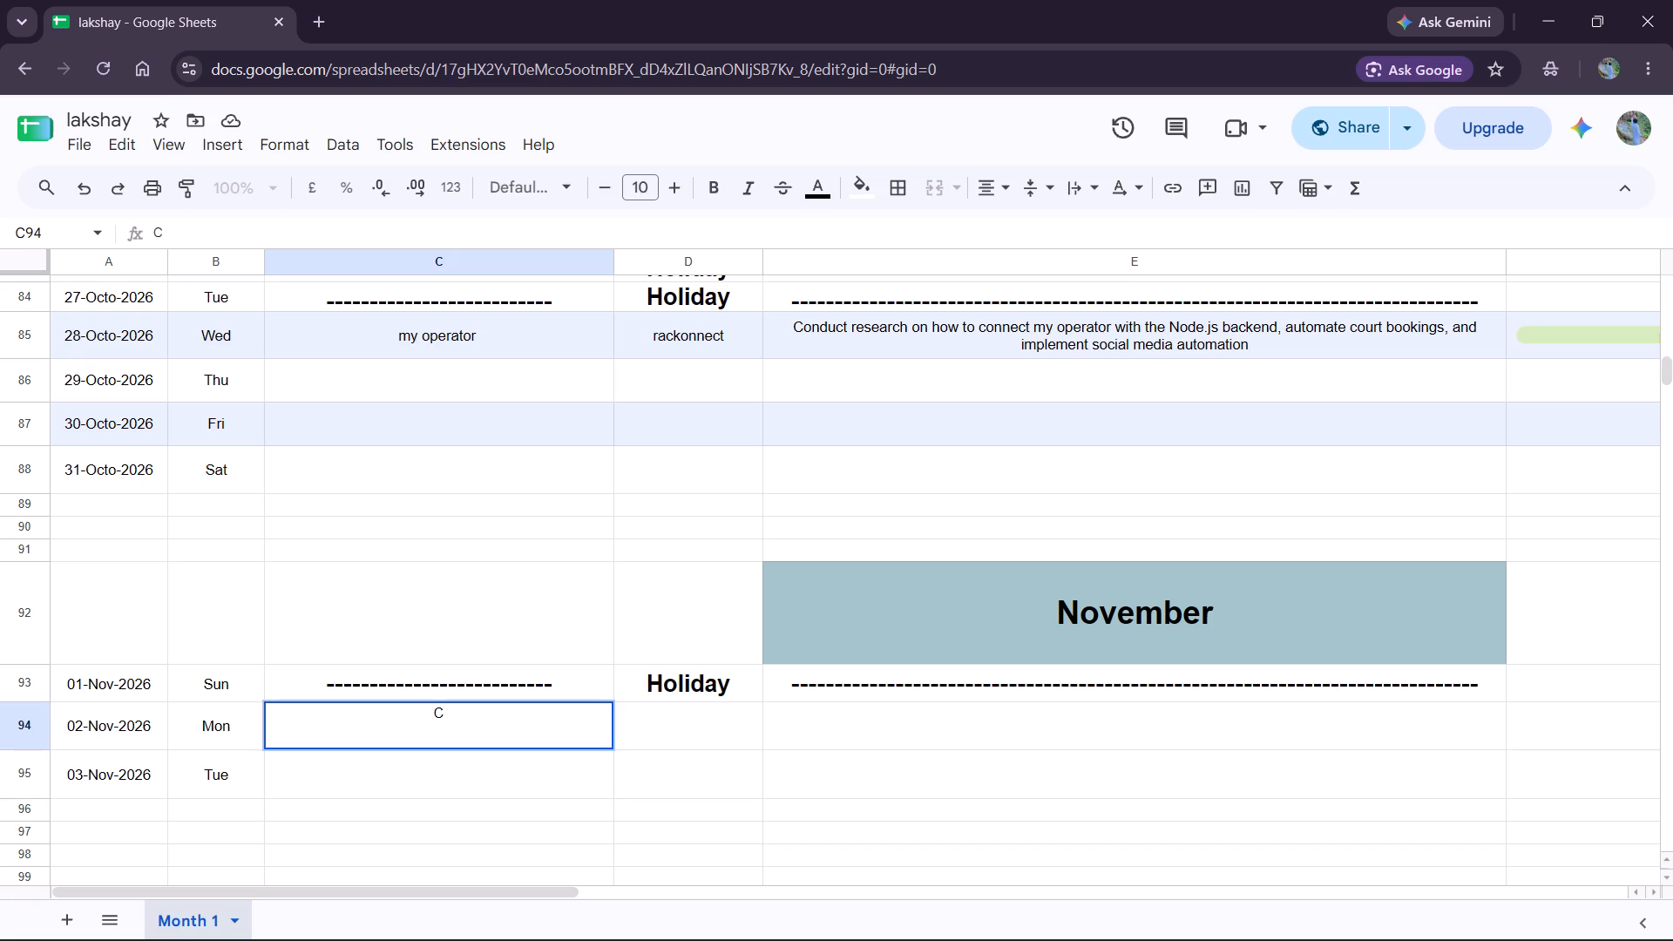
type("afe feed")
type("back form")
key("Return")
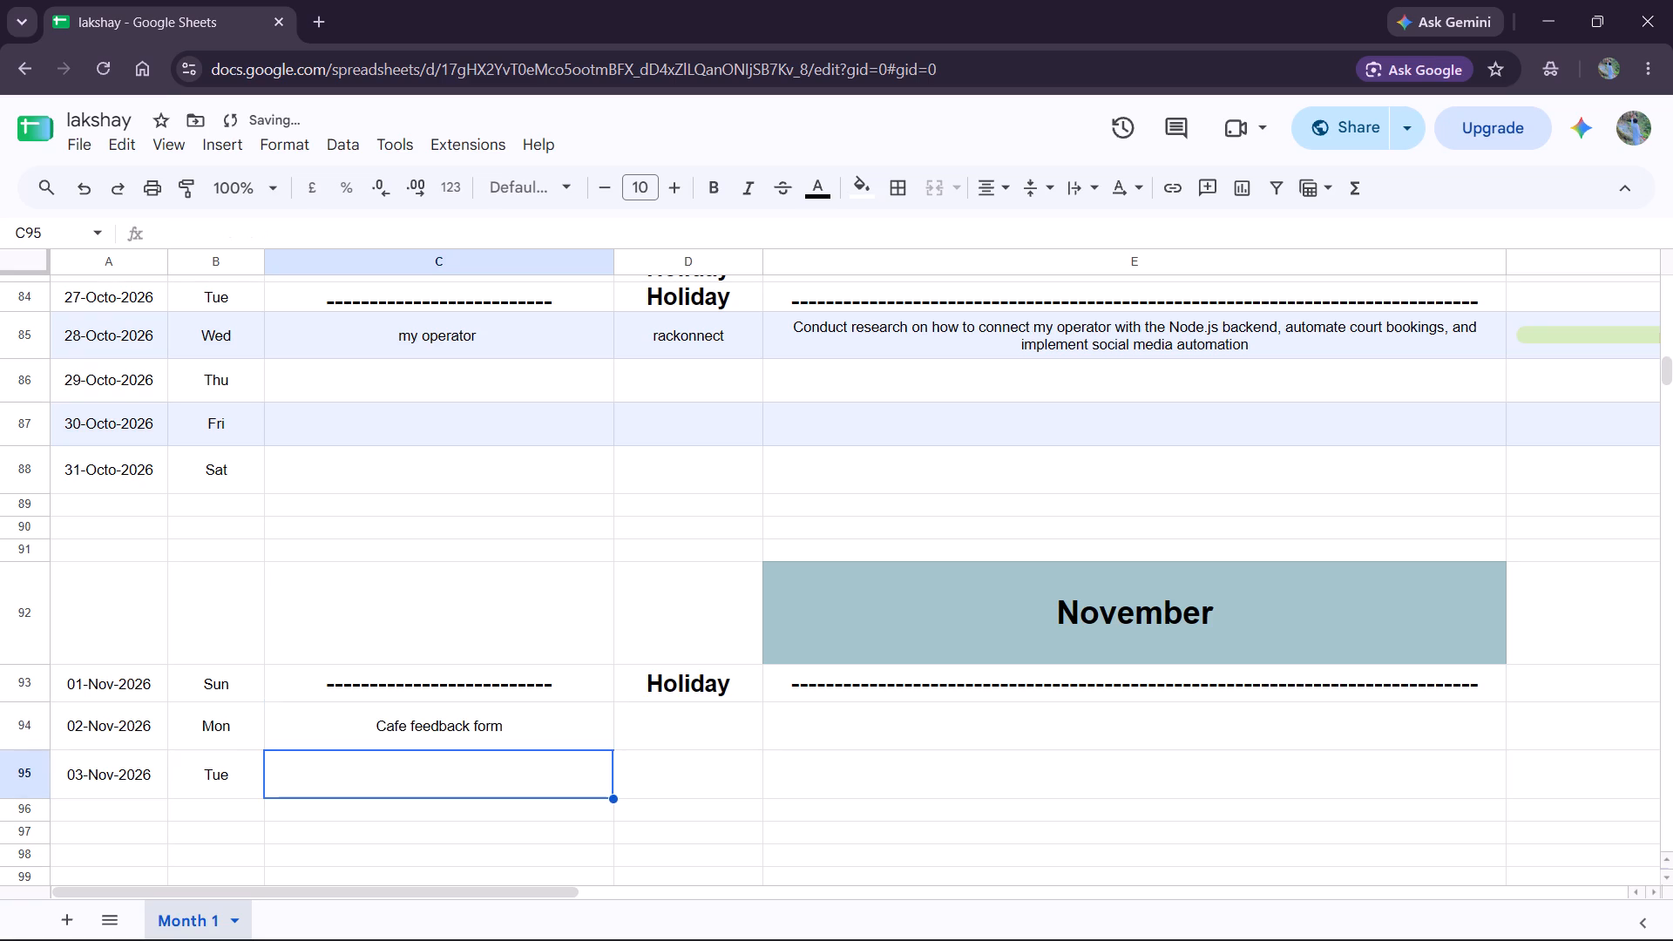
left_click(715, 722)
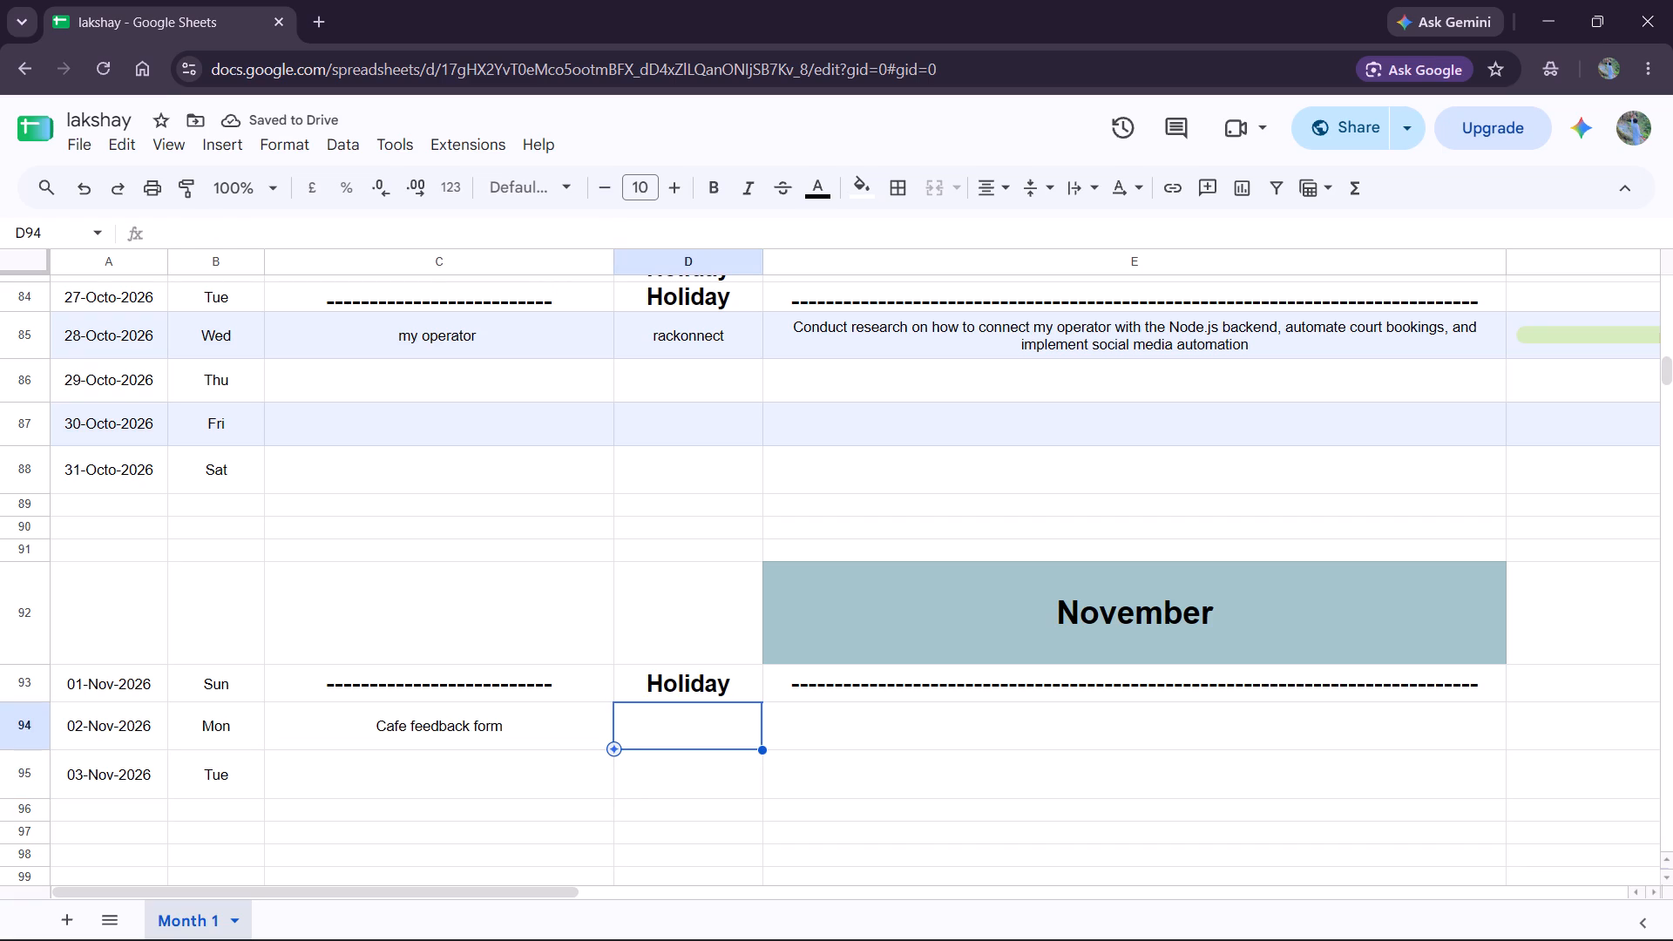
type("rackonnect")
key("Return")
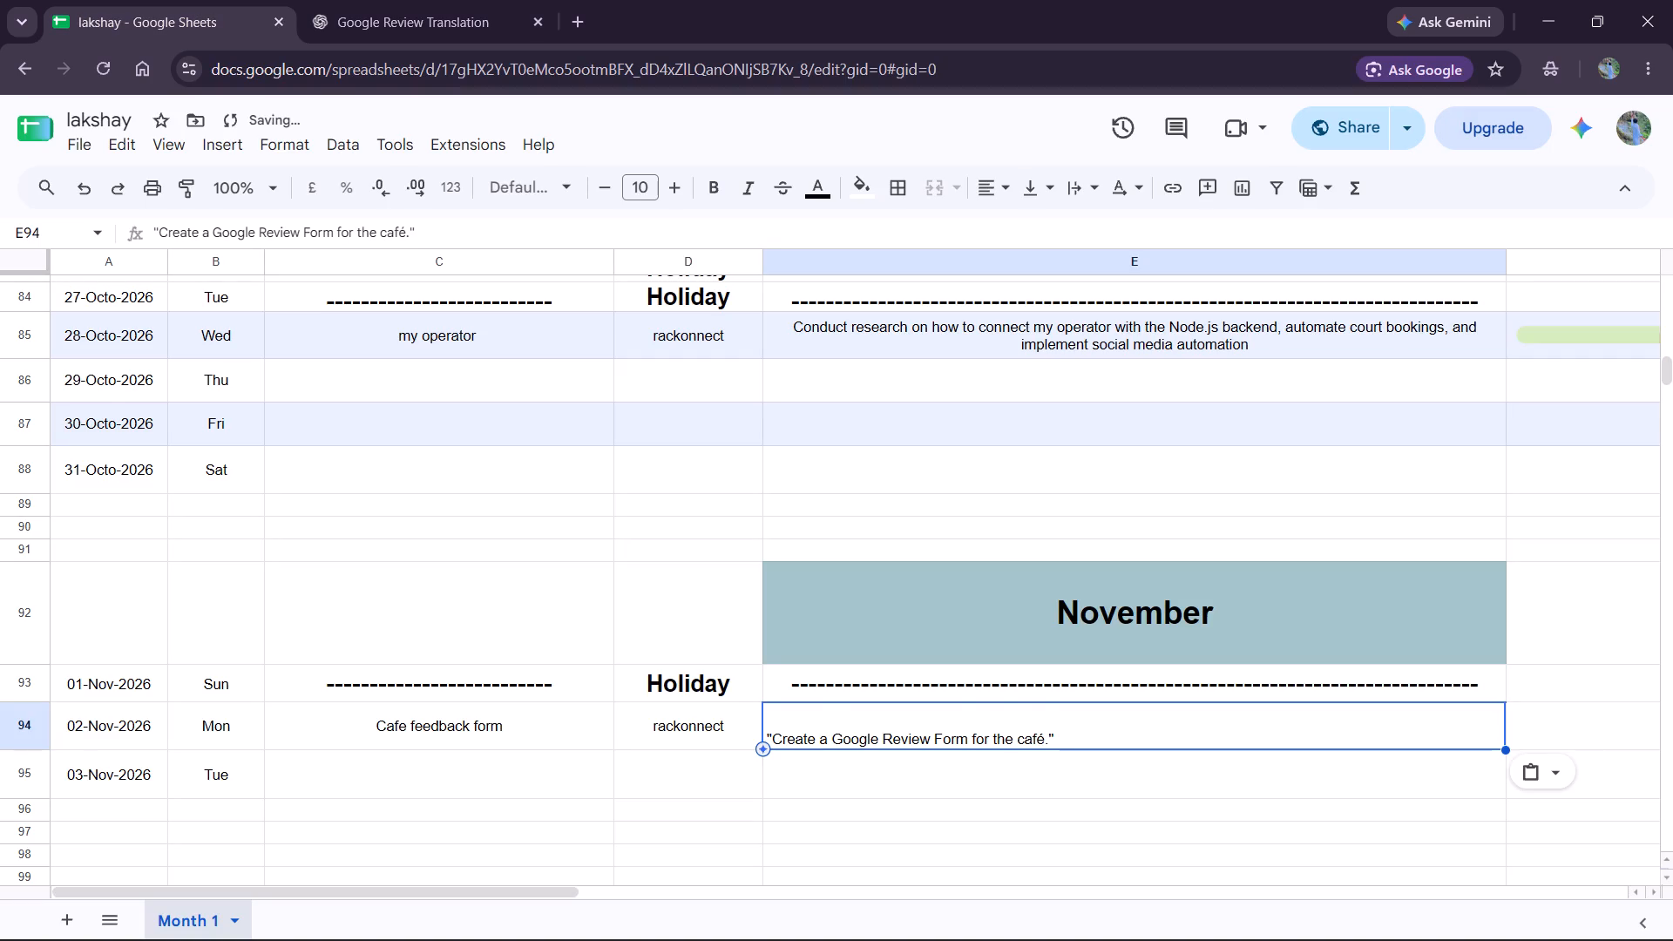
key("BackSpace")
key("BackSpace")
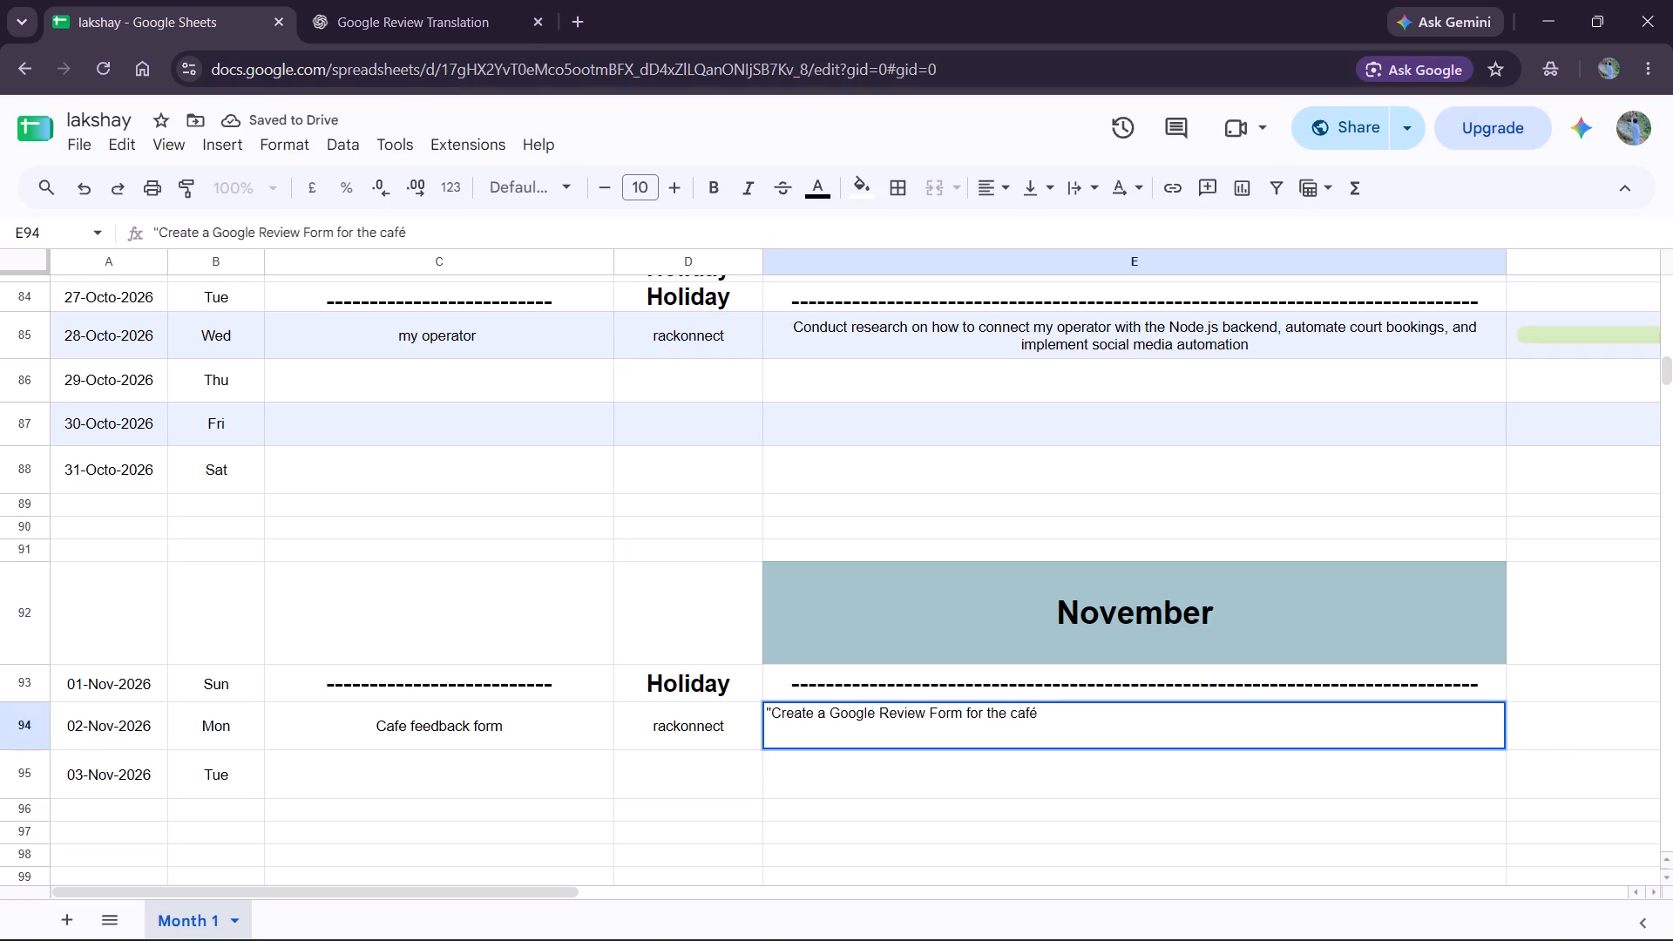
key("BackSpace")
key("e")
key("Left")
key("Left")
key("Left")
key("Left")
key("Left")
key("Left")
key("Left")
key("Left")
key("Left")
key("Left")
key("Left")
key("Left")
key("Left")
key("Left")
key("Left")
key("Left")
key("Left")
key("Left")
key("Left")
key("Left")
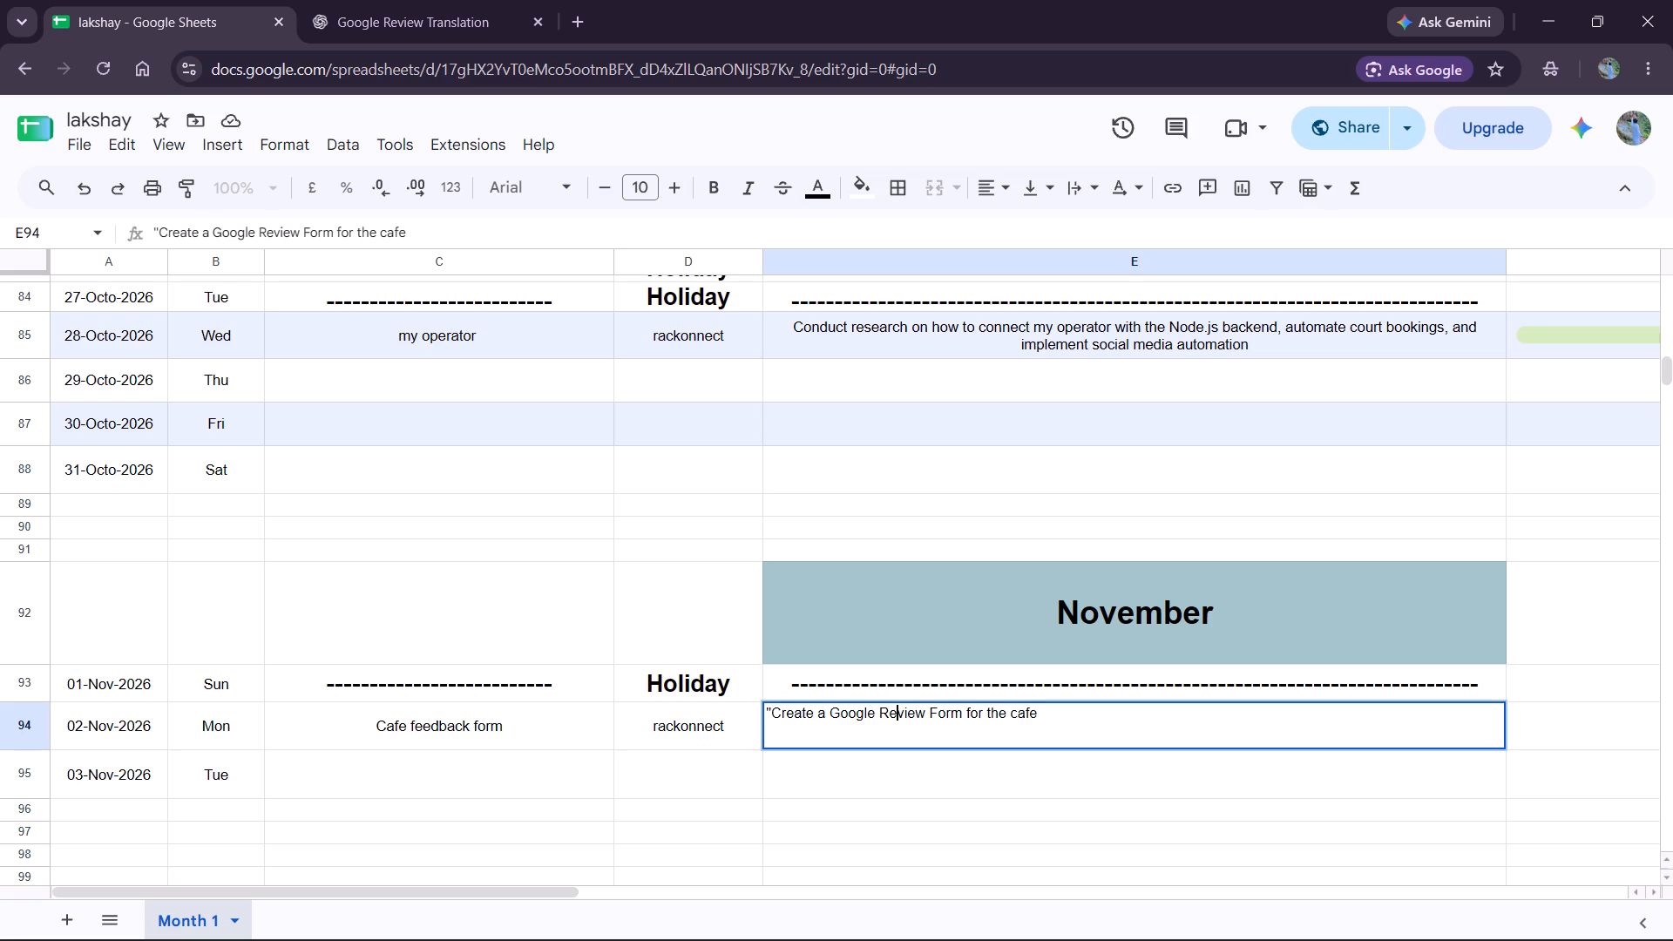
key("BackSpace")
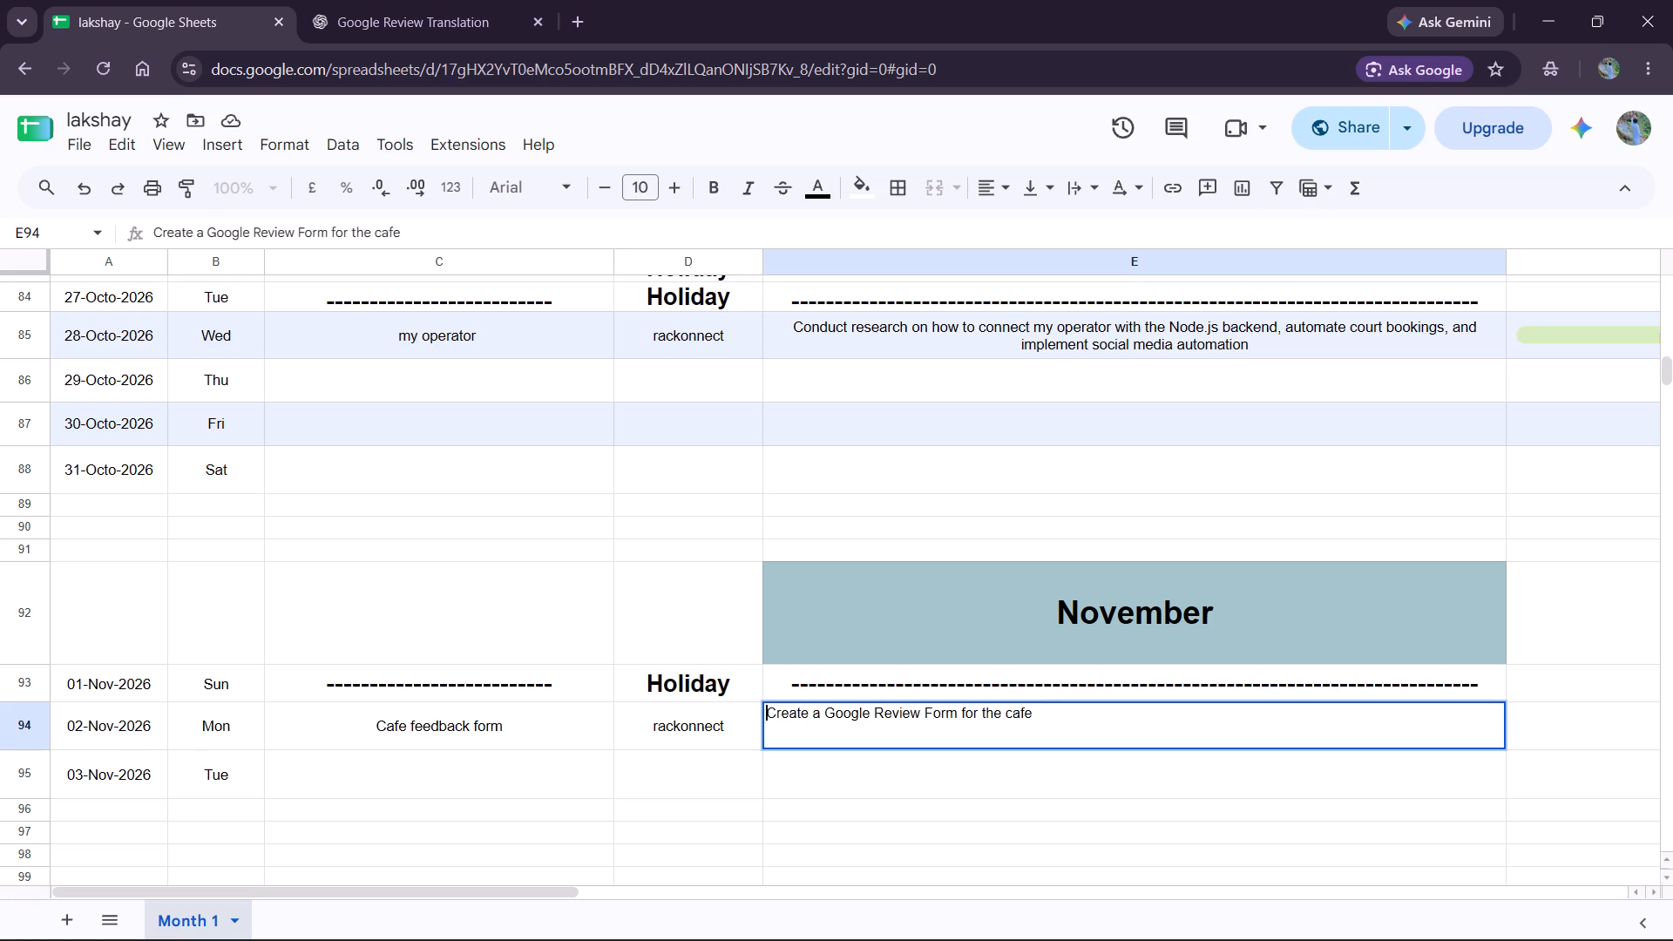
Center the E94 description both horizontally and vertically in its cell.
left_click(980, 179)
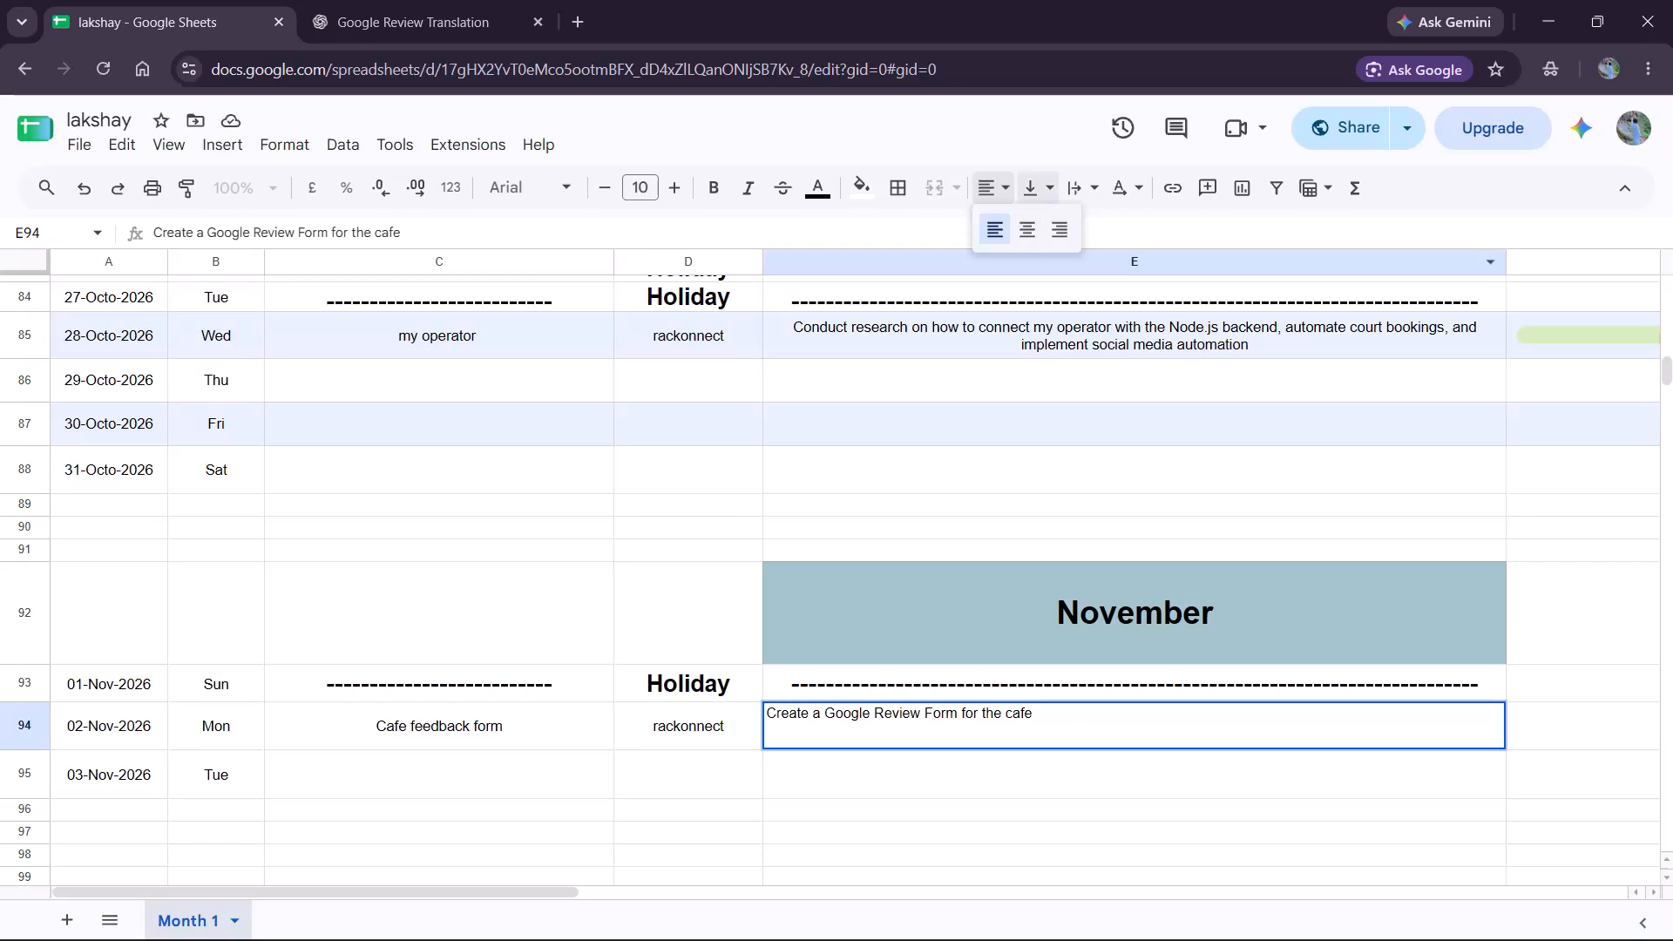
left_click(1023, 235)
left_click(1033, 180)
left_click(1074, 226)
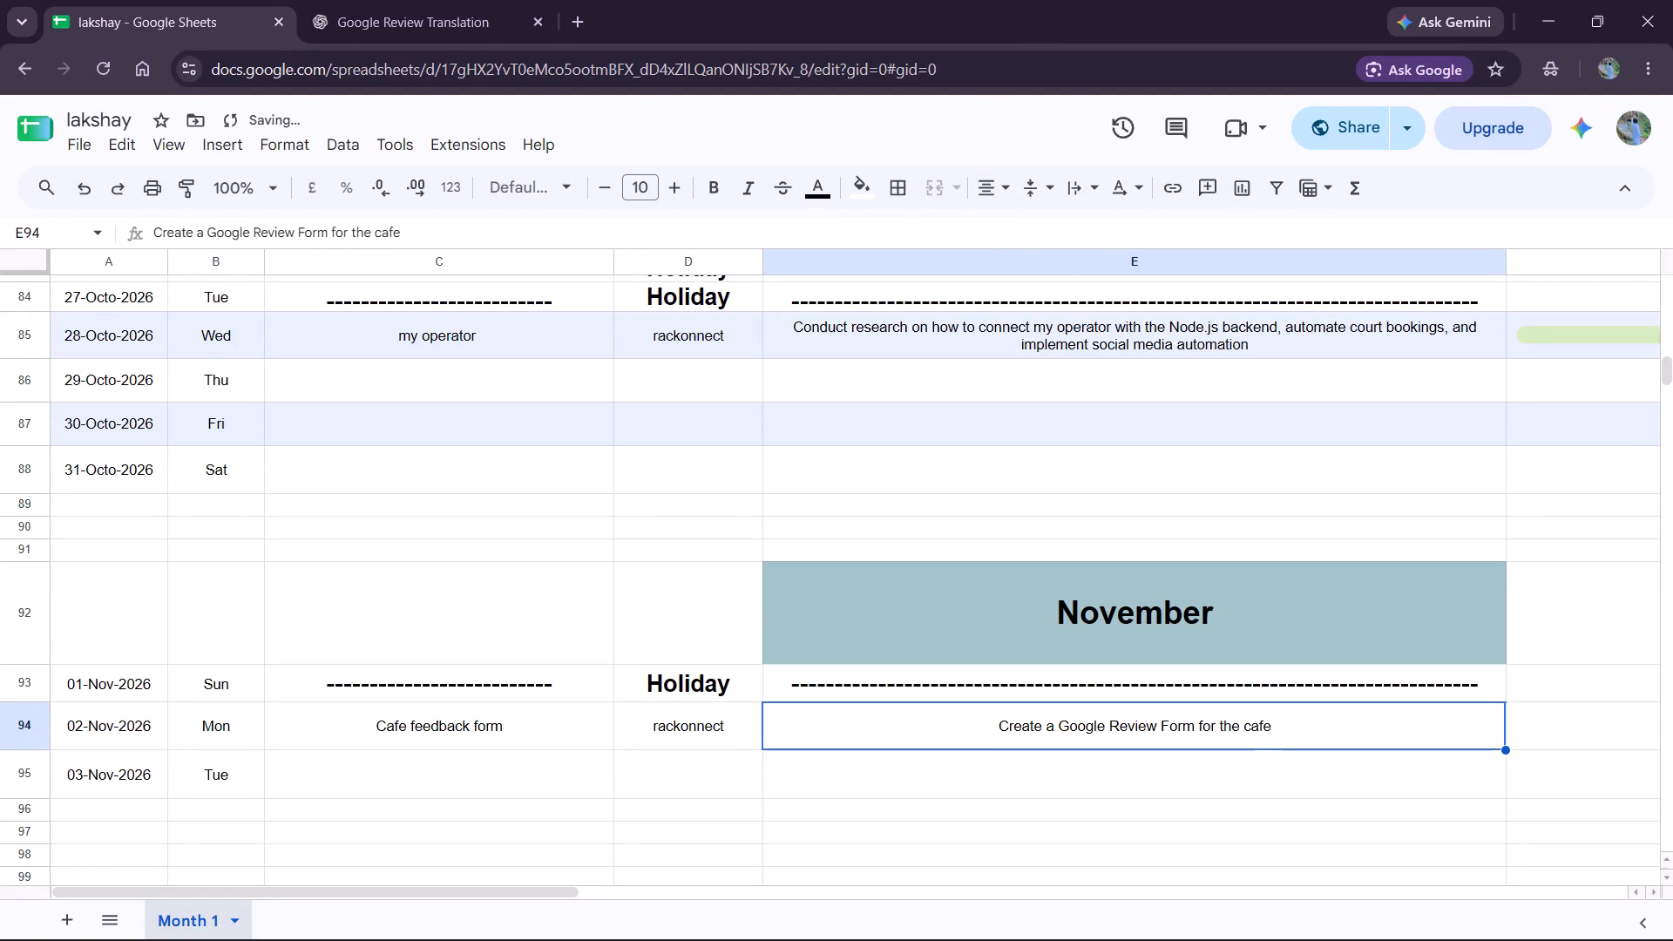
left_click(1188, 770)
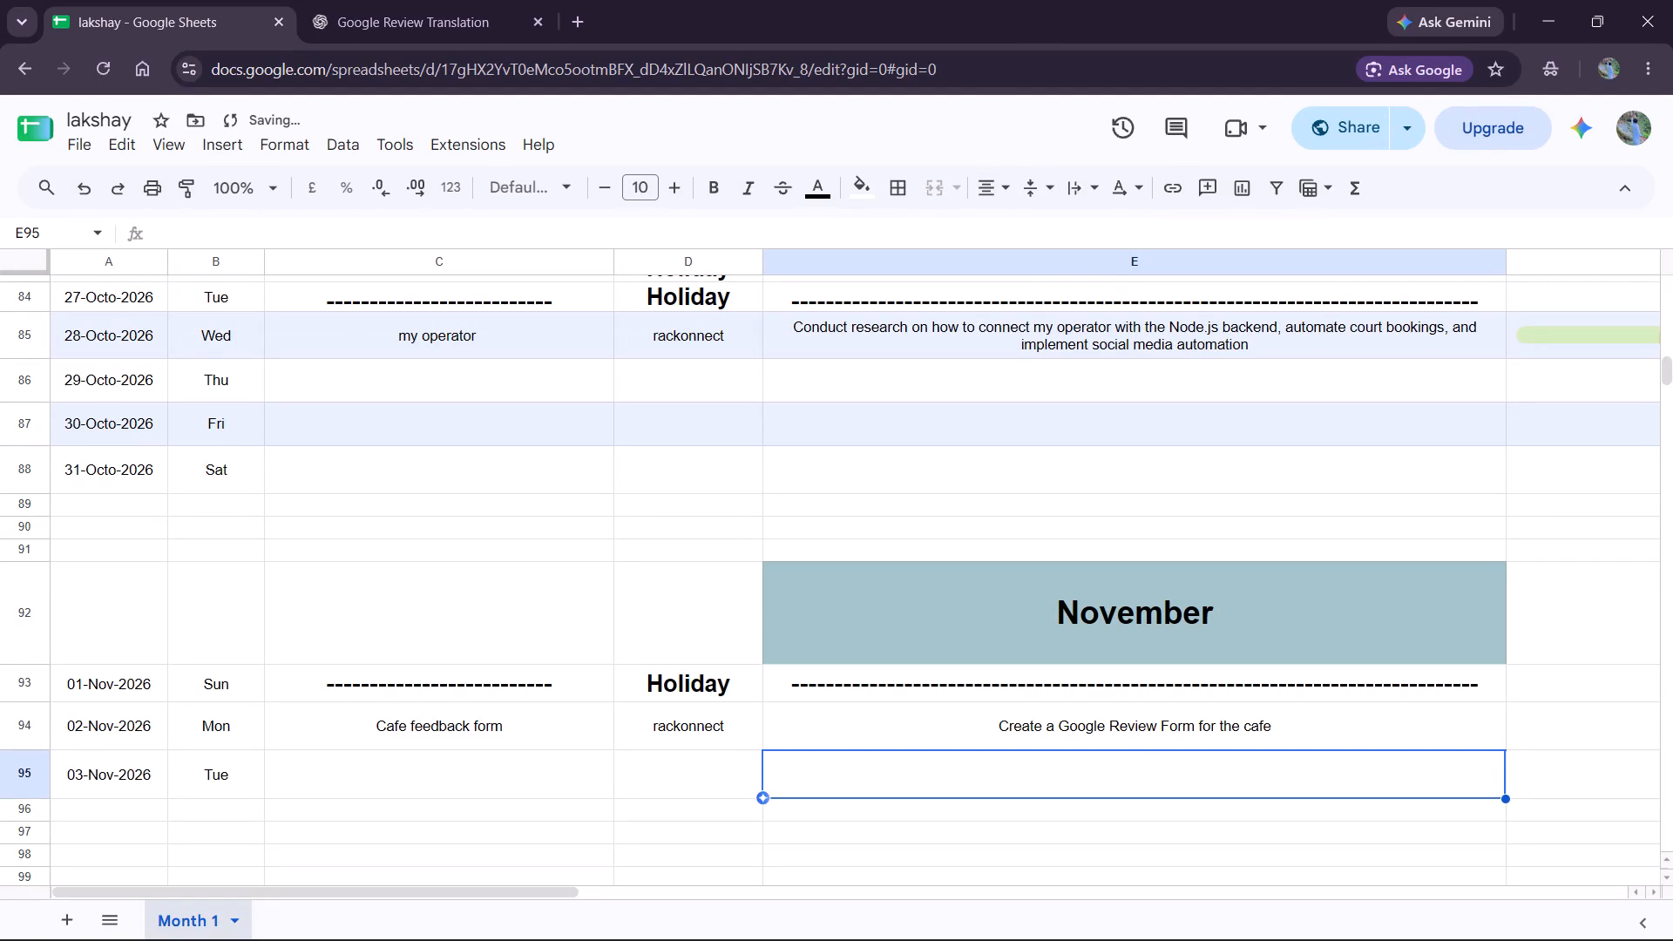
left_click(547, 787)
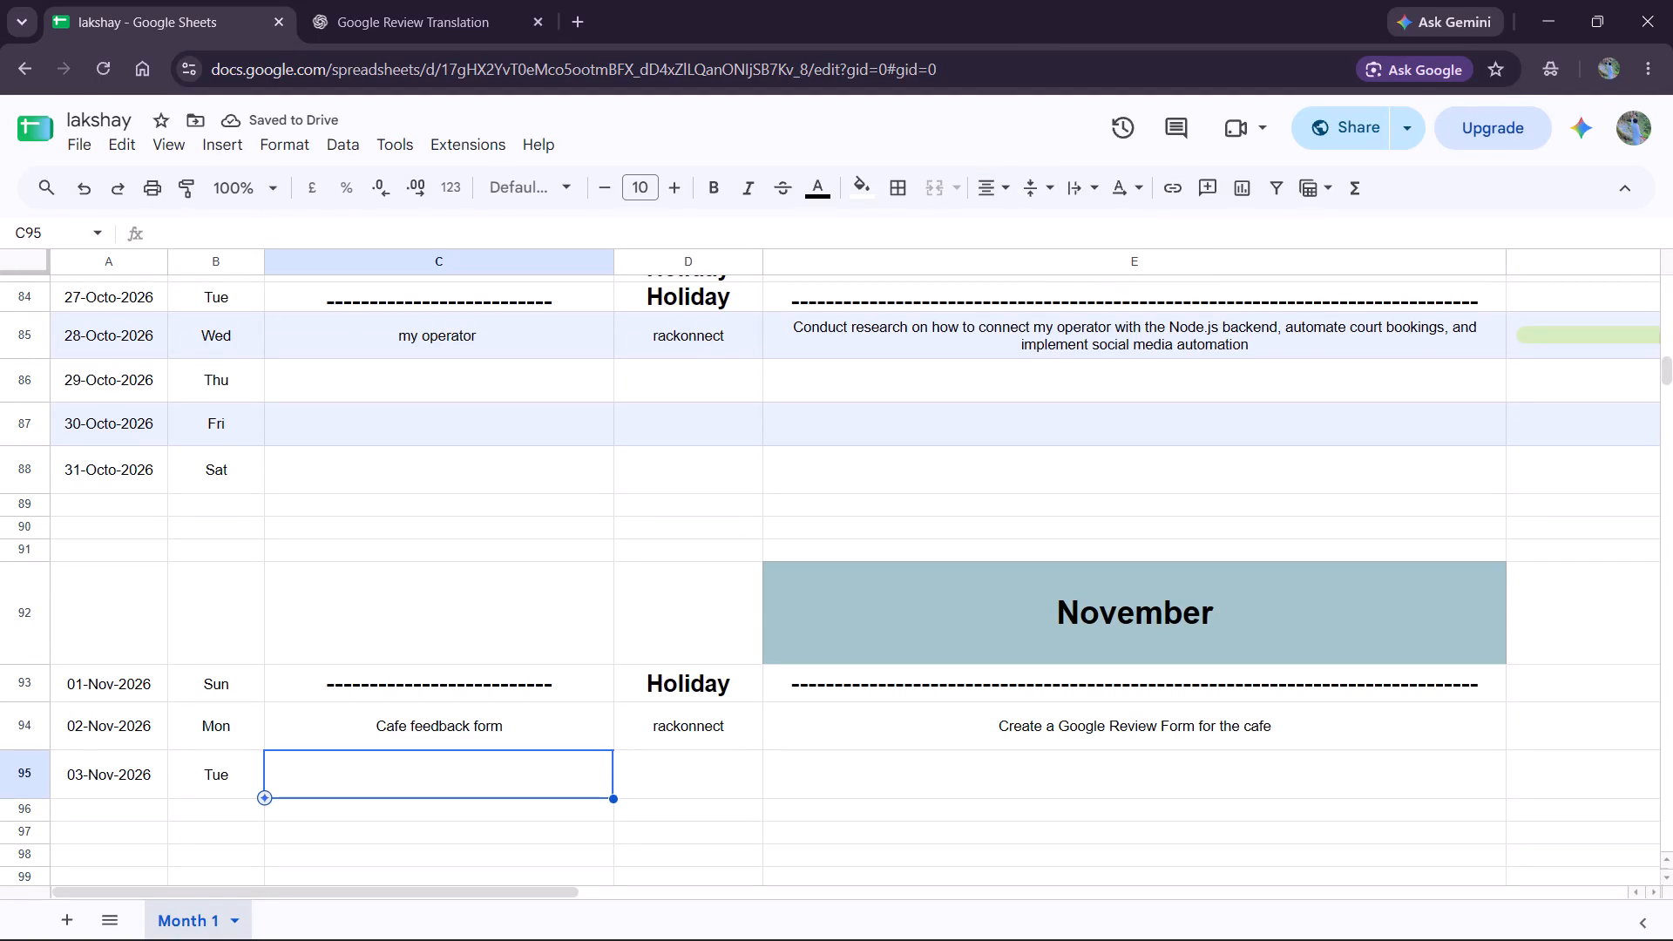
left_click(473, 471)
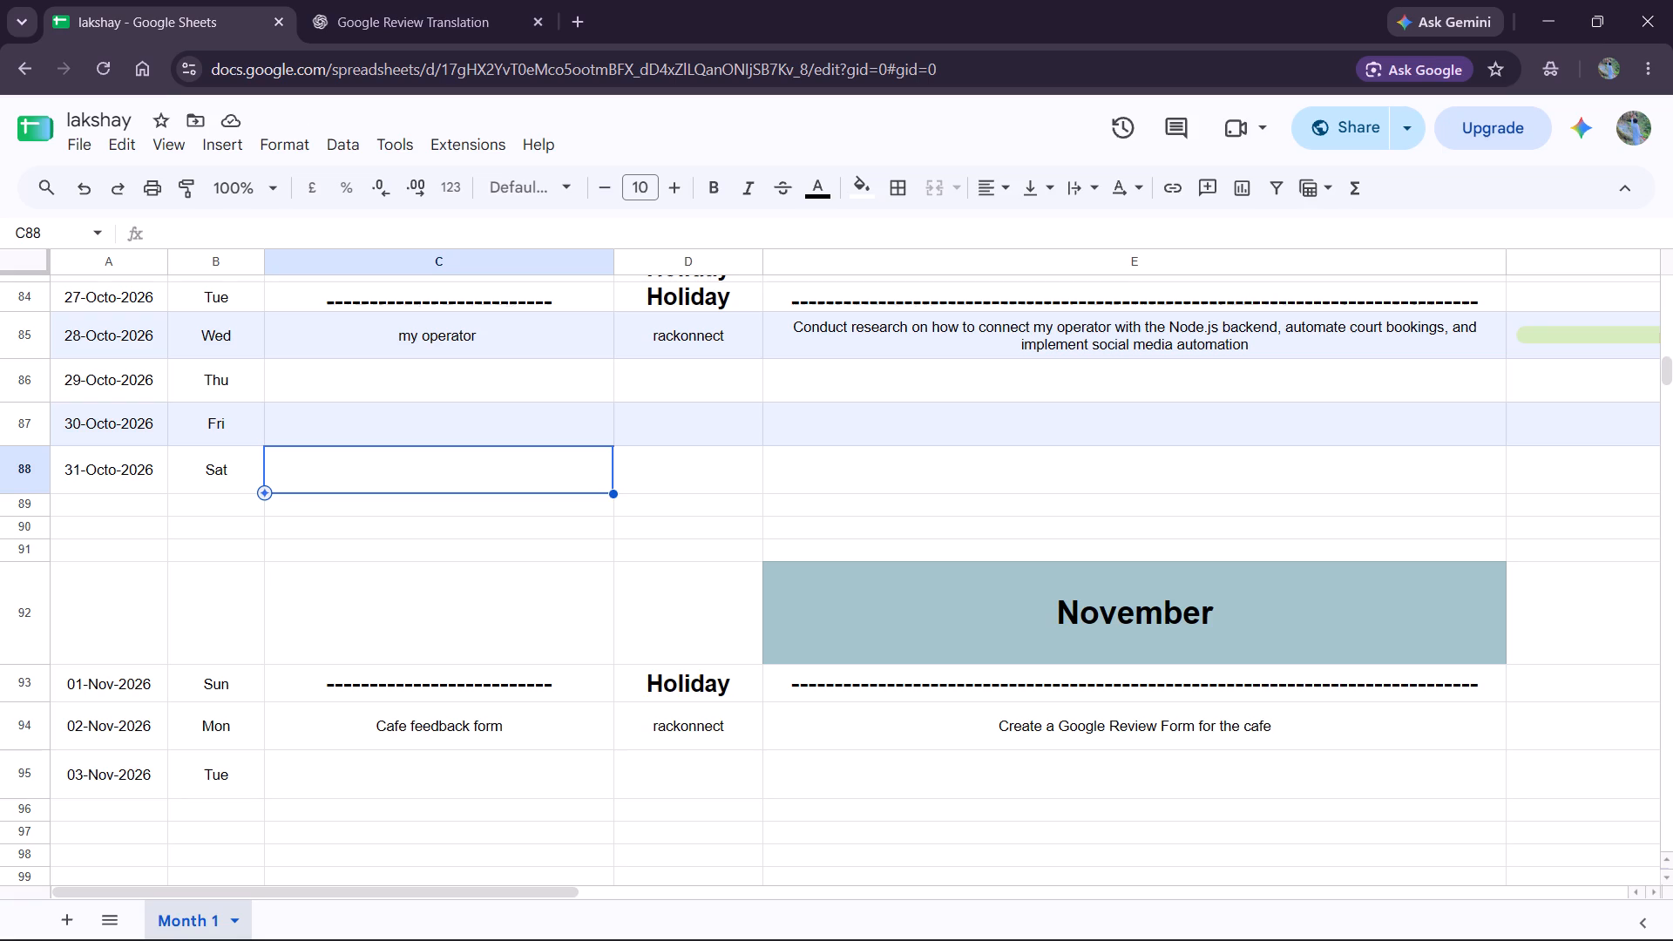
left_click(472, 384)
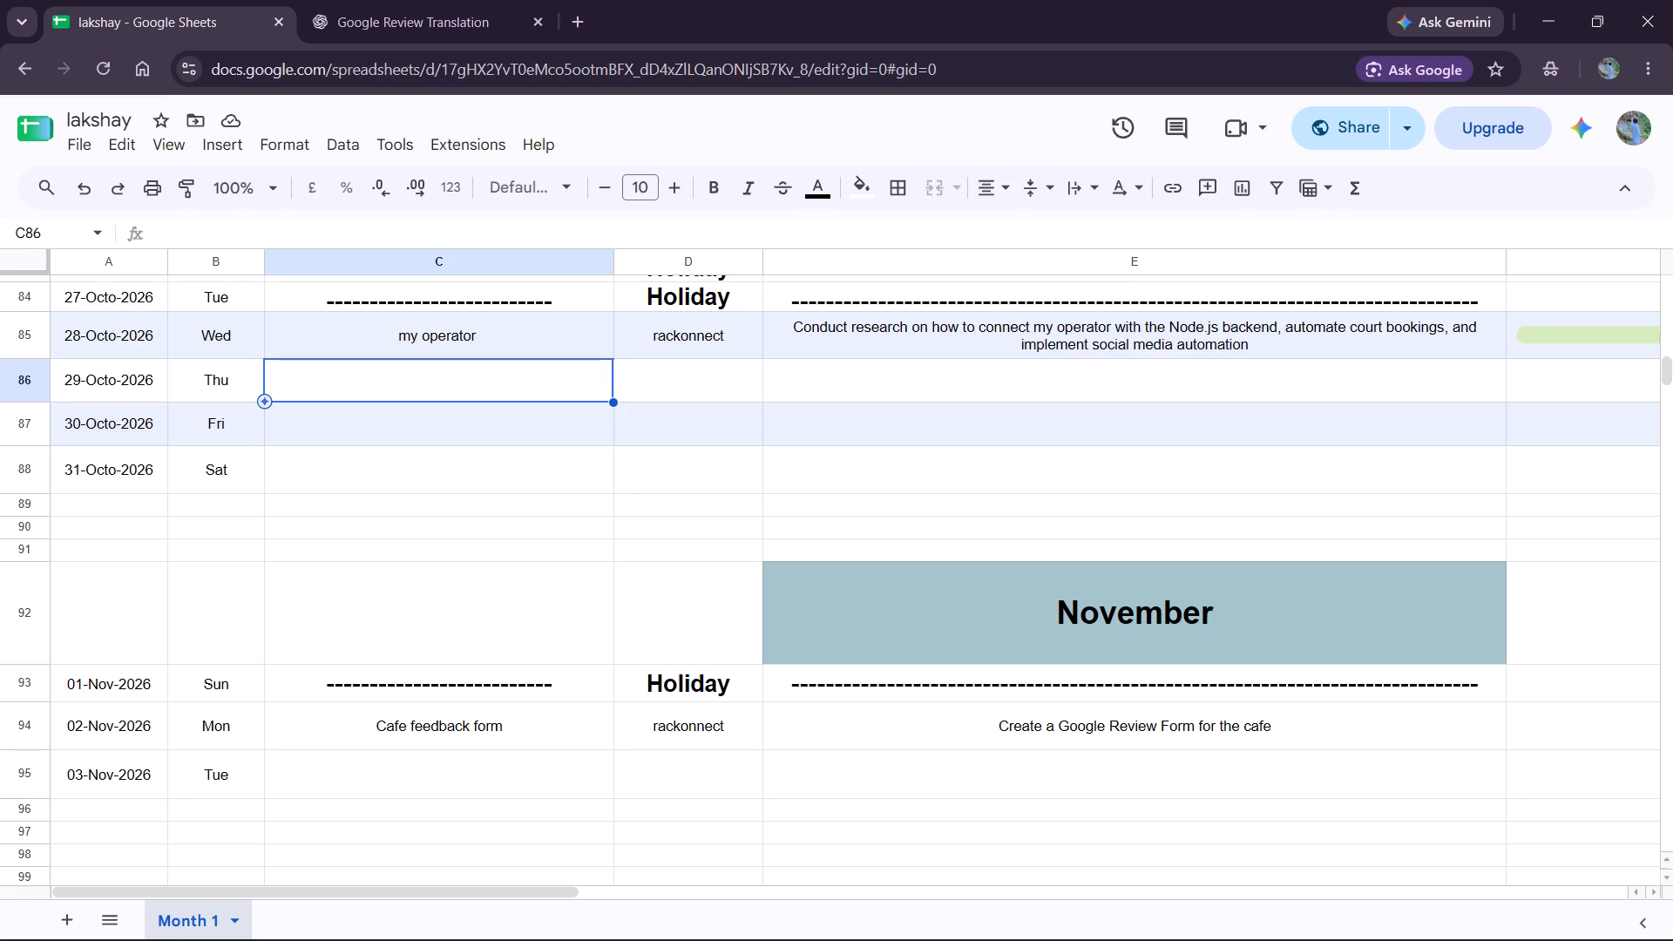